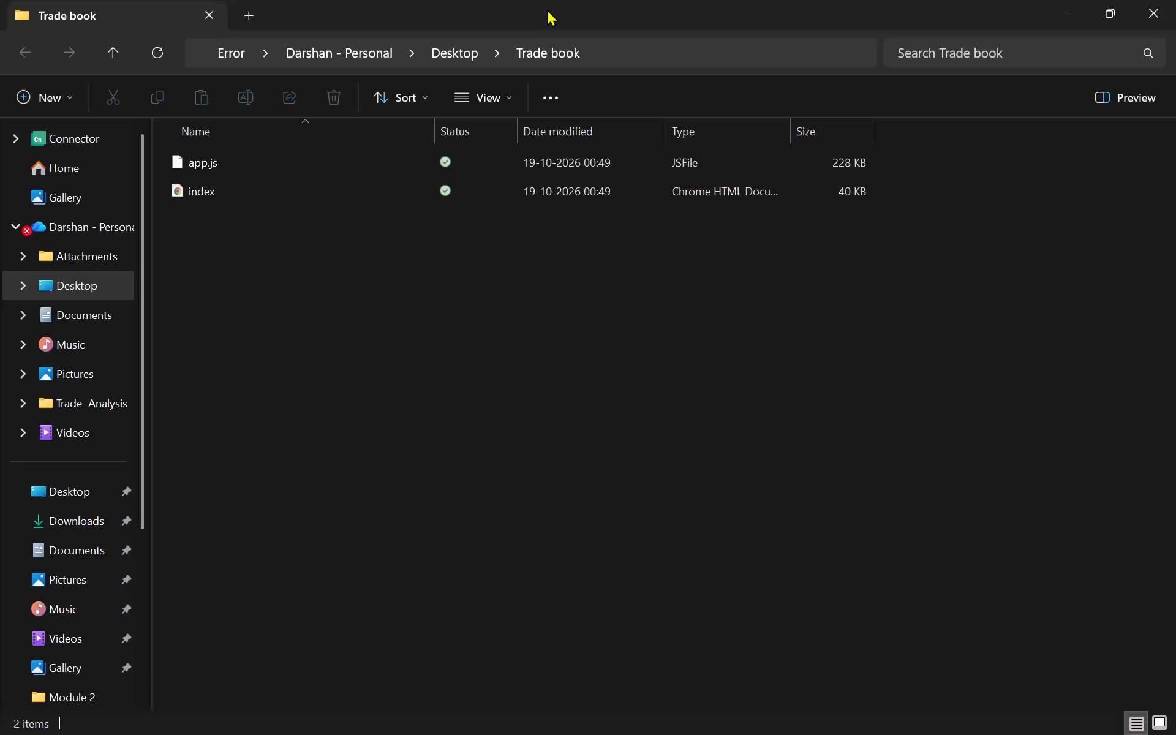
Open the index page from the Trade book folder in Chrome.
double_click(413, 200)
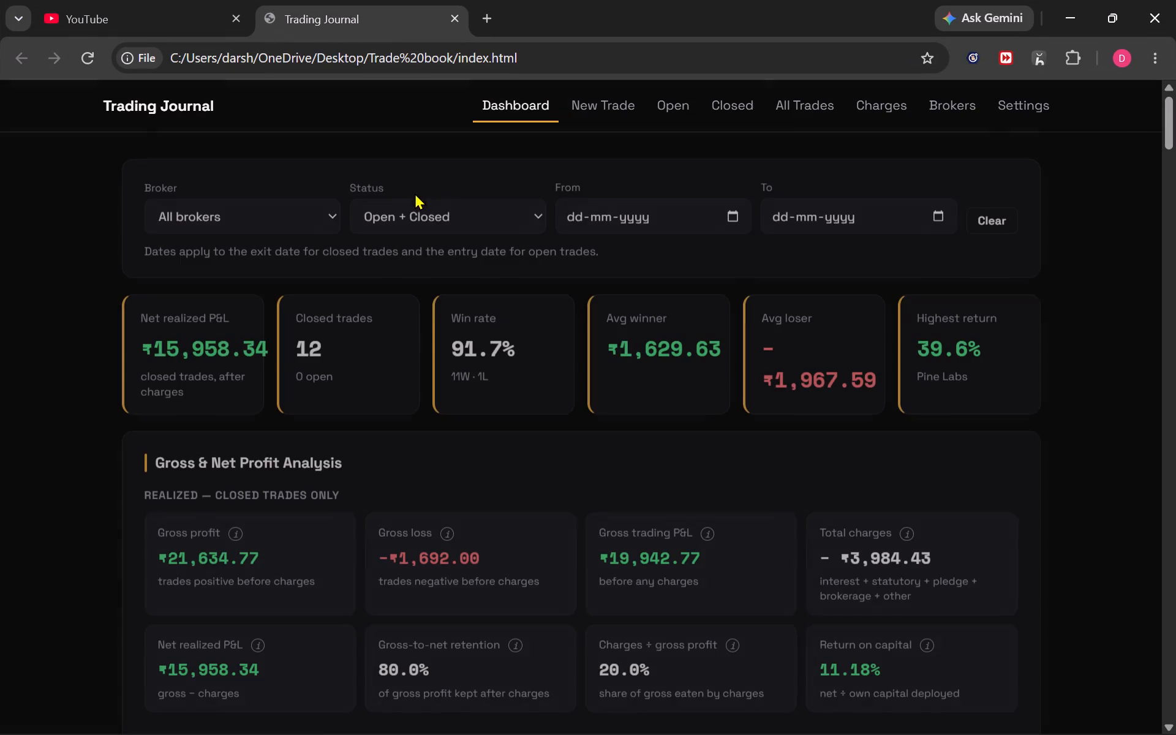
scroll(553, 246, "down", 3)
scroll(553, 246, "up", 8)
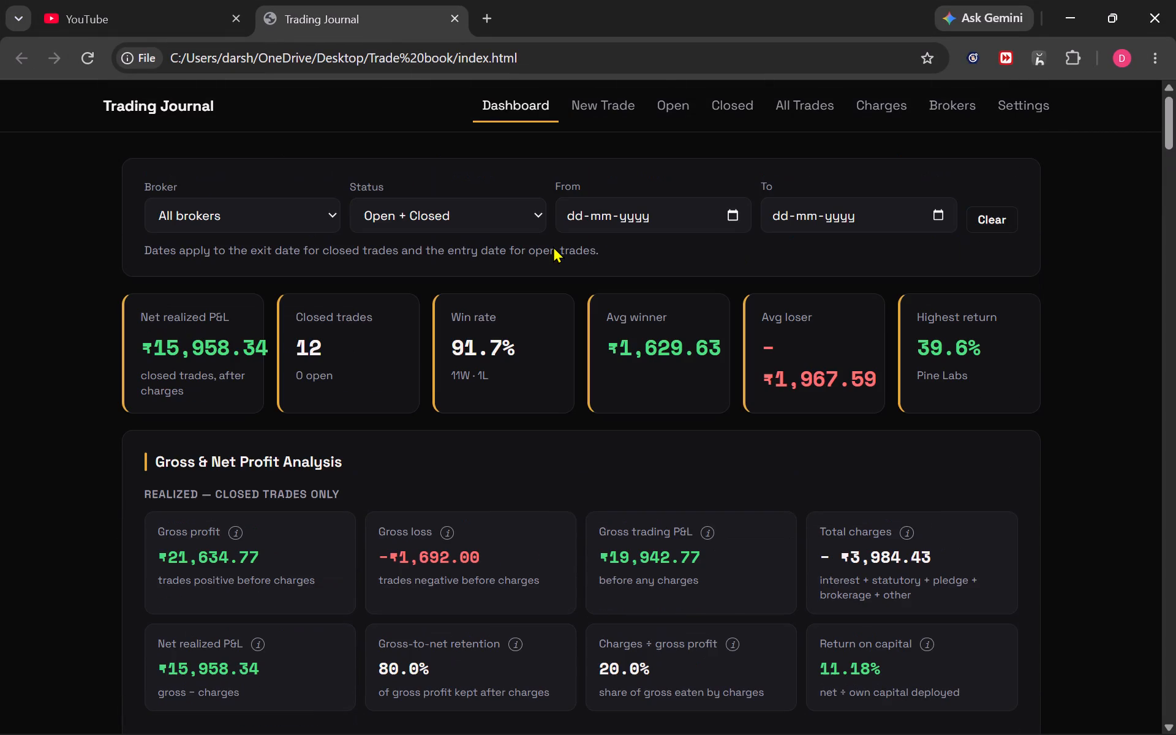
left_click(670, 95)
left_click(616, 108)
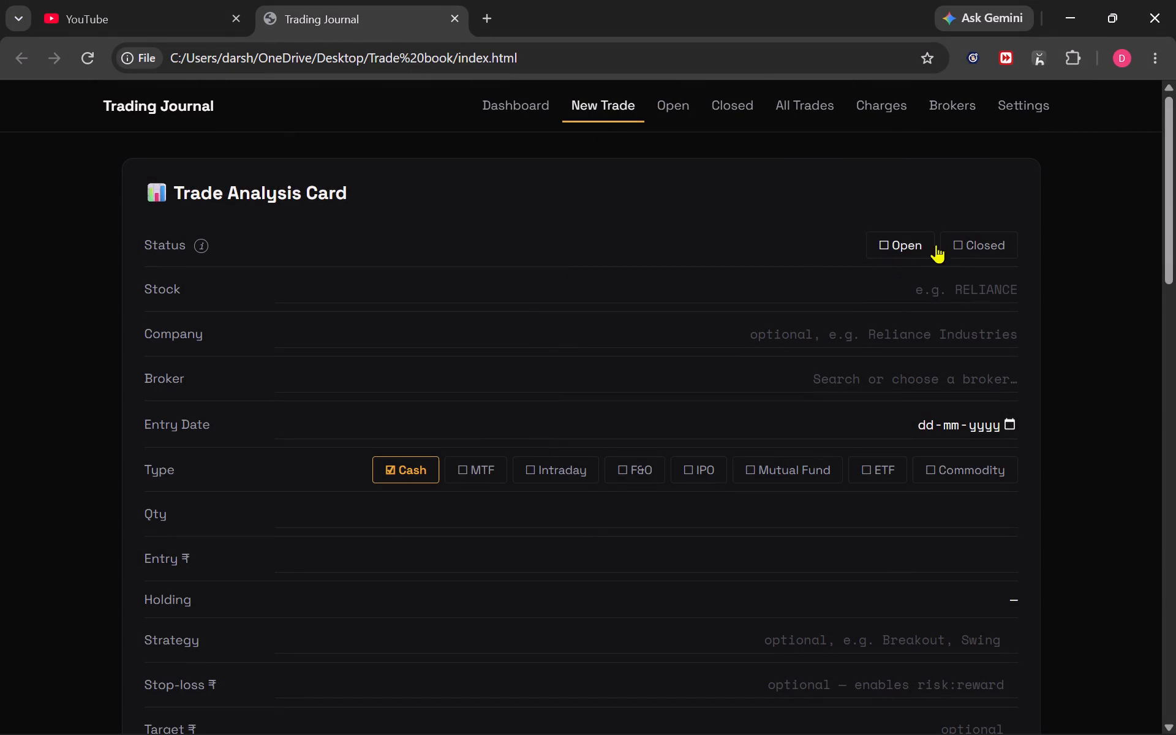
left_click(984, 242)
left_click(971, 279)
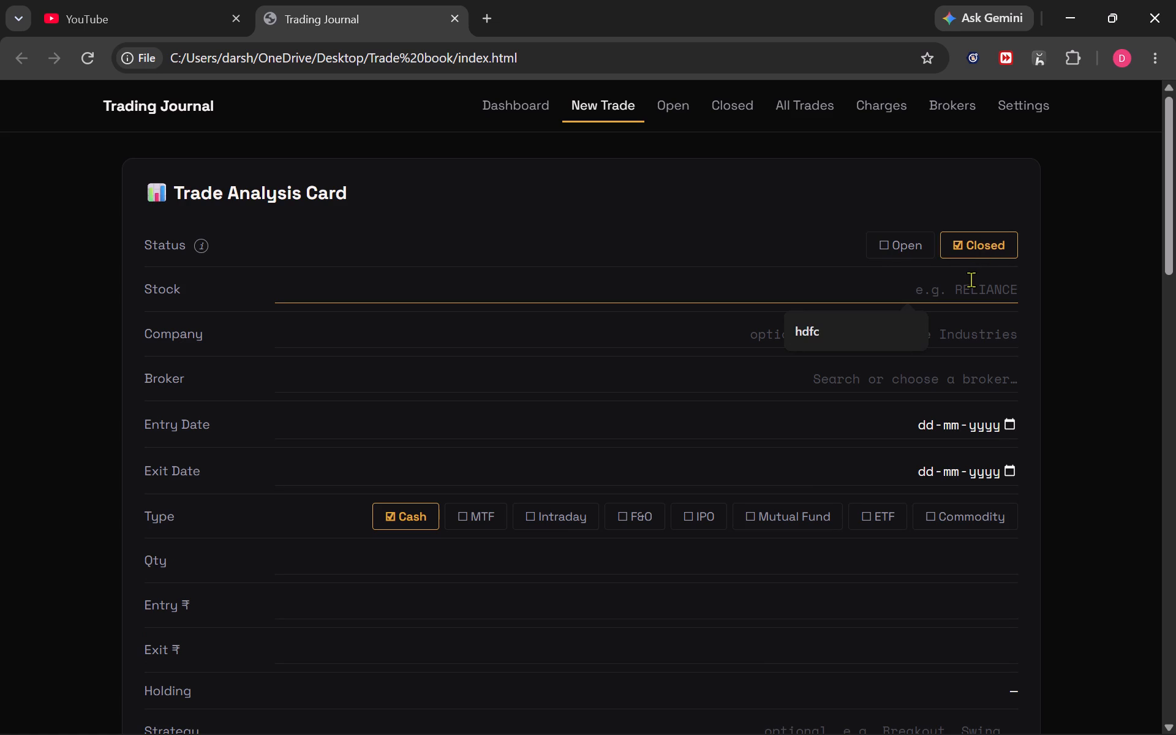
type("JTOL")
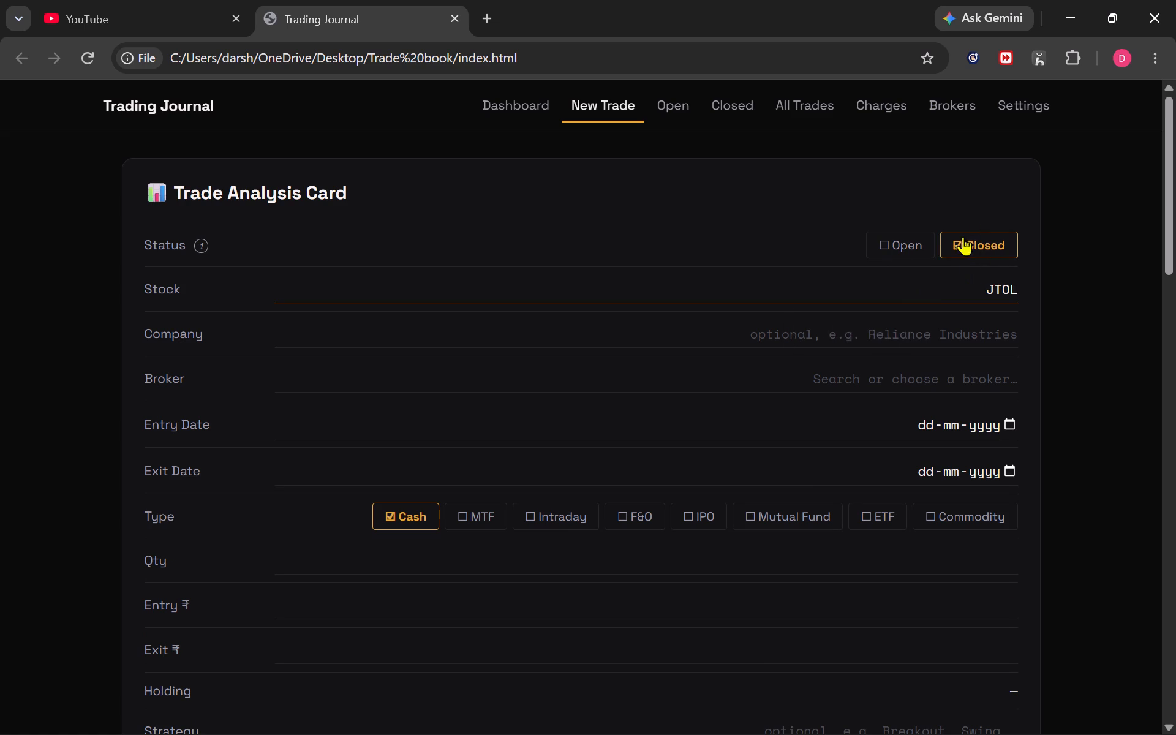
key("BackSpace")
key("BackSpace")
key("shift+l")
Look through the closed trades list to check how the JTL stock is named.
left_click(722, 114)
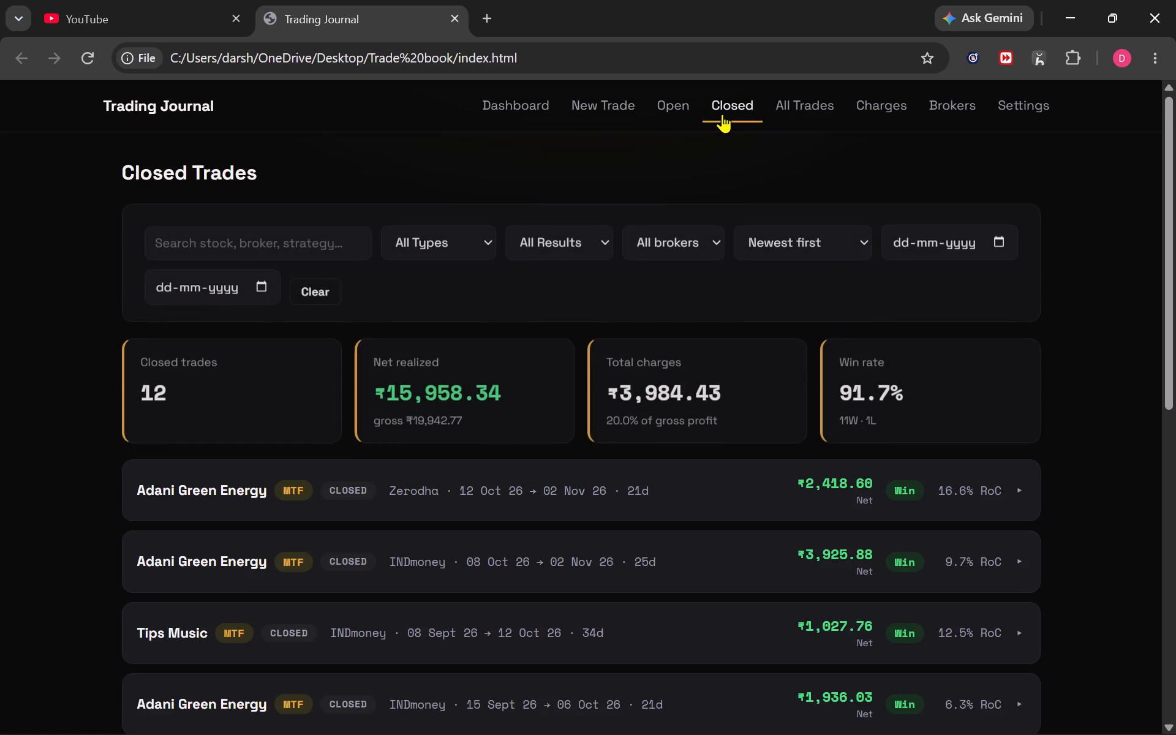
scroll(662, 375, "up", 9)
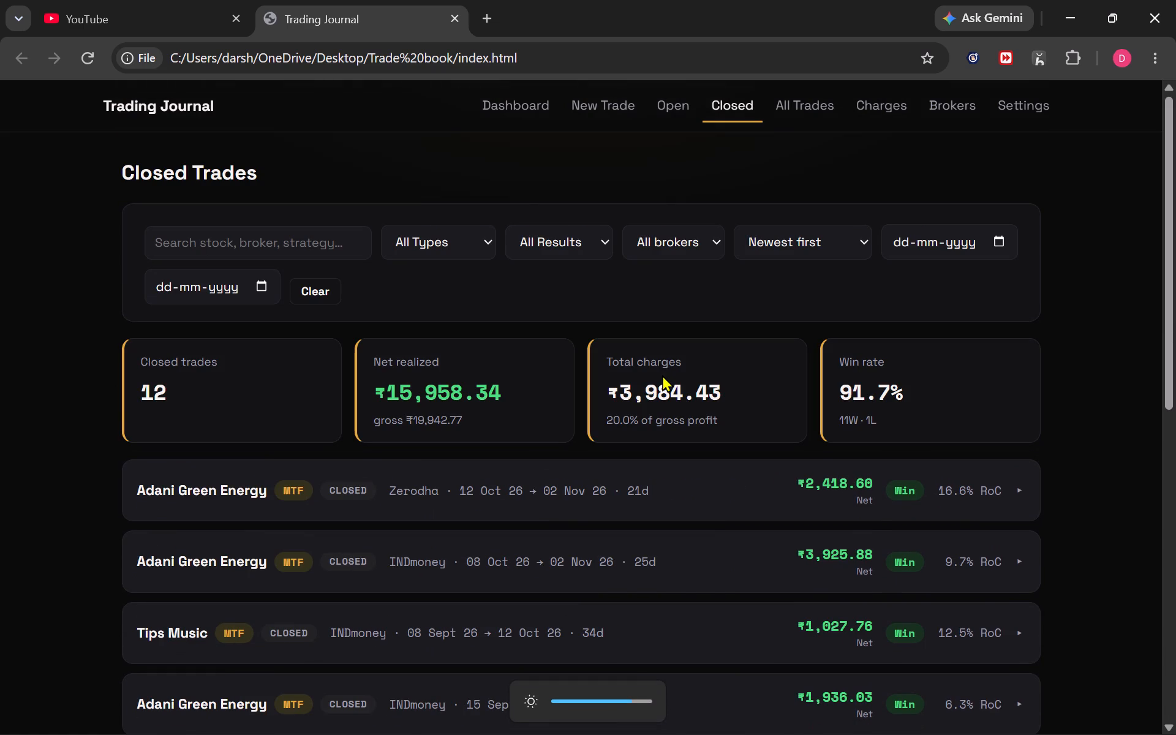
scroll(680, 423, "down", 7)
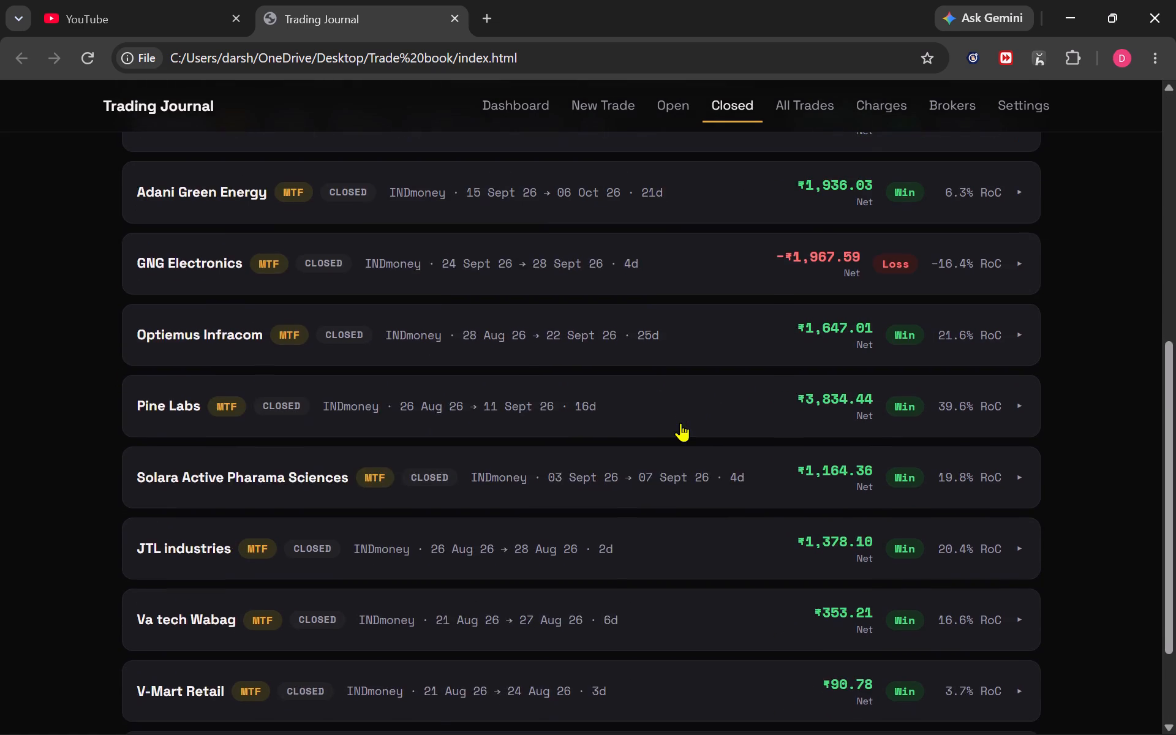
scroll(680, 423, "down", 3)
scroll(680, 423, "up", 2)
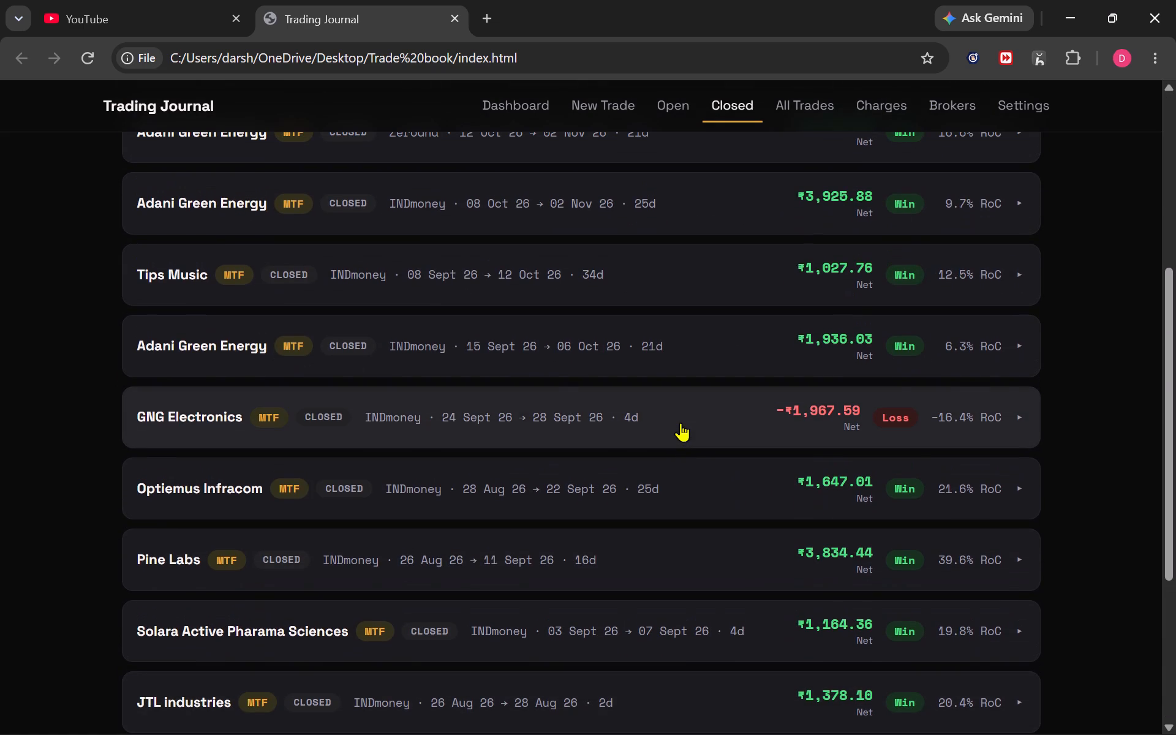
scroll(680, 423, "down", 2)
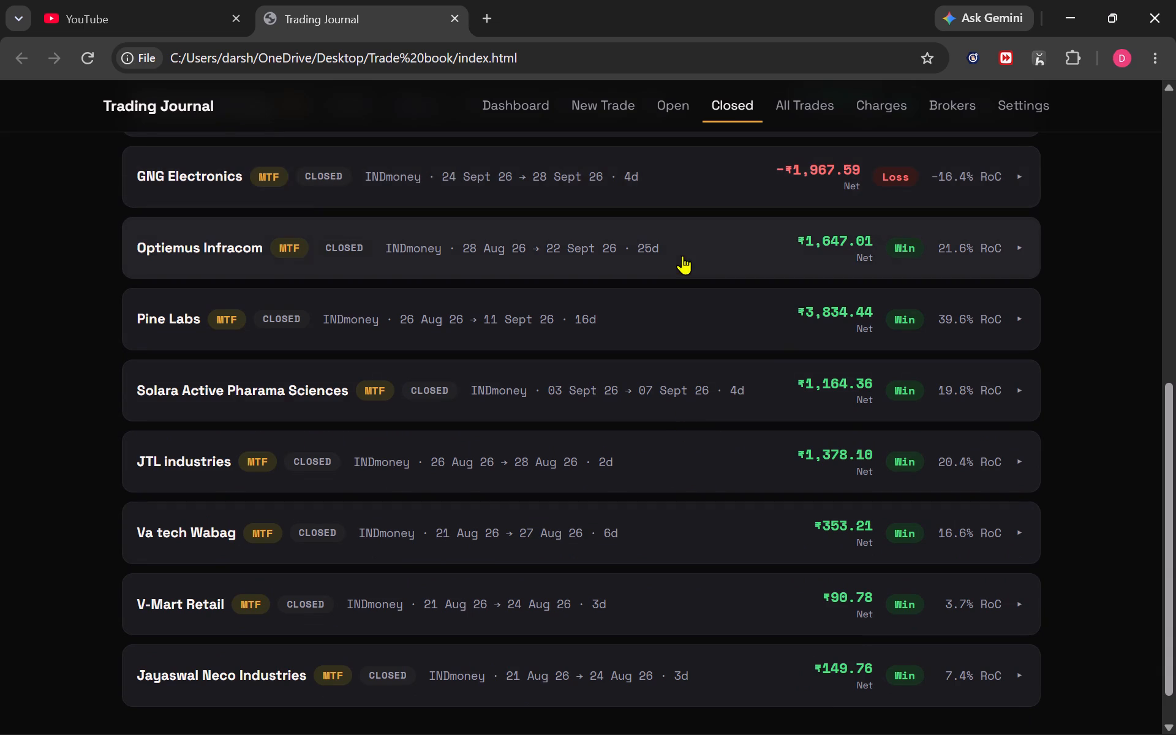
Start a new trade card and set its status to Closed.
left_click(663, 100)
left_click(577, 107)
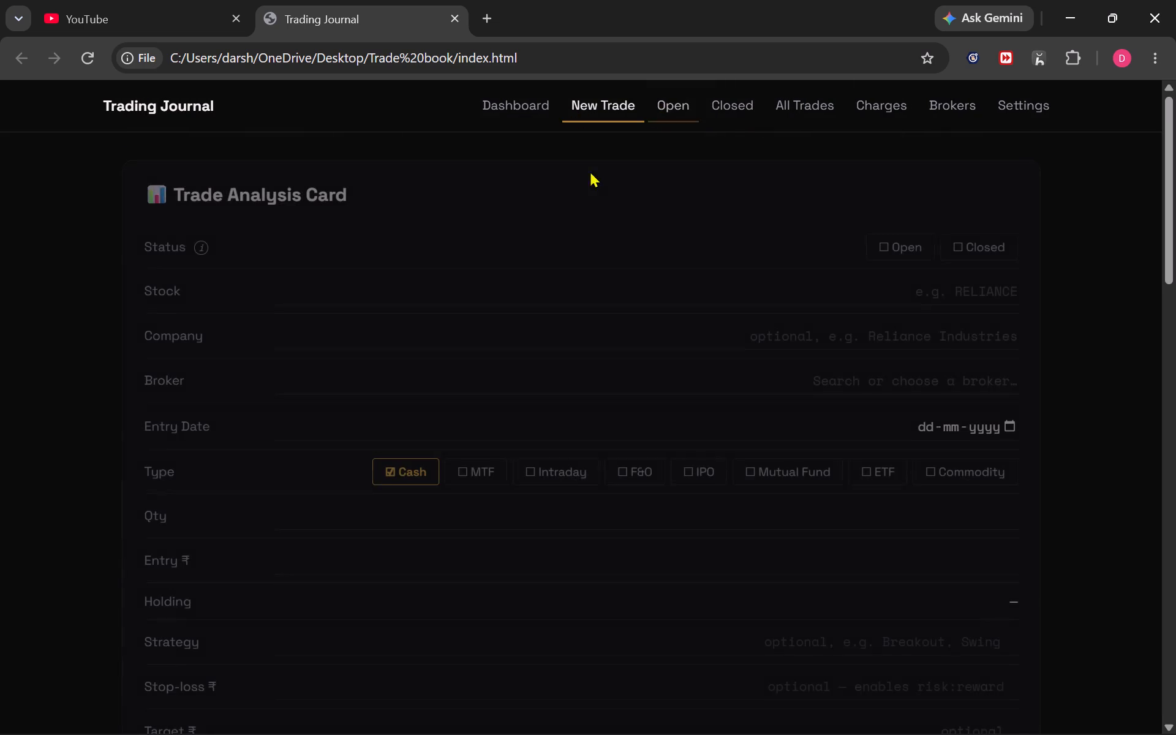
left_click(891, 253)
left_click(984, 230)
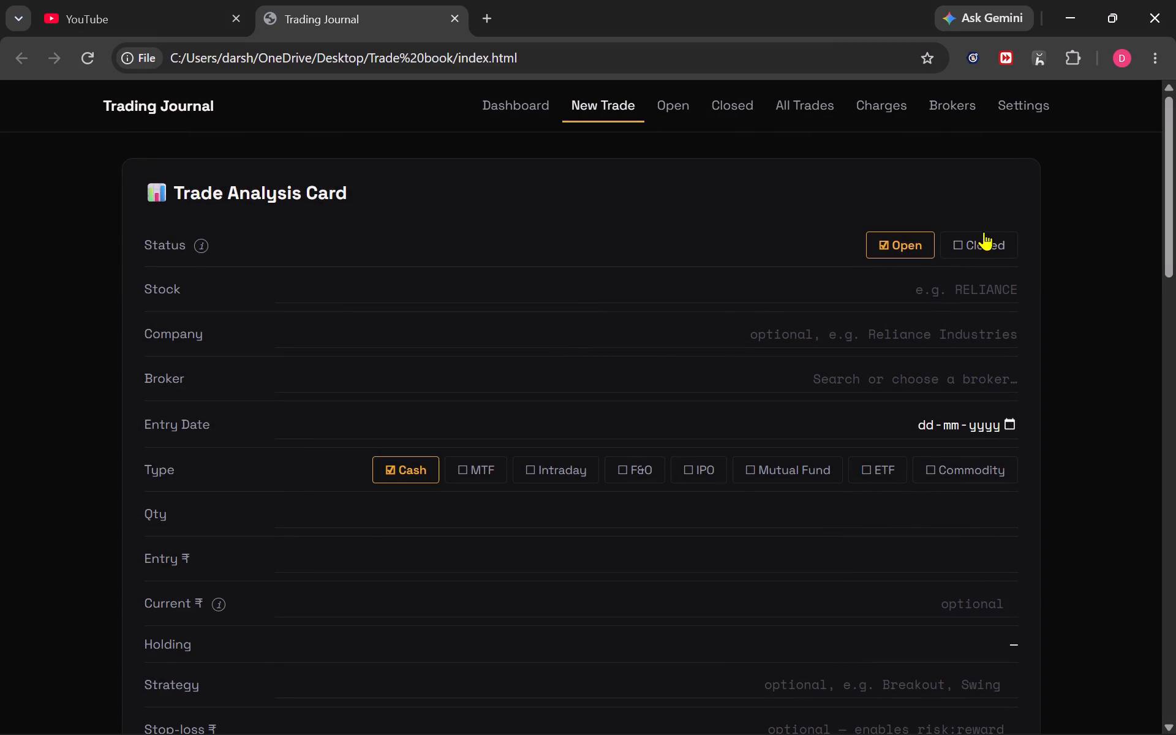
left_click(984, 232)
Enter "JTL industries" as the stock of the new trade.
left_click(986, 296)
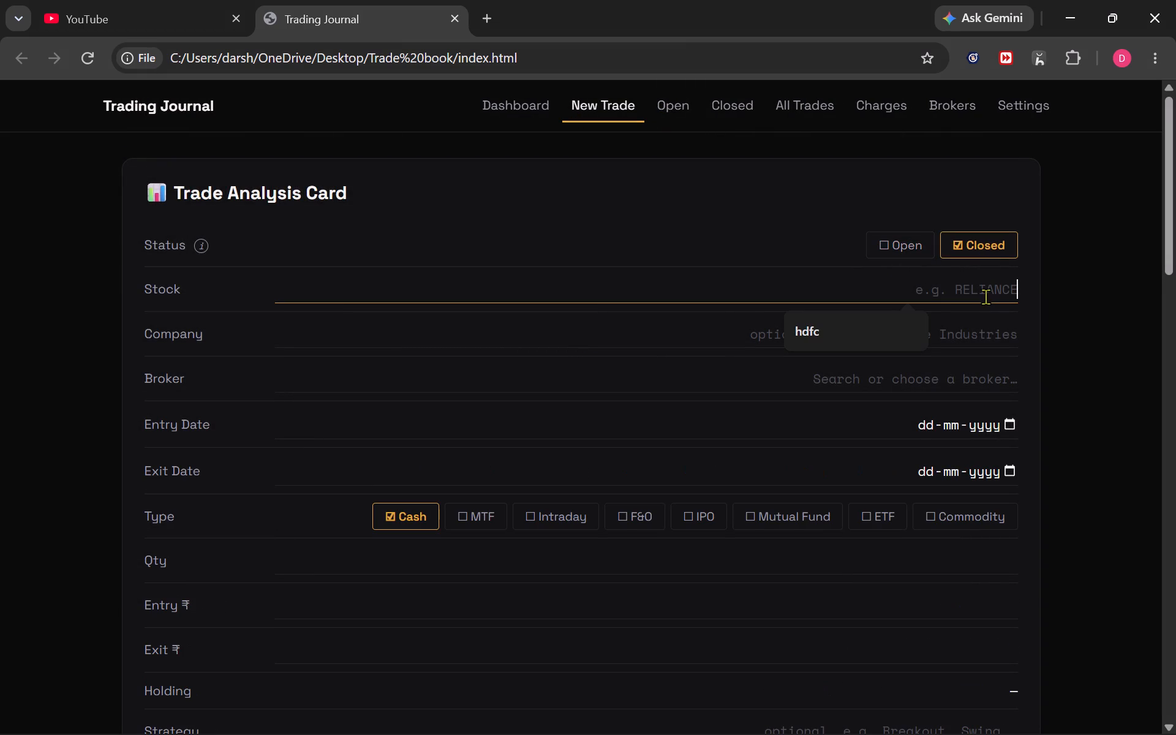
type("Jt")
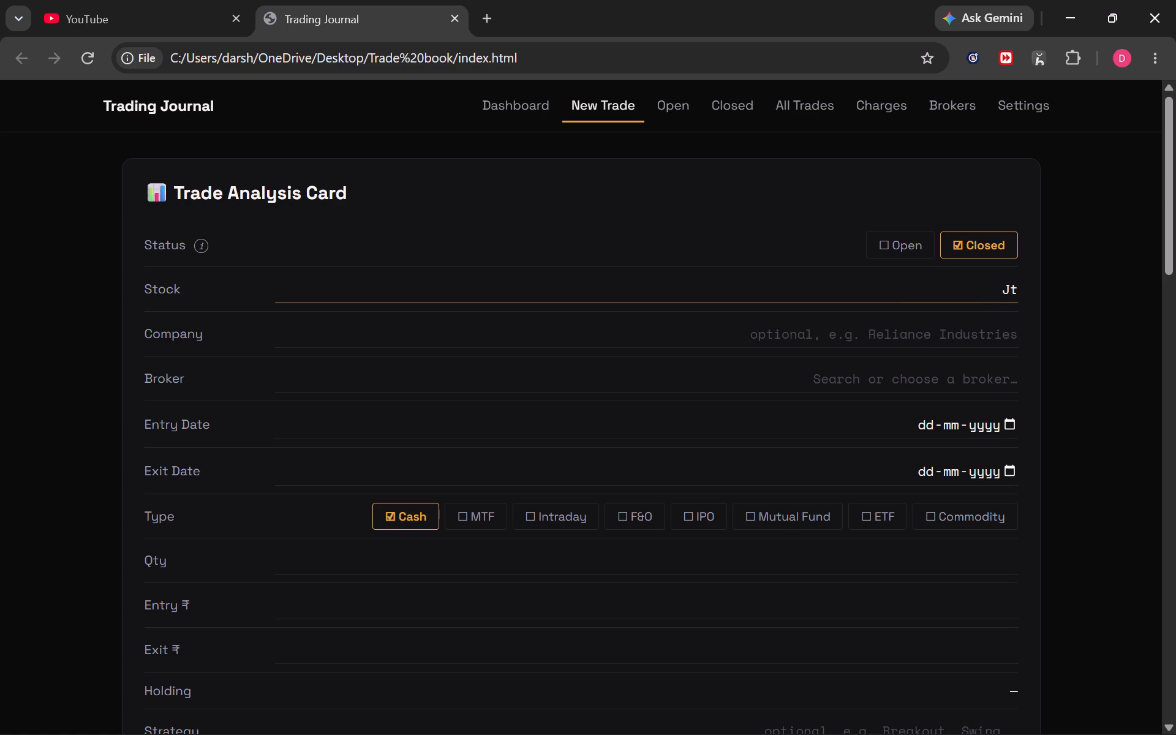
key("BackSpace")
key("shift+t")
type("L indus")
type("ties")
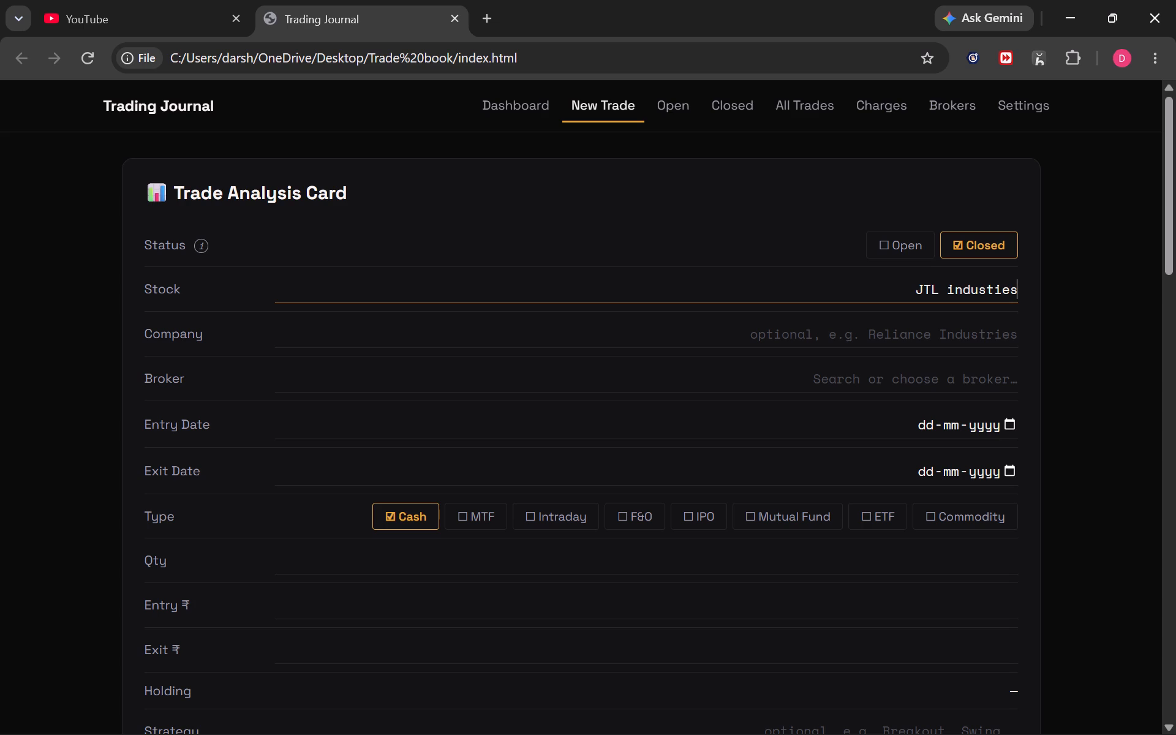
key("BackSpace")
key("BackSpace")
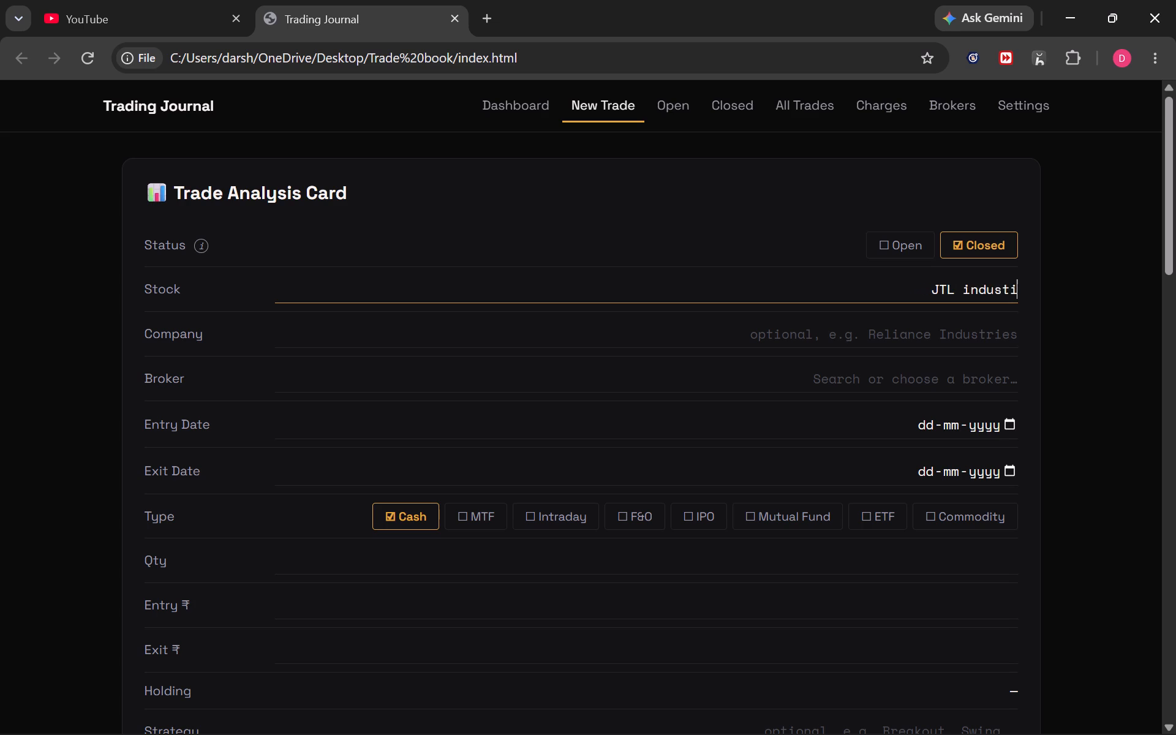
key("BackSpace")
type("eies")
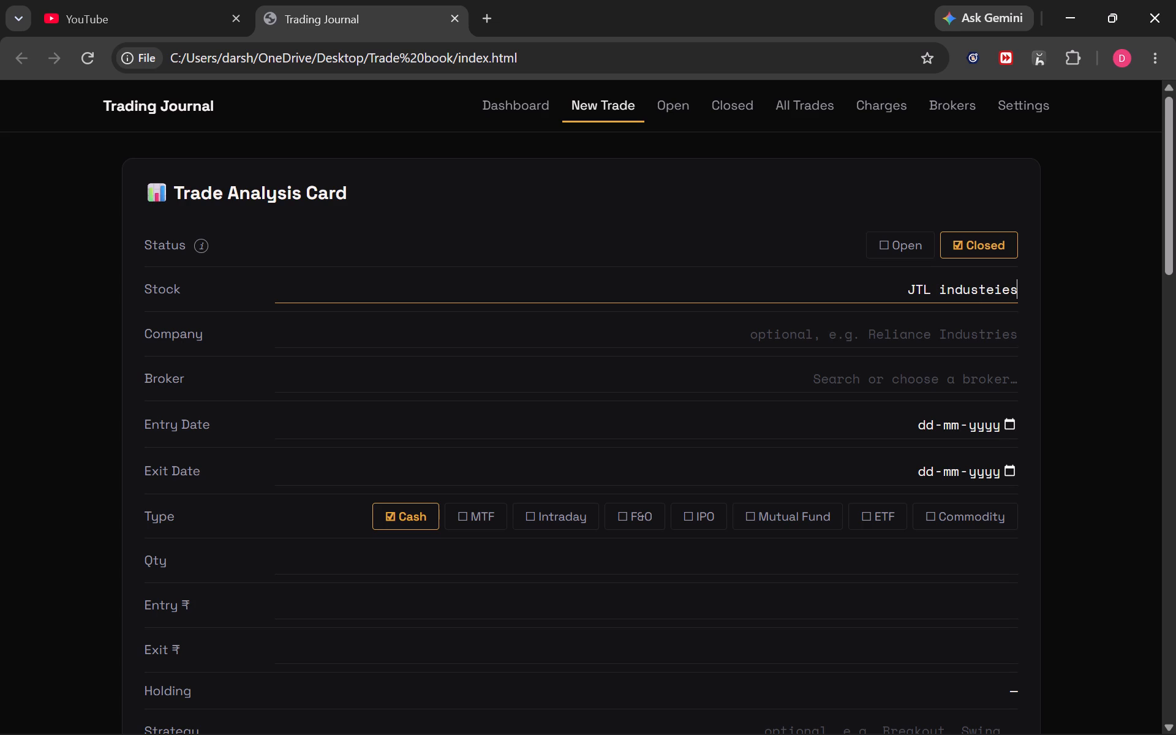
key("BackSpace")
key("BackSpace")
key("BackSpace")
key("BackSpace")
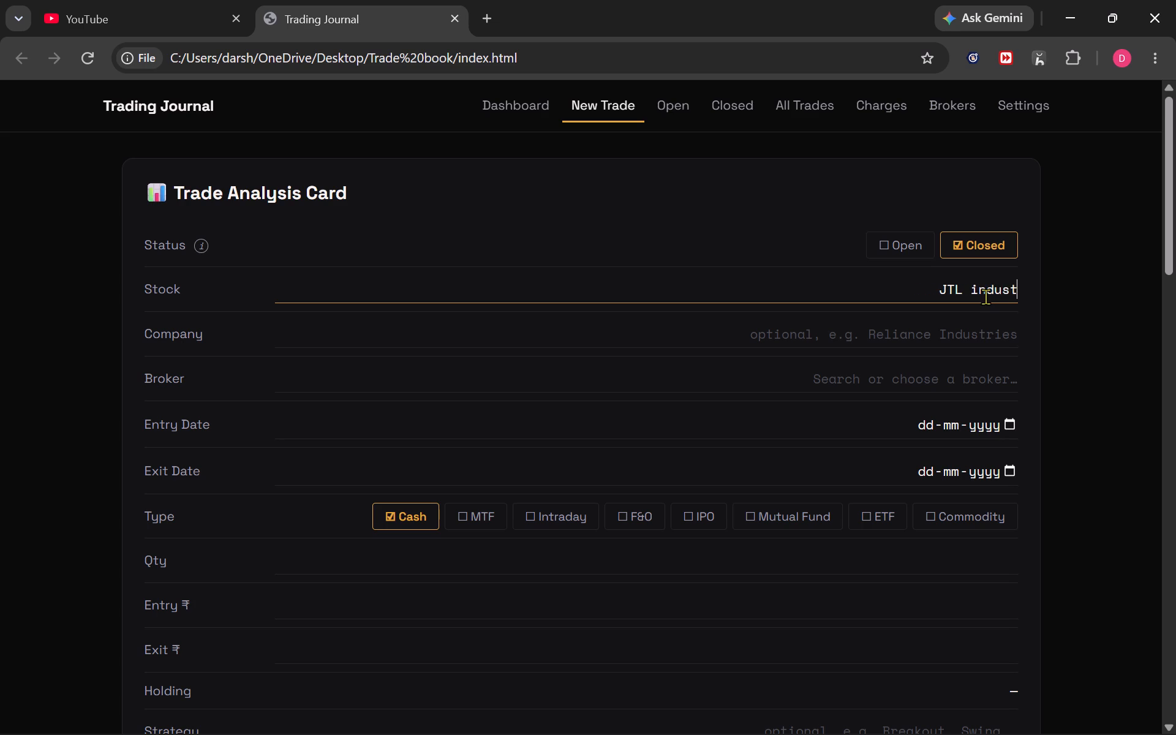
type("riez")
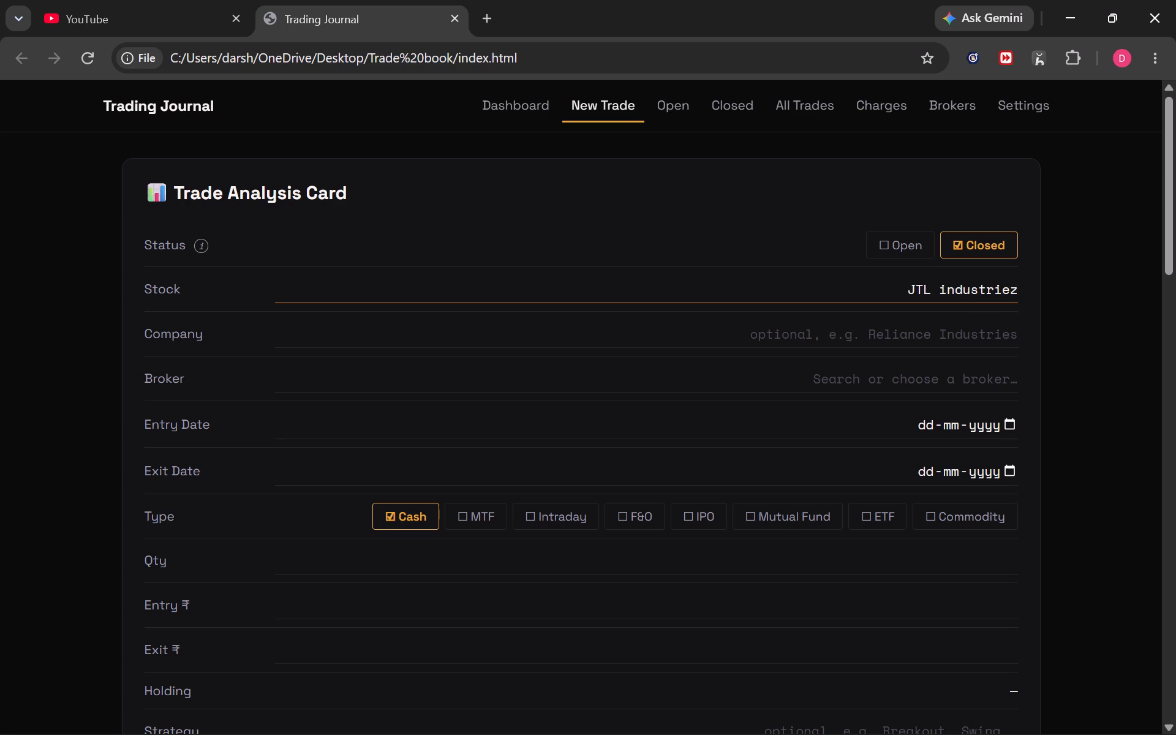
key("BackSpace")
key("s")
Set the trade's broker to INDmoney, leaving the optional company empty.
left_click(876, 337)
left_click(891, 383)
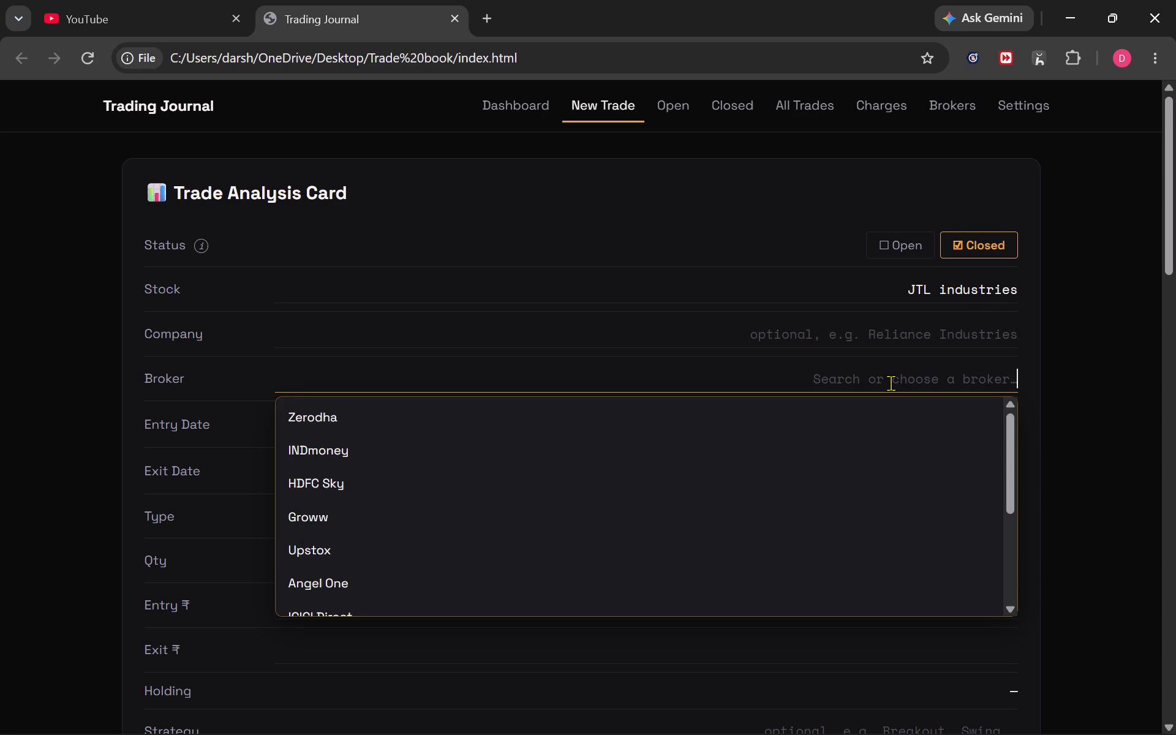
left_click(690, 447)
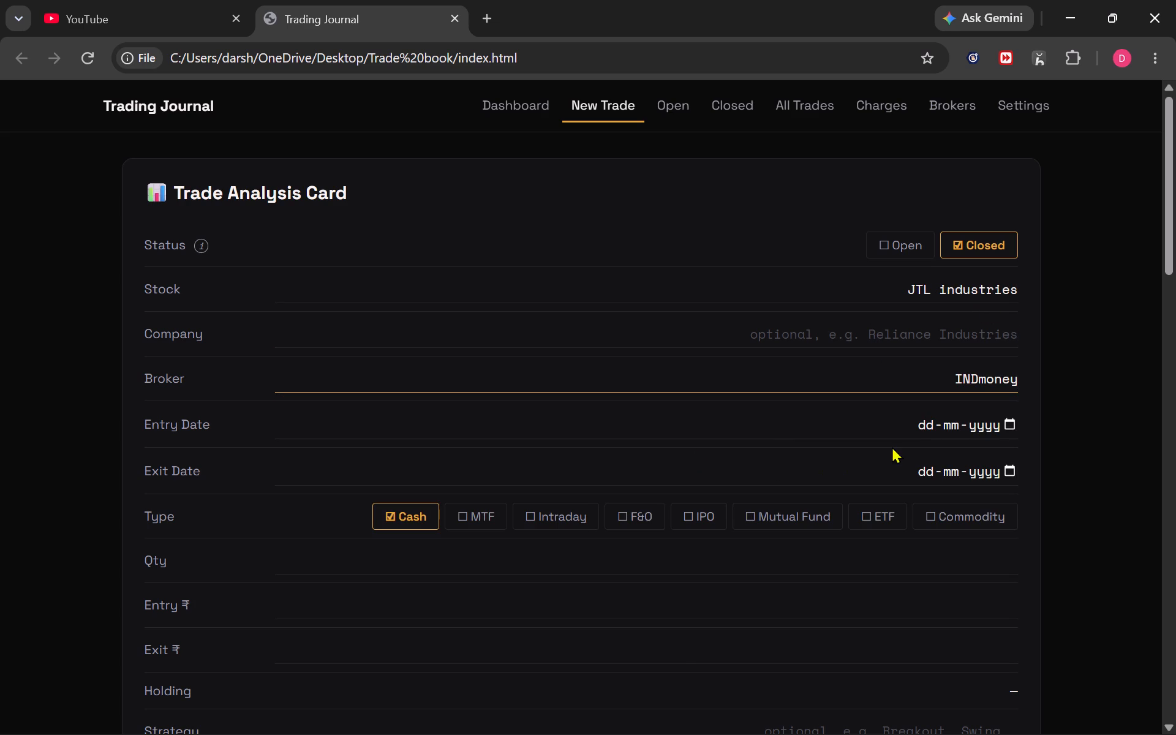
Set the trade's entry date to 03-11-2026.
left_click(921, 434)
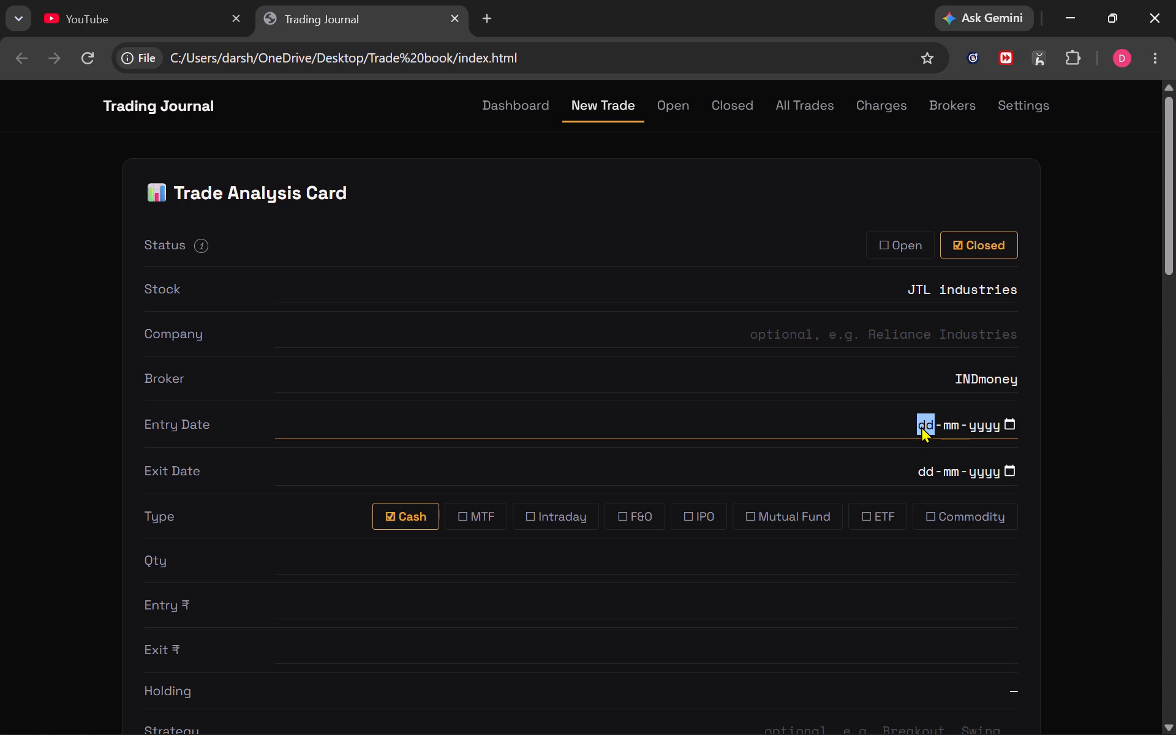
key("0")
key("3")
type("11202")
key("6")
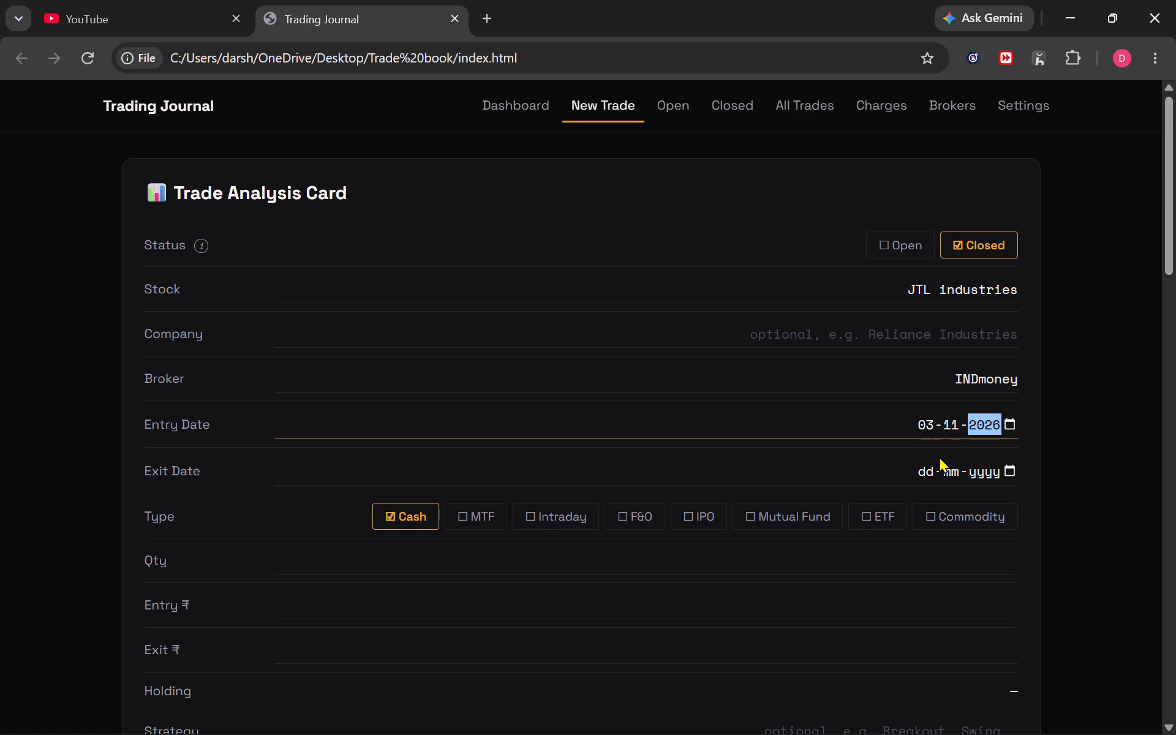
Set the trade's exit date to 04-11-2026.
left_click(927, 461)
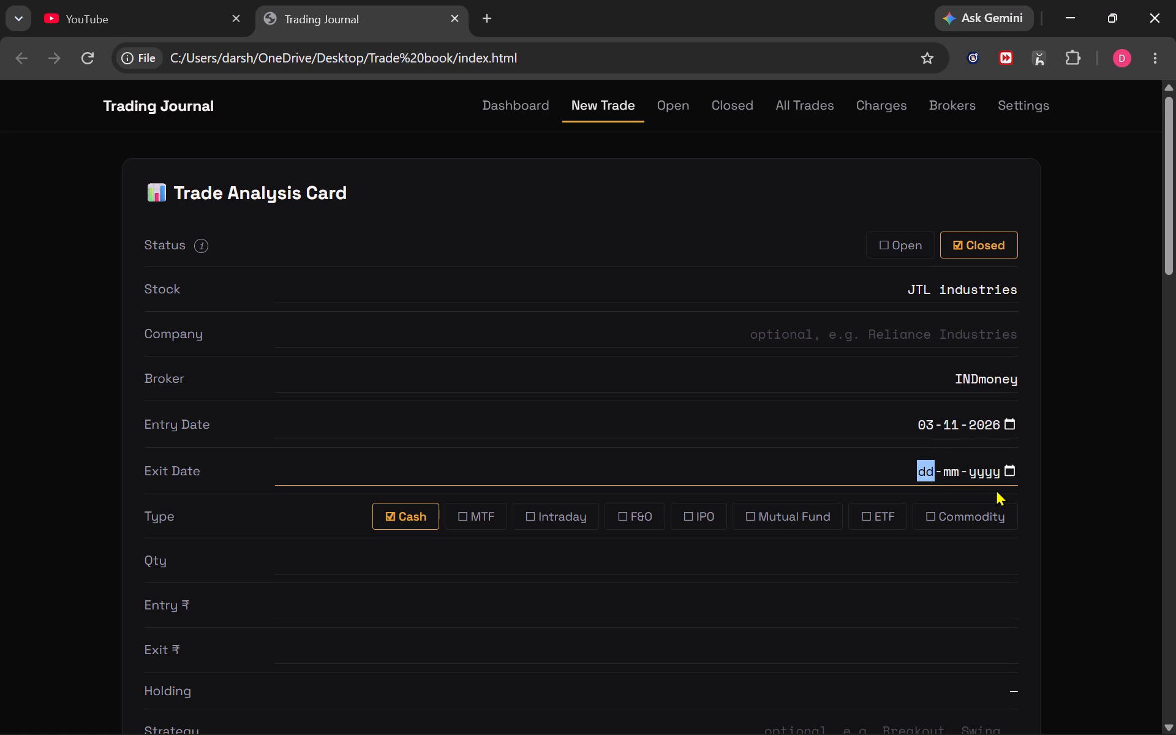
key("0")
key("4")
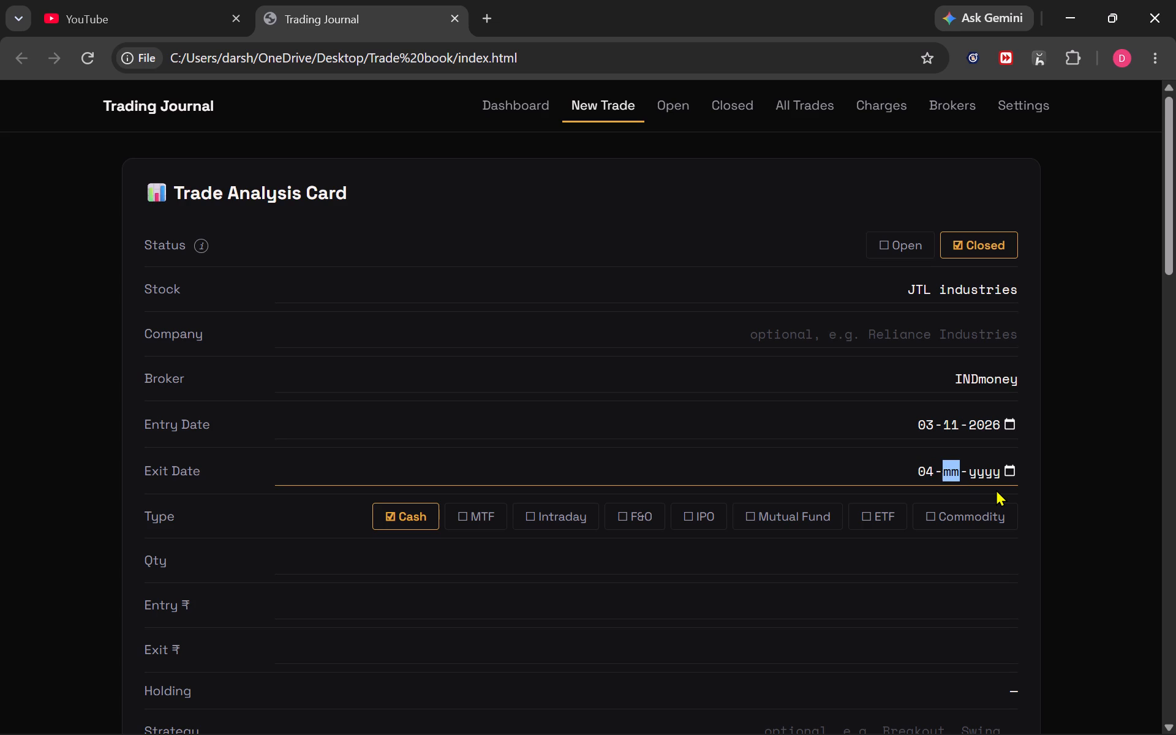
type("121")
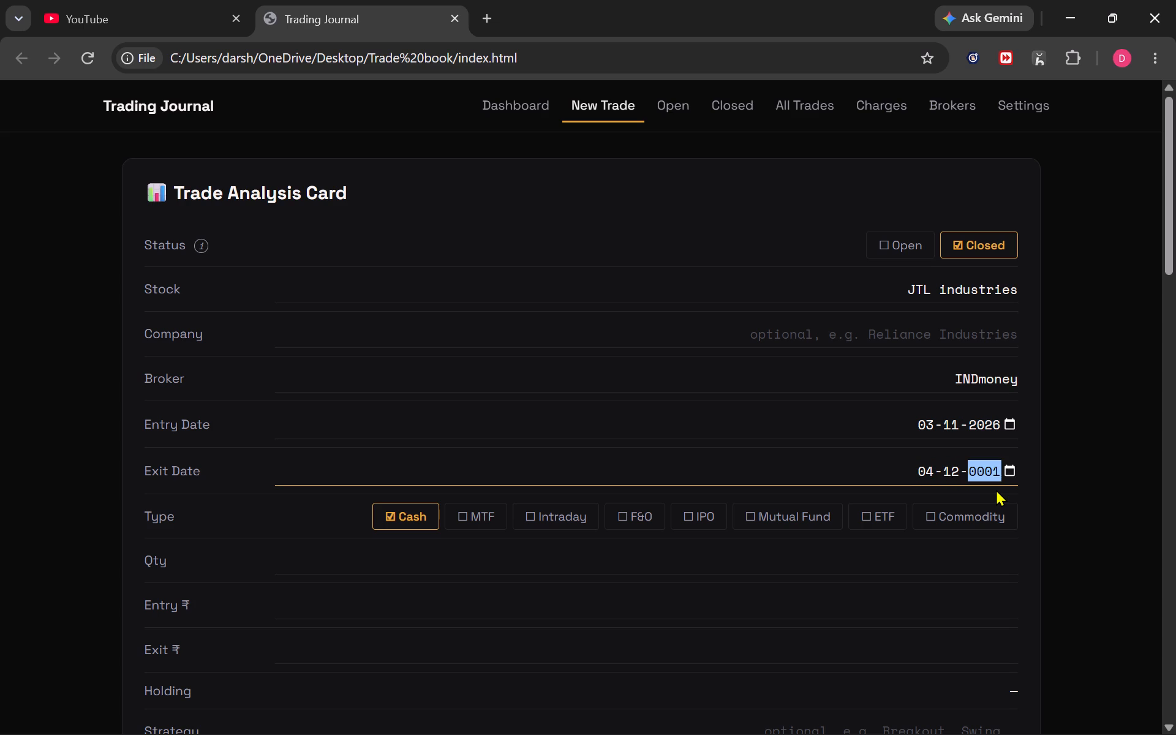
key("BackSpace")
key("BackSpace")
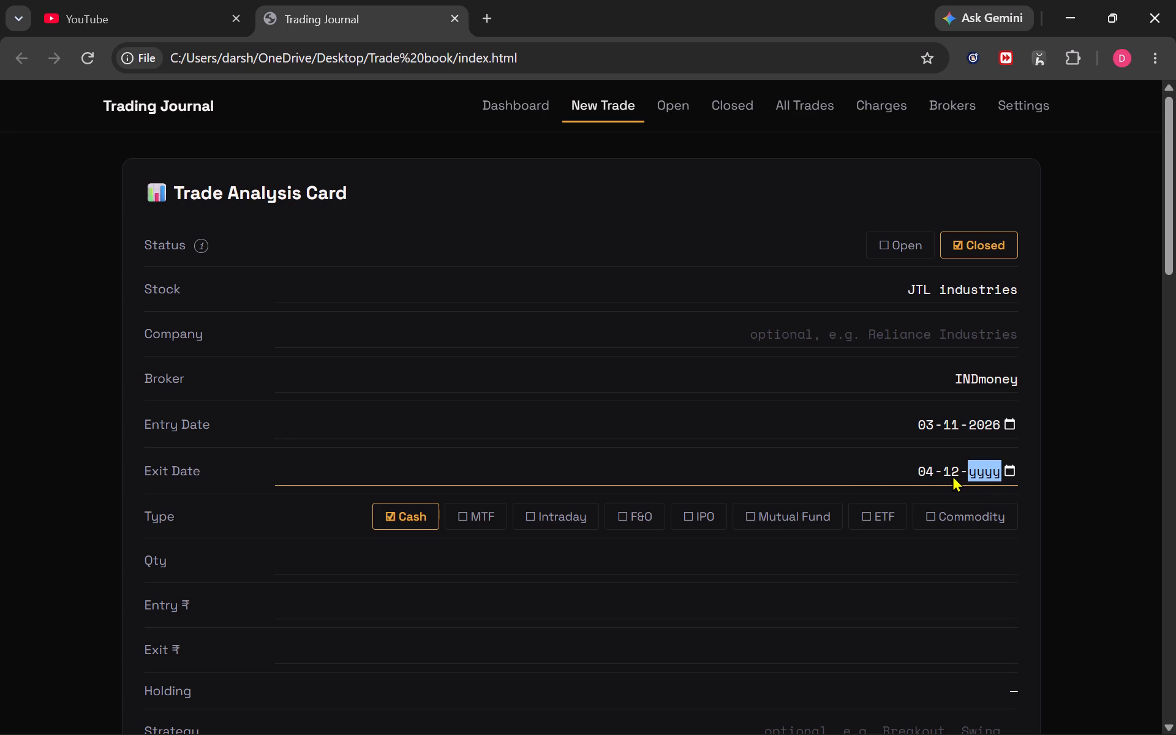
left_click(952, 472)
key("1")
key("1")
type("202")
key("6")
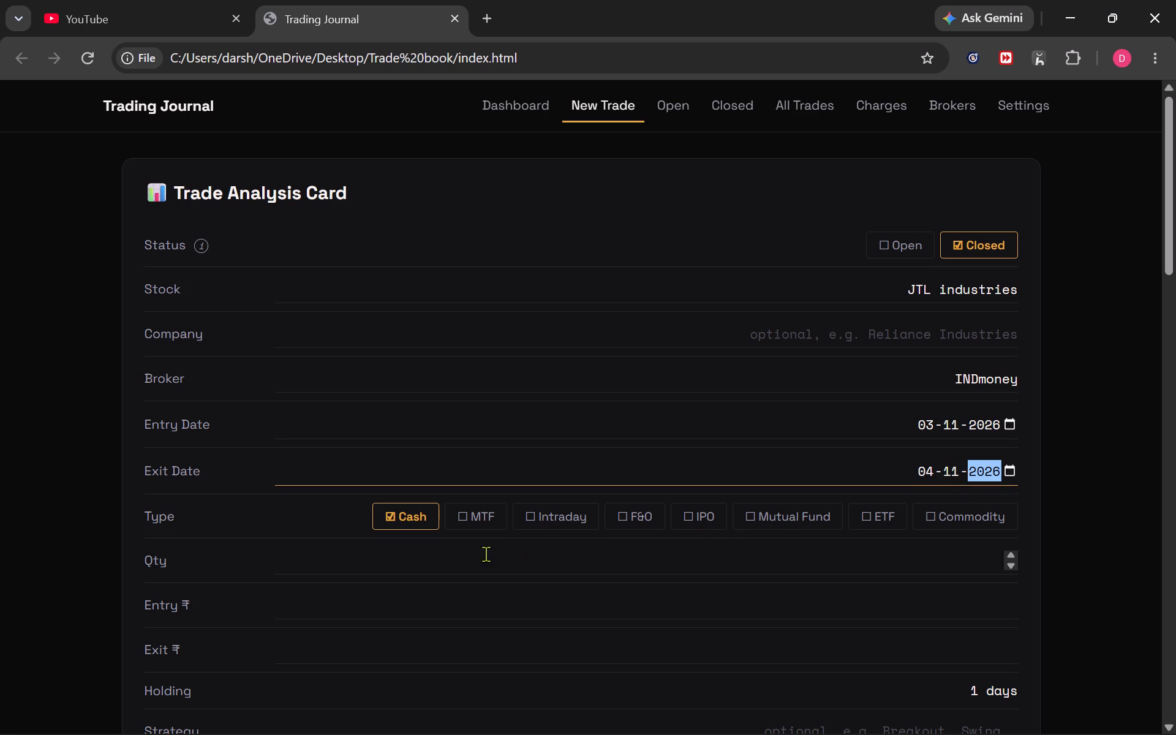
Set the trade type to MTF.
left_click(486, 524)
Set the trade's quantity to 1400 and its entry price to ₹75.
scroll(502, 573, "down", 1)
left_click(829, 473)
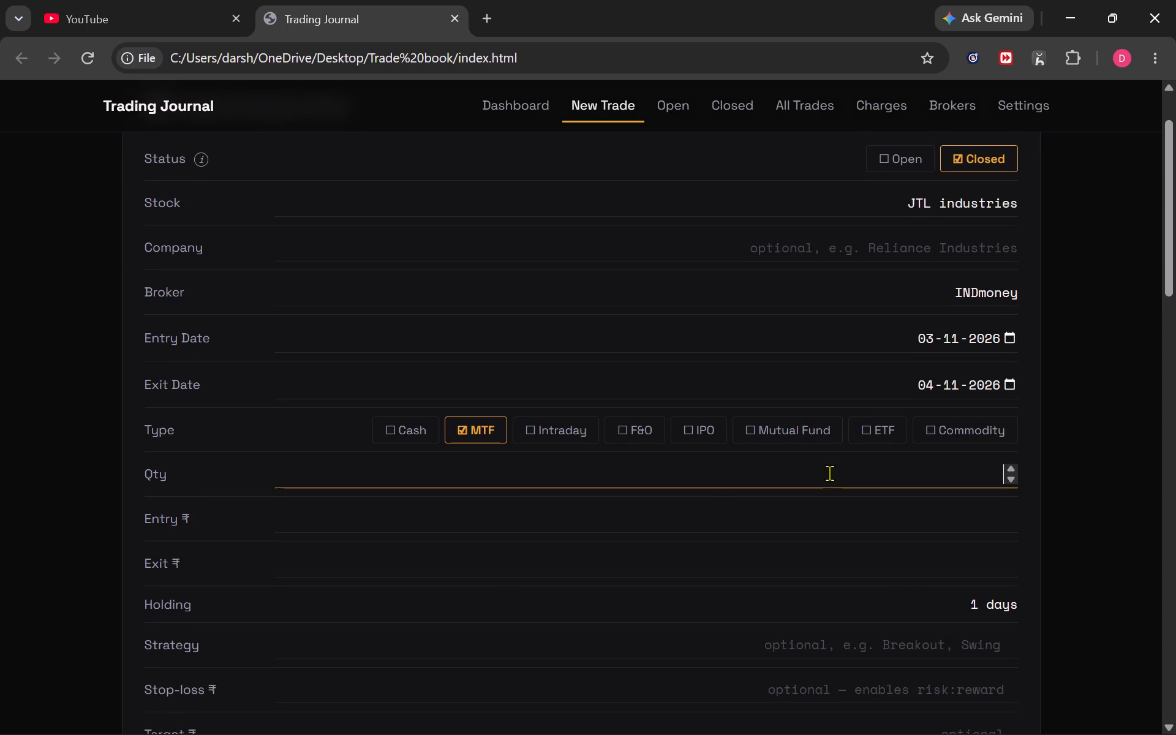
type("1400")
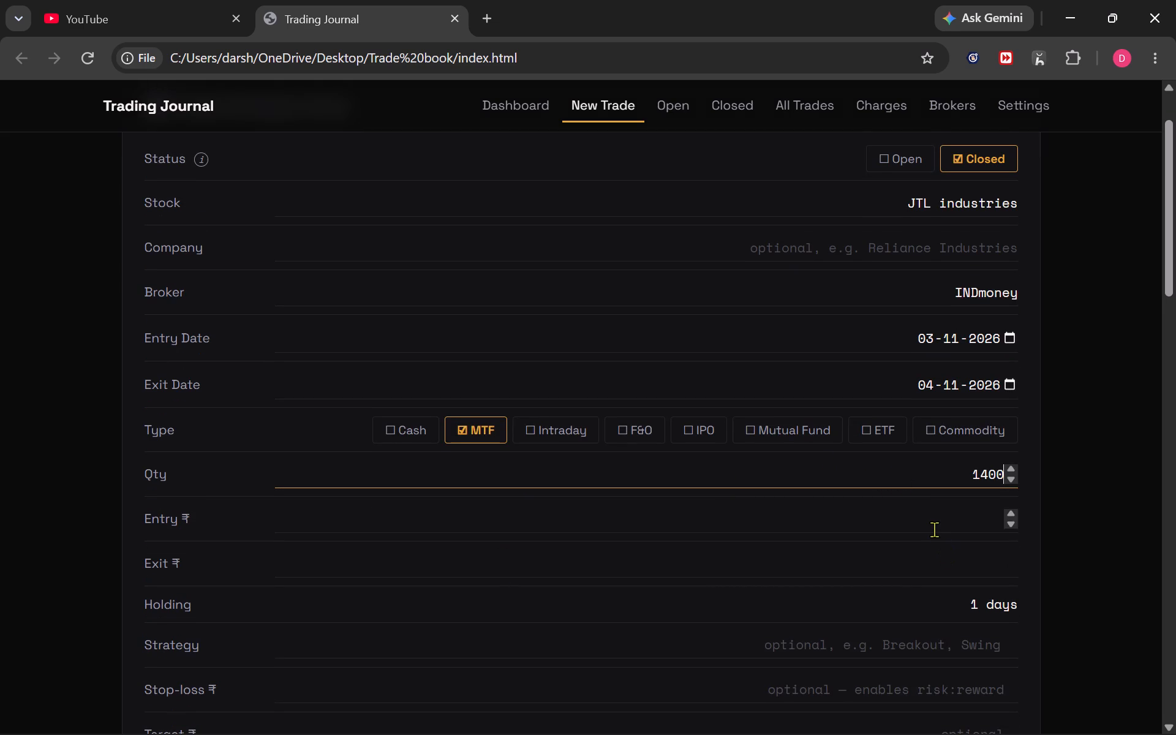
left_click(934, 529)
type("75")
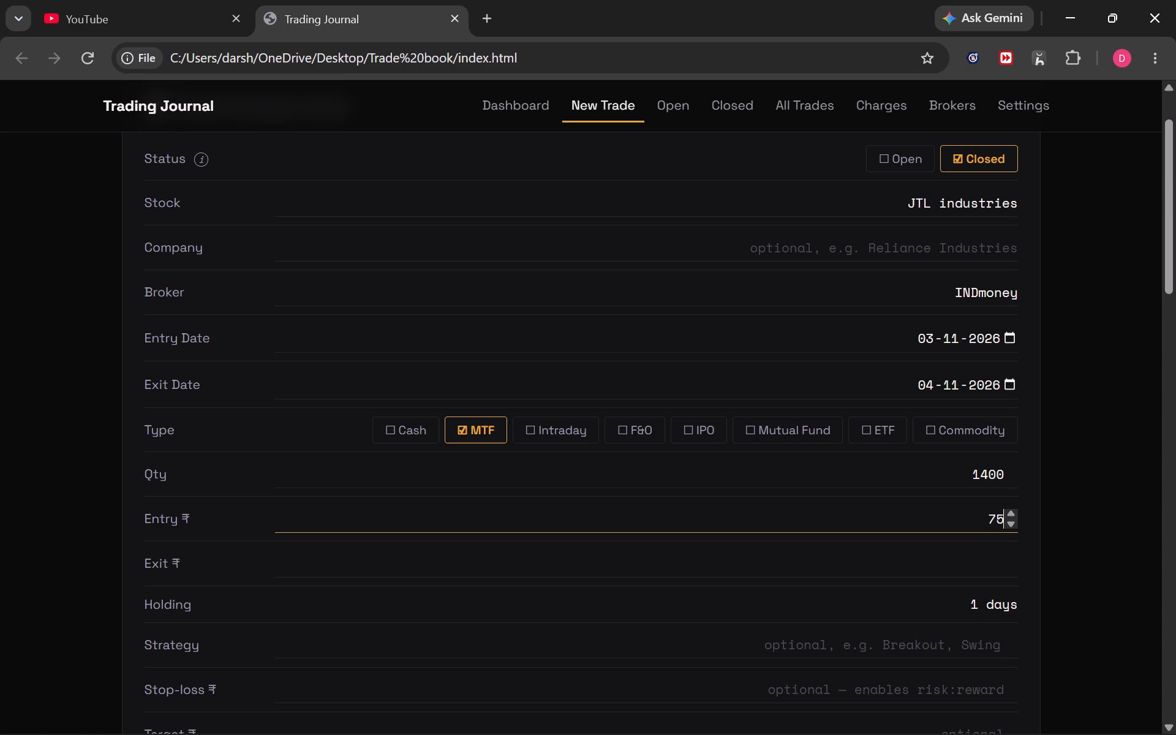
Set the trade's exit price to ₹77.89.
left_click(932, 562)
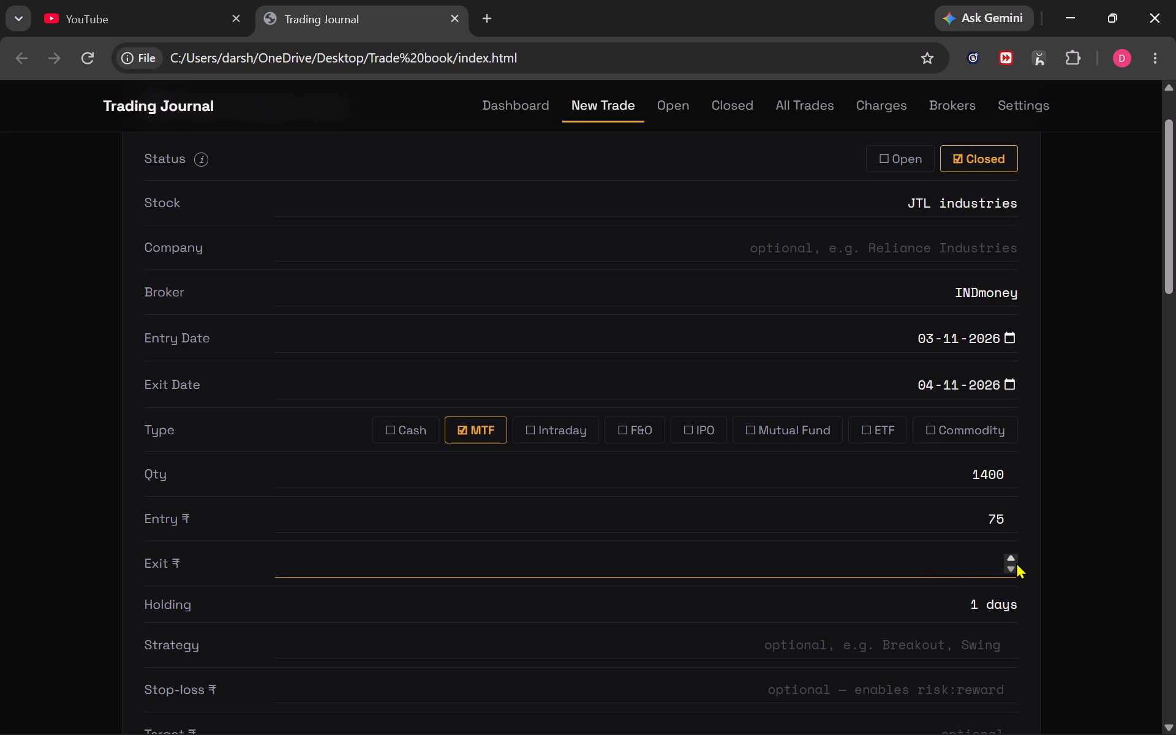
type("78")
key("period")
key("8")
key("BackSpace")
key("BackSpace")
key("BackSpace")
key("8")
key("BackSpace")
type("7.89")
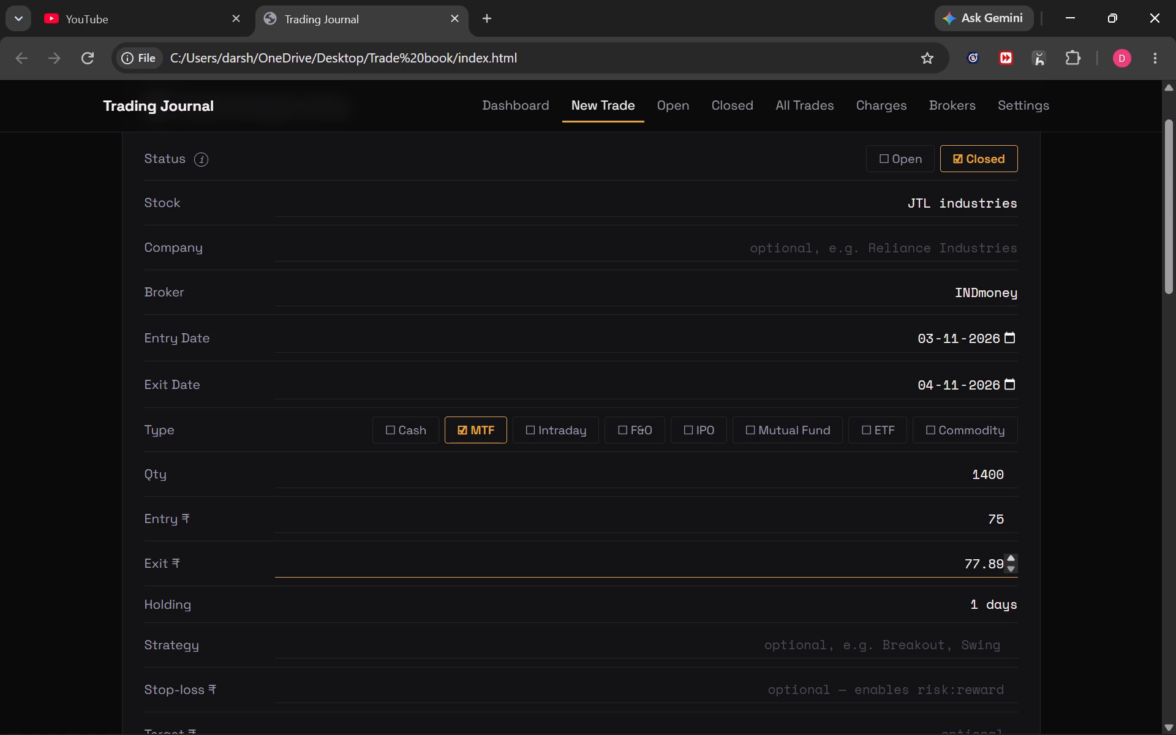
Set the trade's strategy to Swing.
left_click(925, 630)
scroll(925, 630, "down", 1)
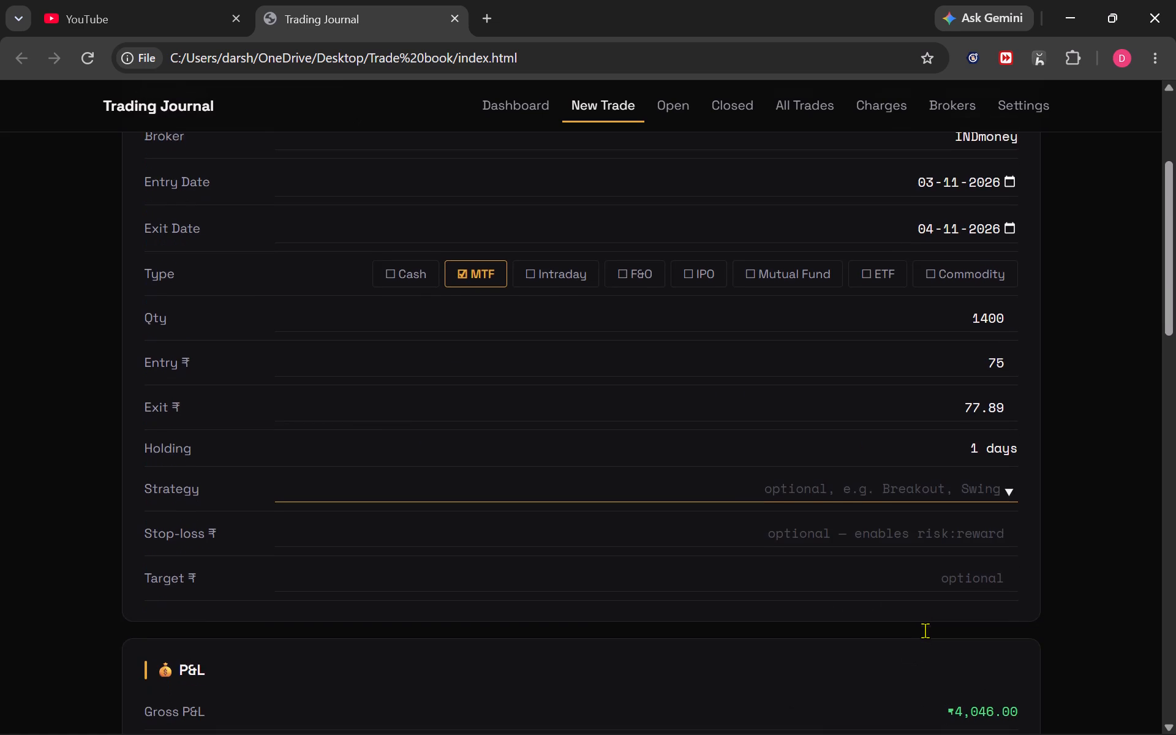
scroll(925, 630, "down", 1)
left_click(929, 462)
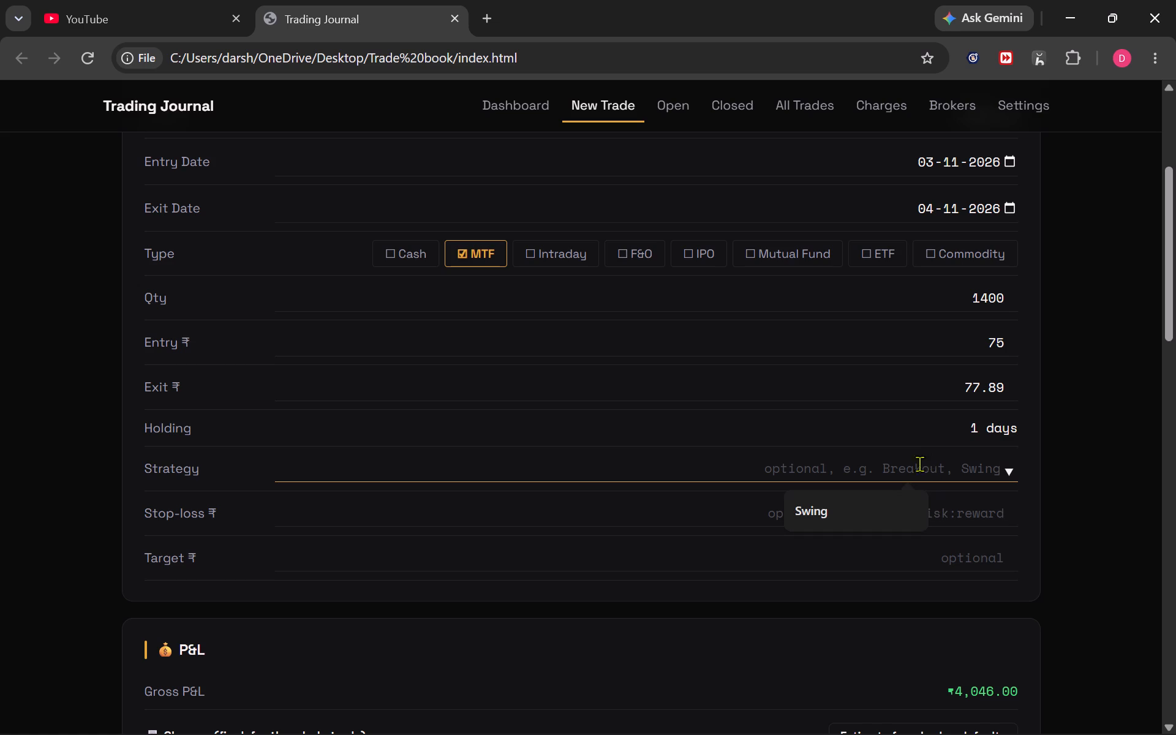
left_click(824, 514)
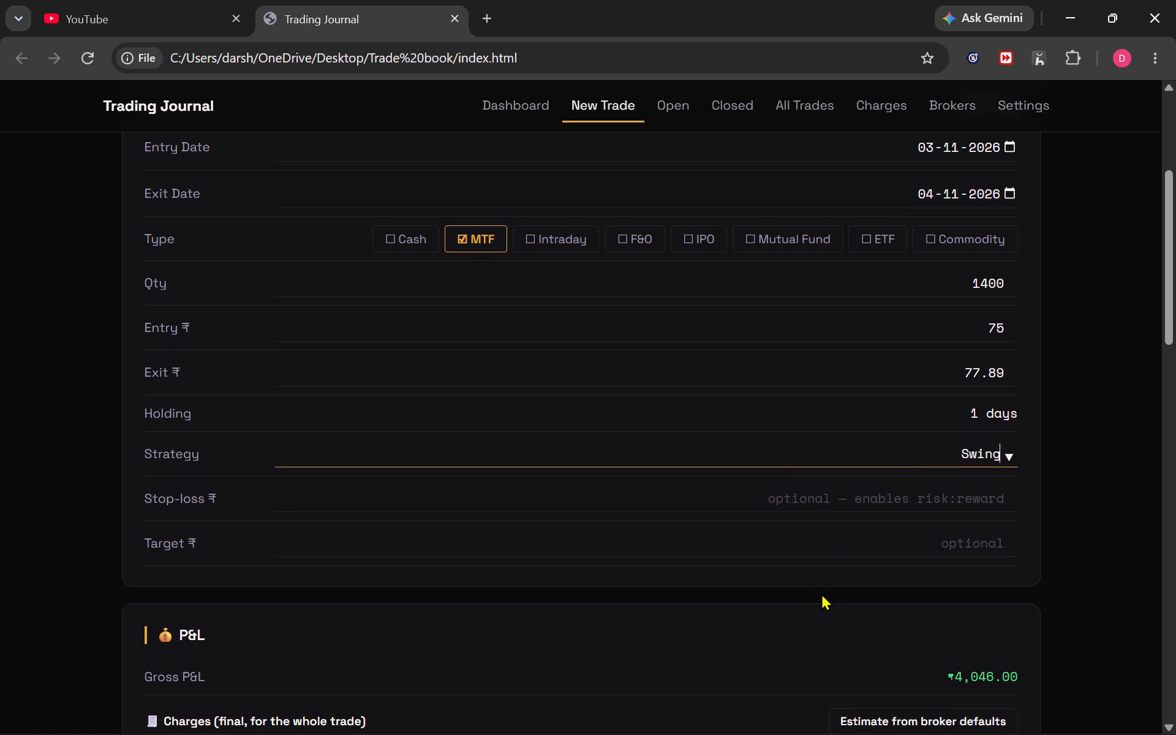
Switch the MTF interest charge to manual entry and set it to ₹17.06.
scroll(821, 594, "down", 1)
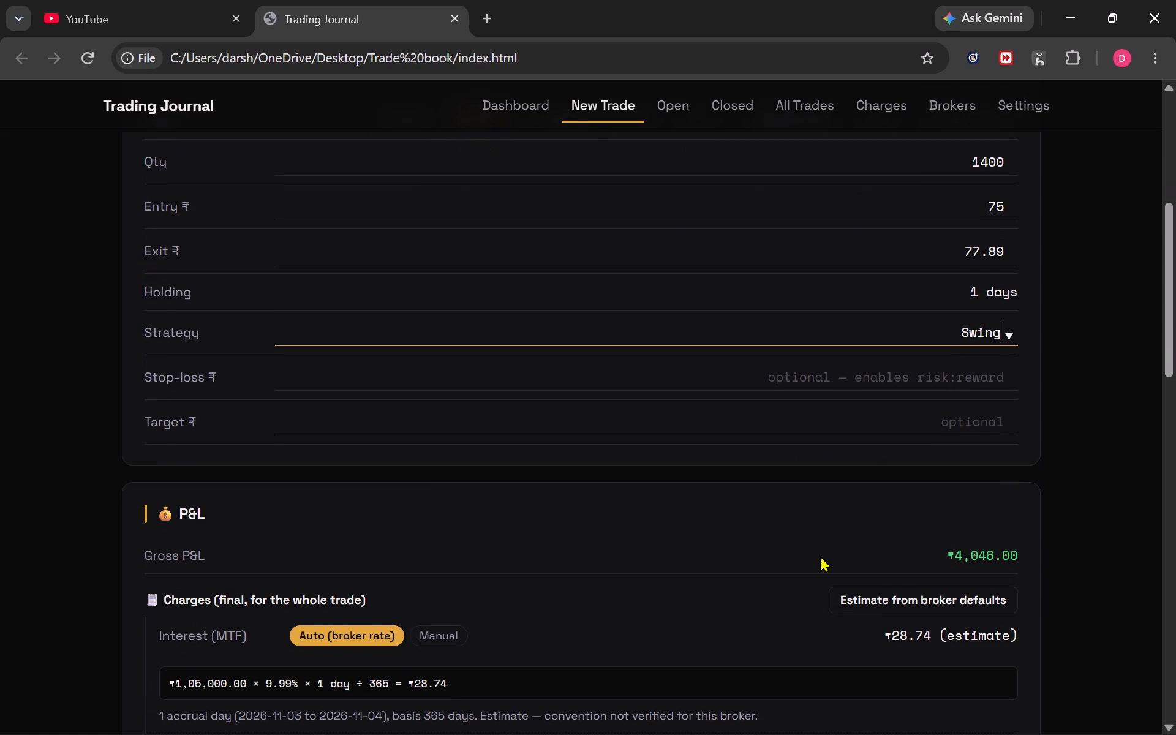
scroll(820, 556, "down", 1)
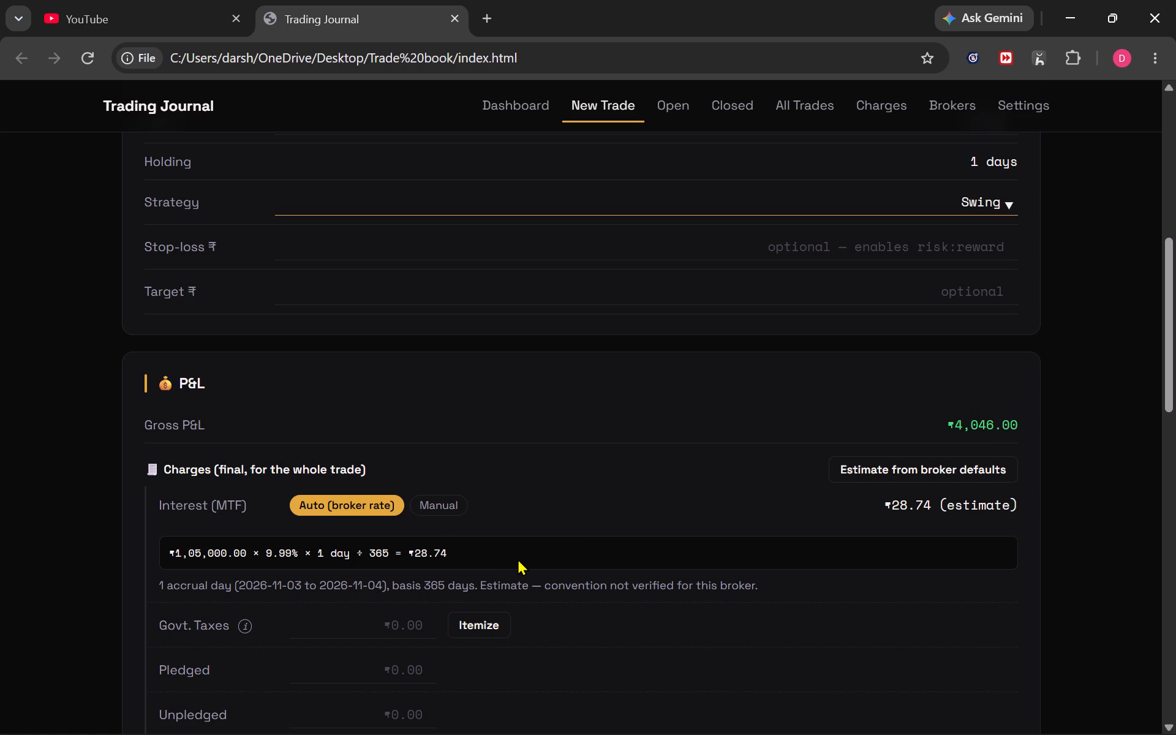
left_click(448, 513)
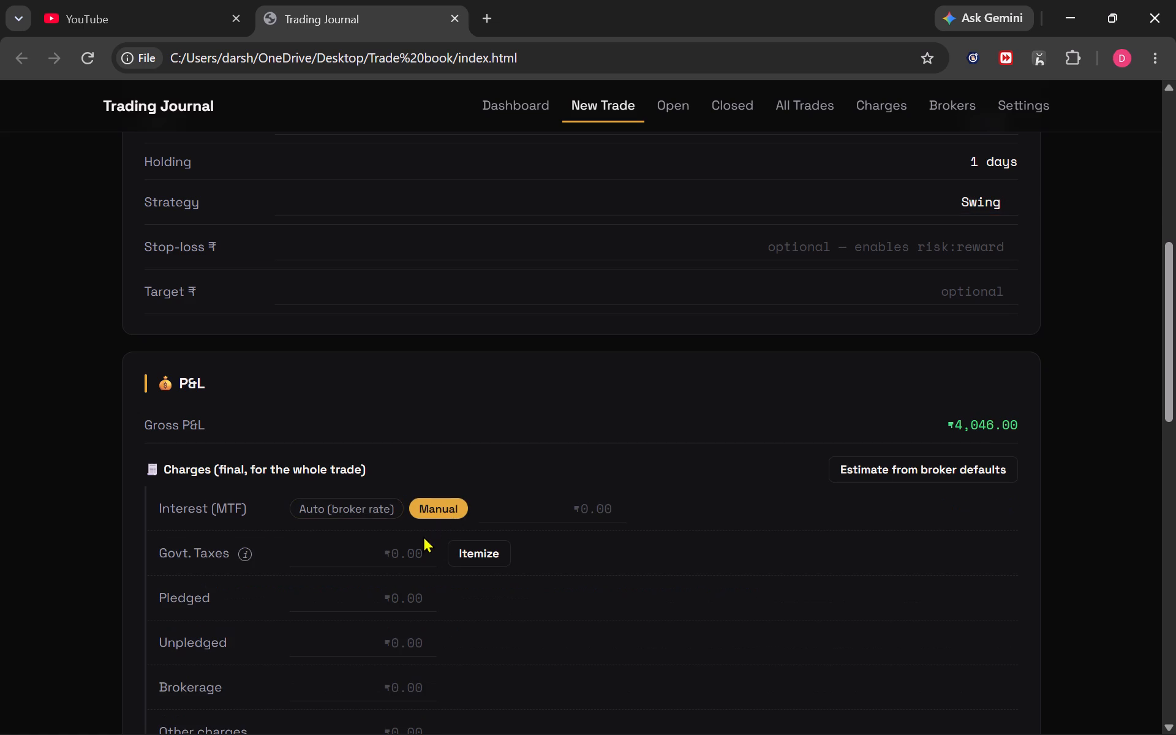
left_click(377, 551)
left_click(529, 500)
type("17")
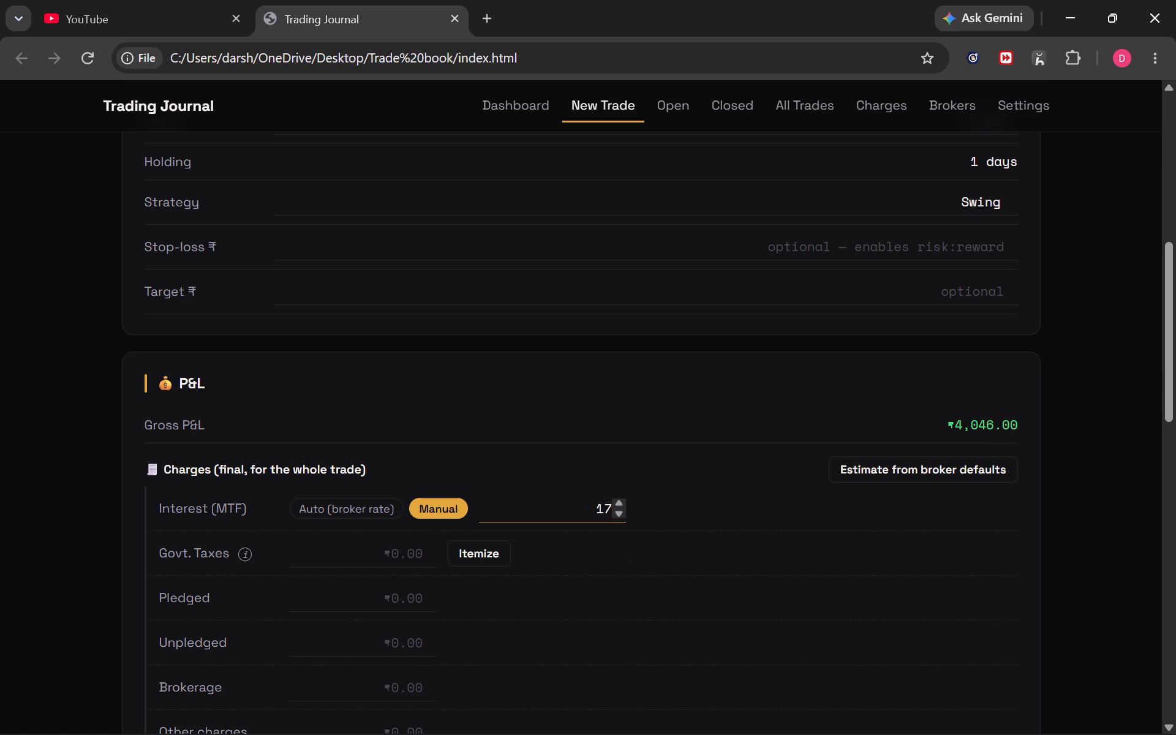
type(".07")
key("BackSpace")
key("6")
Set the government taxes charge to ₹457.13.
left_click(356, 549)
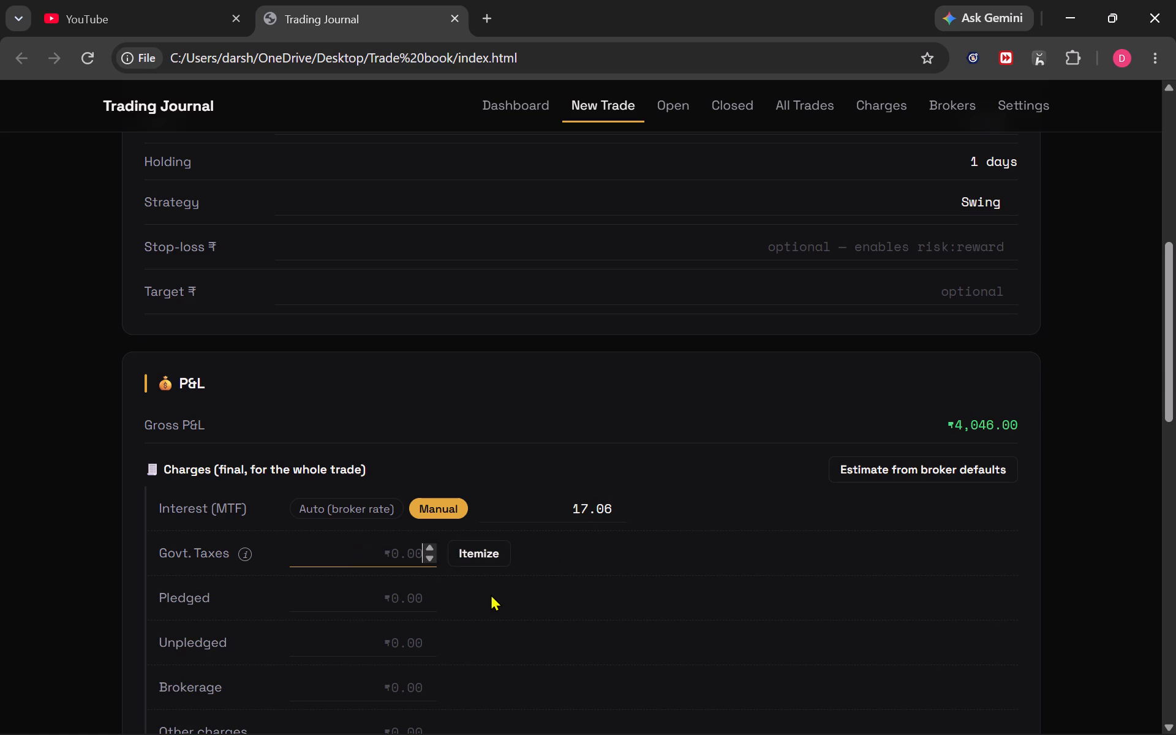
type("457")
type(".1")
key("3")
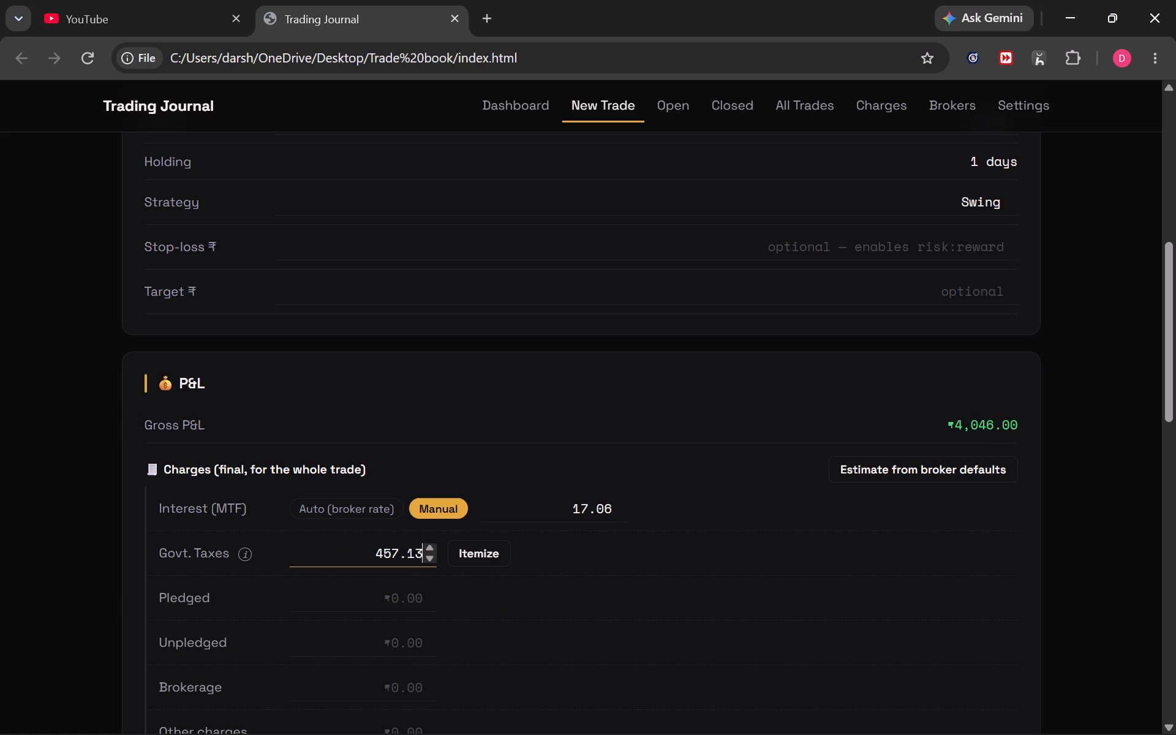
Set the pledged and unpledged charges to ₹23.6 each.
left_click(394, 594)
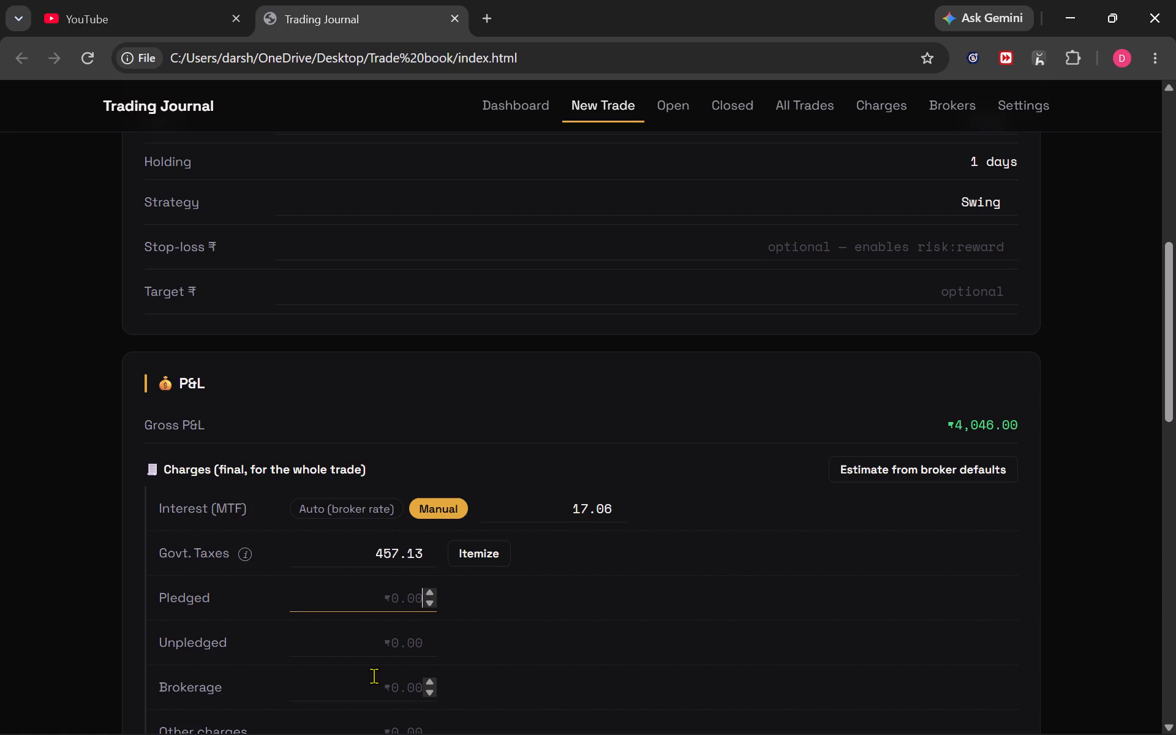
scroll(373, 669, "down", 1)
type("23.")
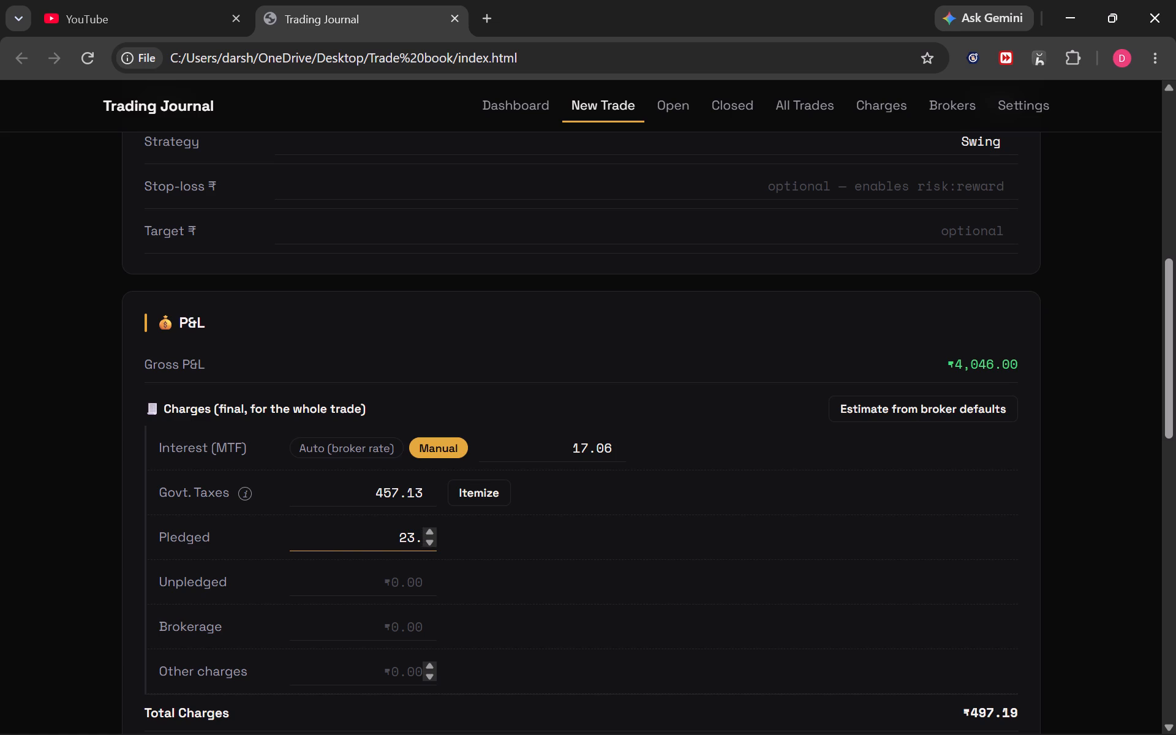
type(".6")
left_click(394, 570)
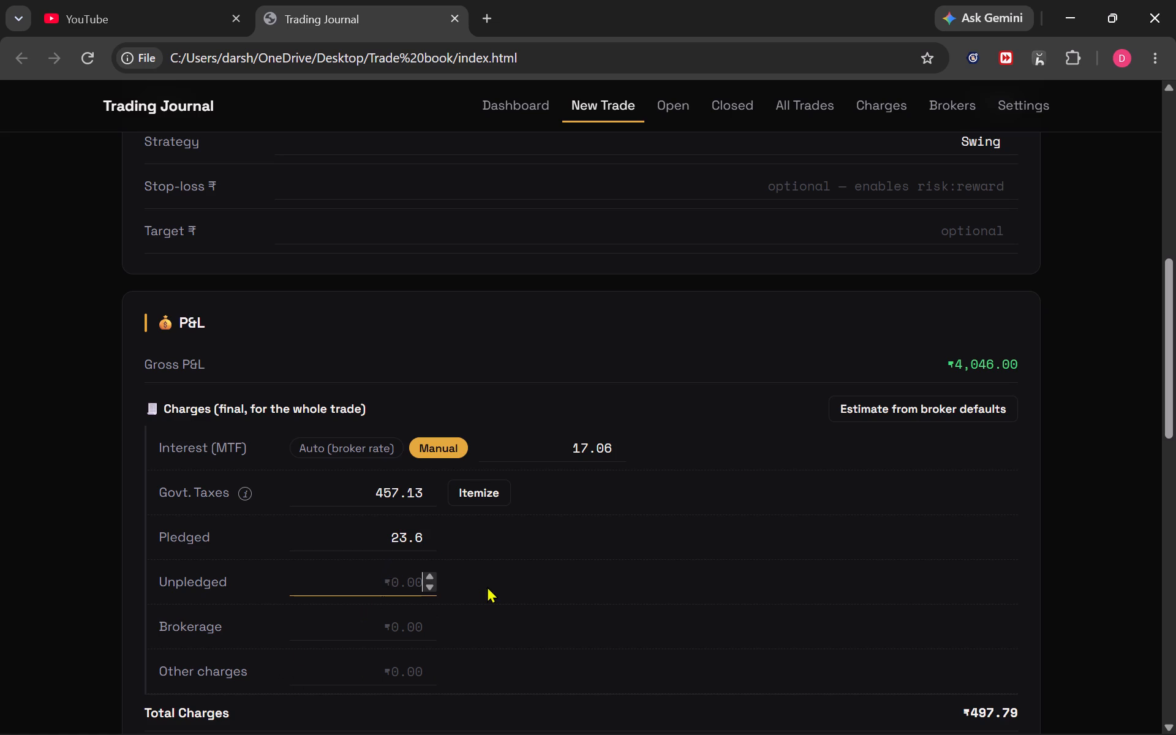
type("23.6")
Set the brokerage charge to ₹323.09 and the other charges to 0.
left_click(379, 627)
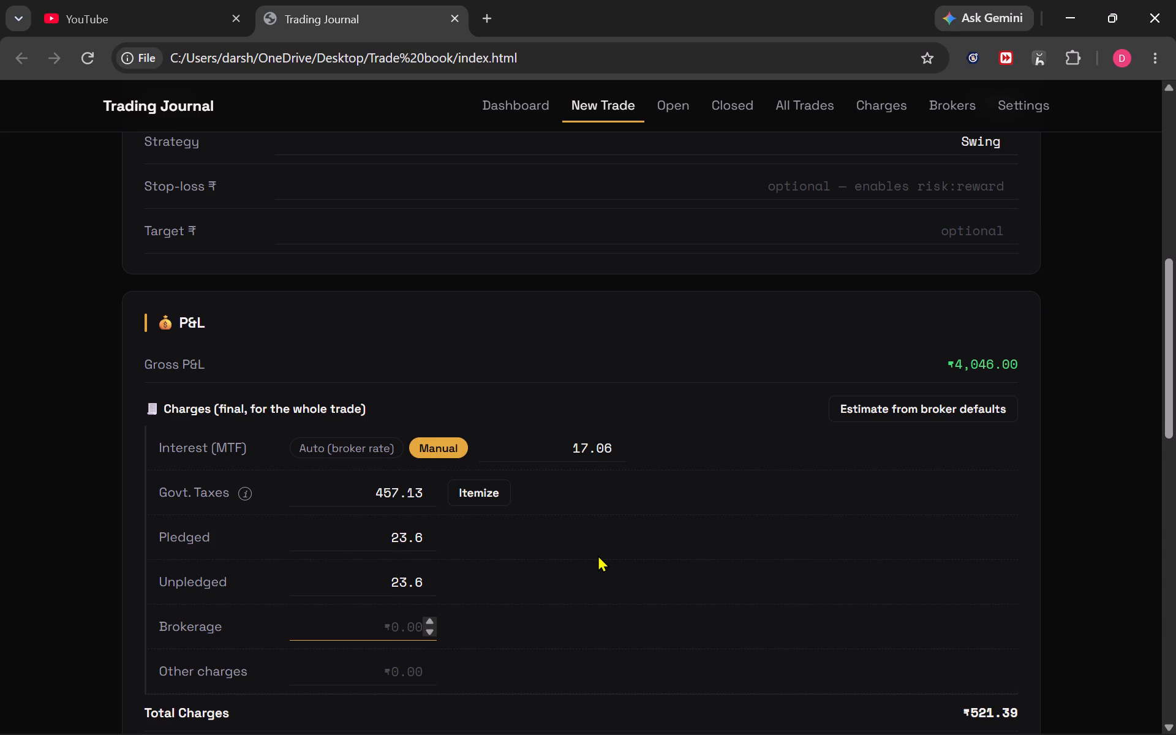
scroll(598, 555, "down", 1)
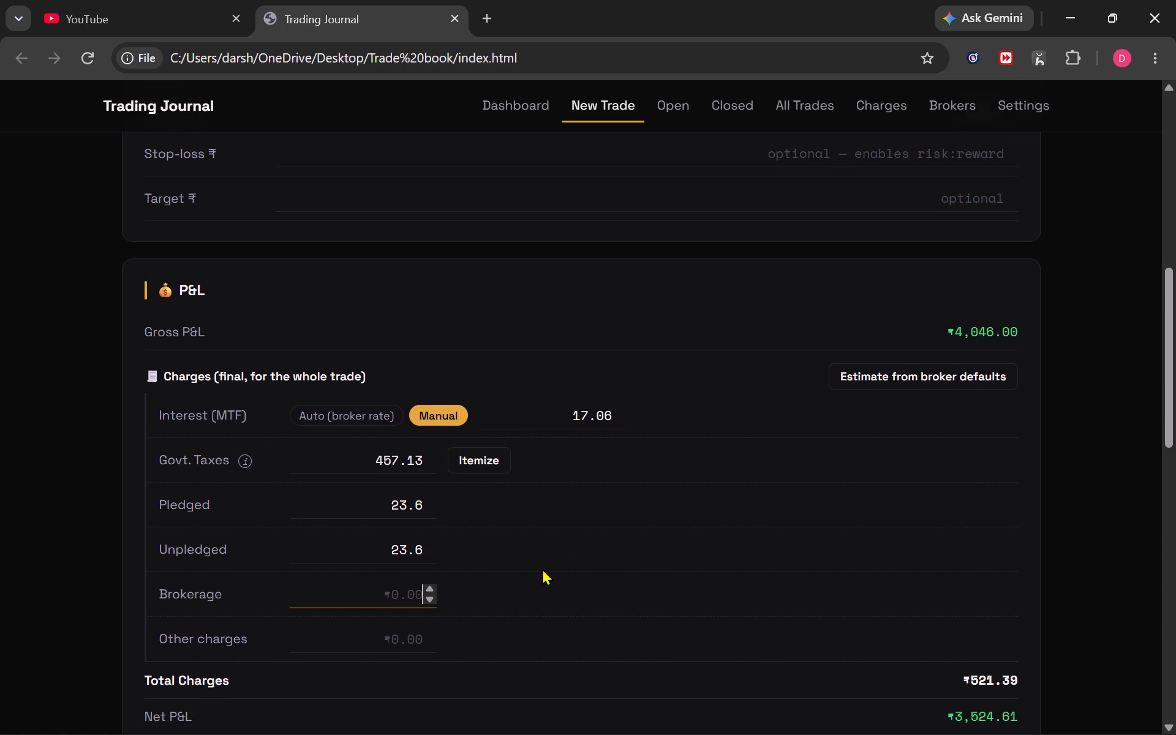
type("323")
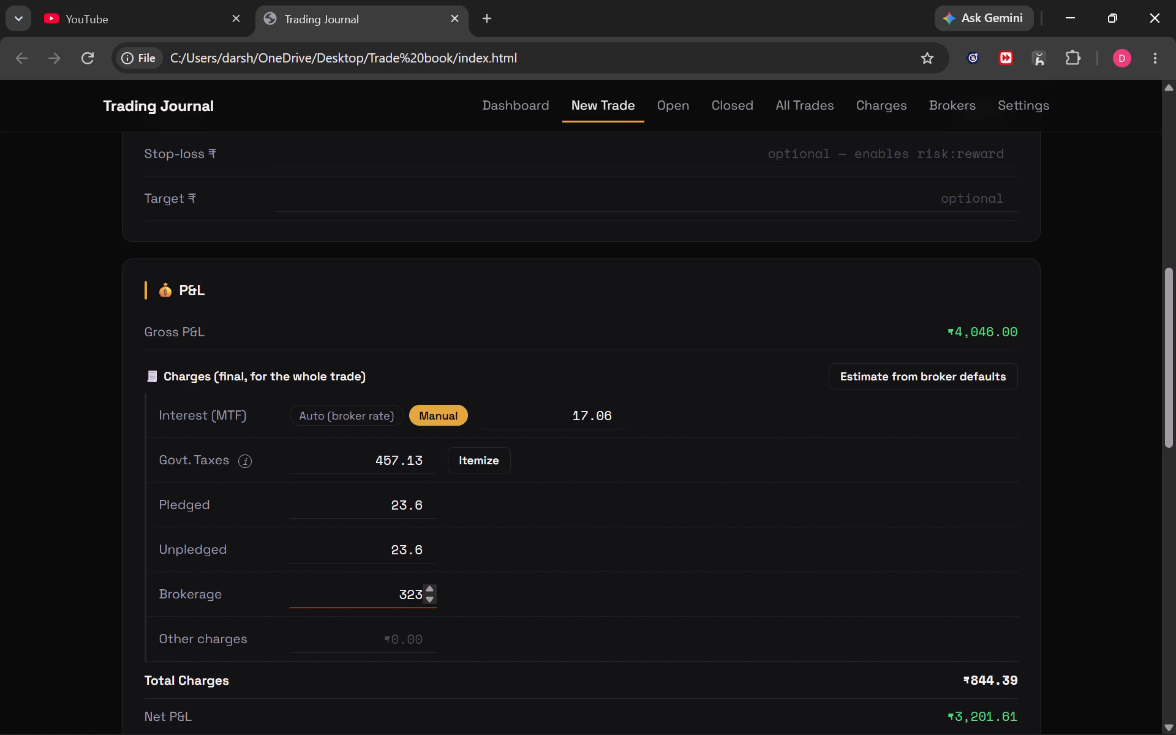
type(".09")
left_click(374, 649)
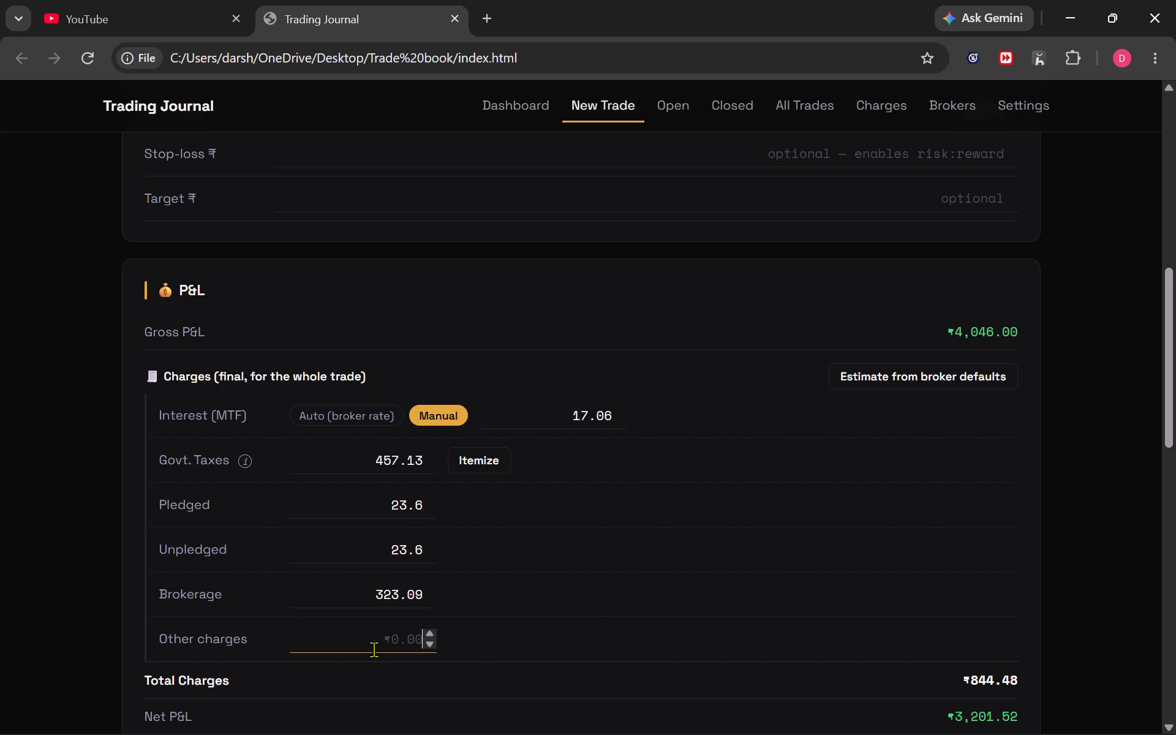
key("0")
left_click(674, 626)
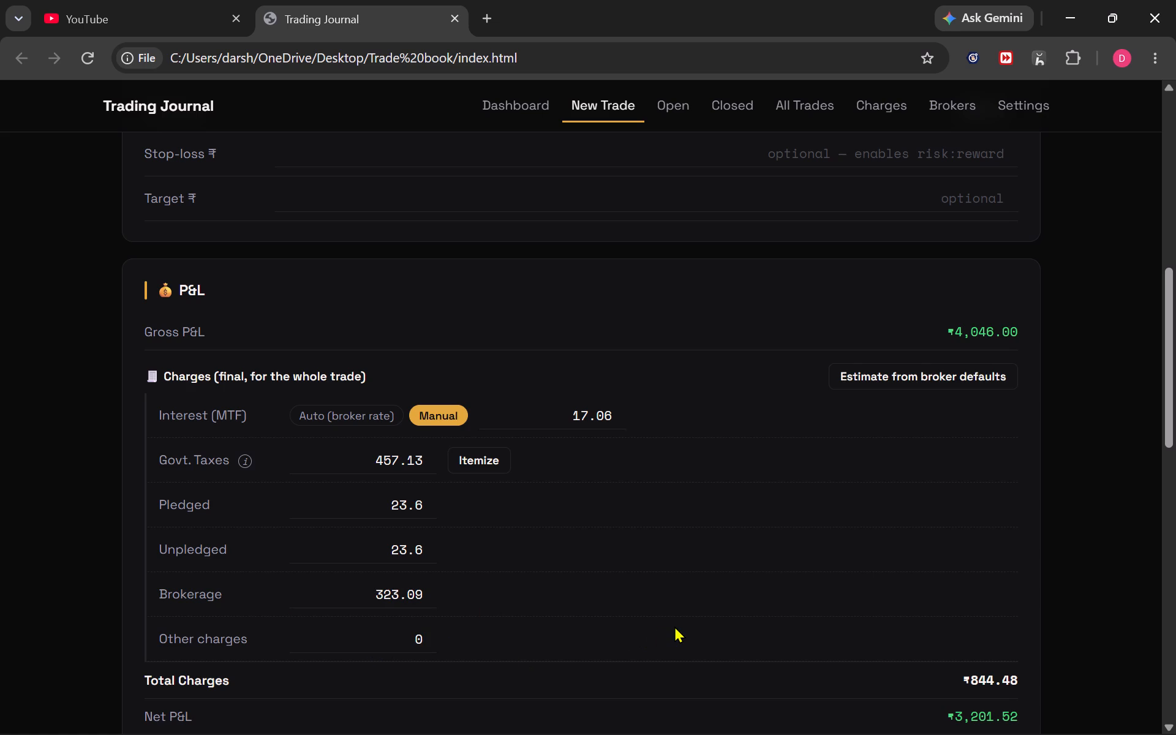
Review the trade's total charges, net P&L, return on capital and result above the MTF details.
scroll(674, 626, "down", 1)
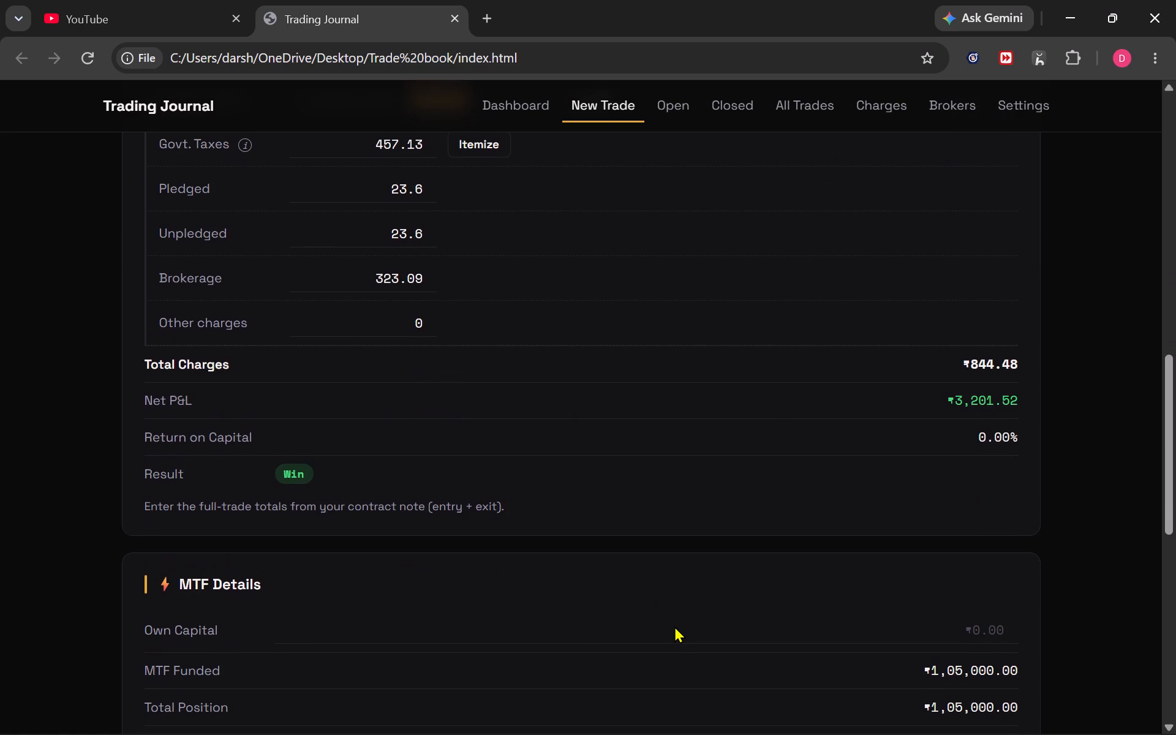
scroll(674, 626, "down", 2)
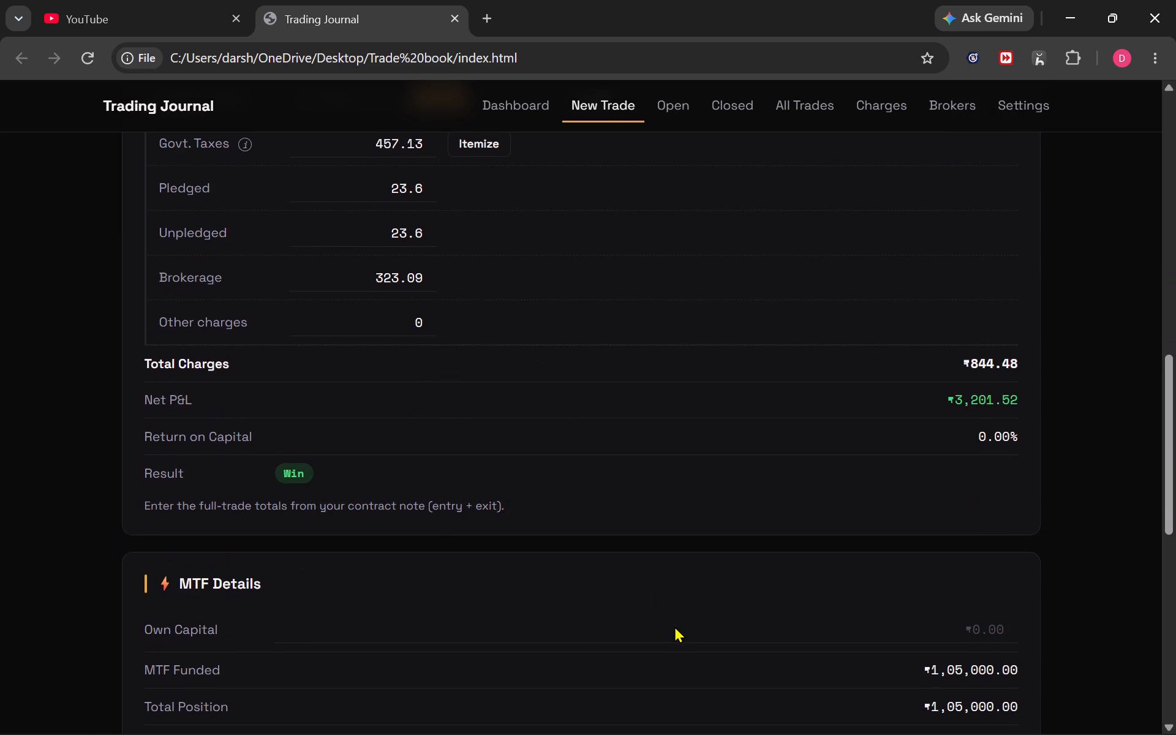
scroll(674, 626, "down", 1)
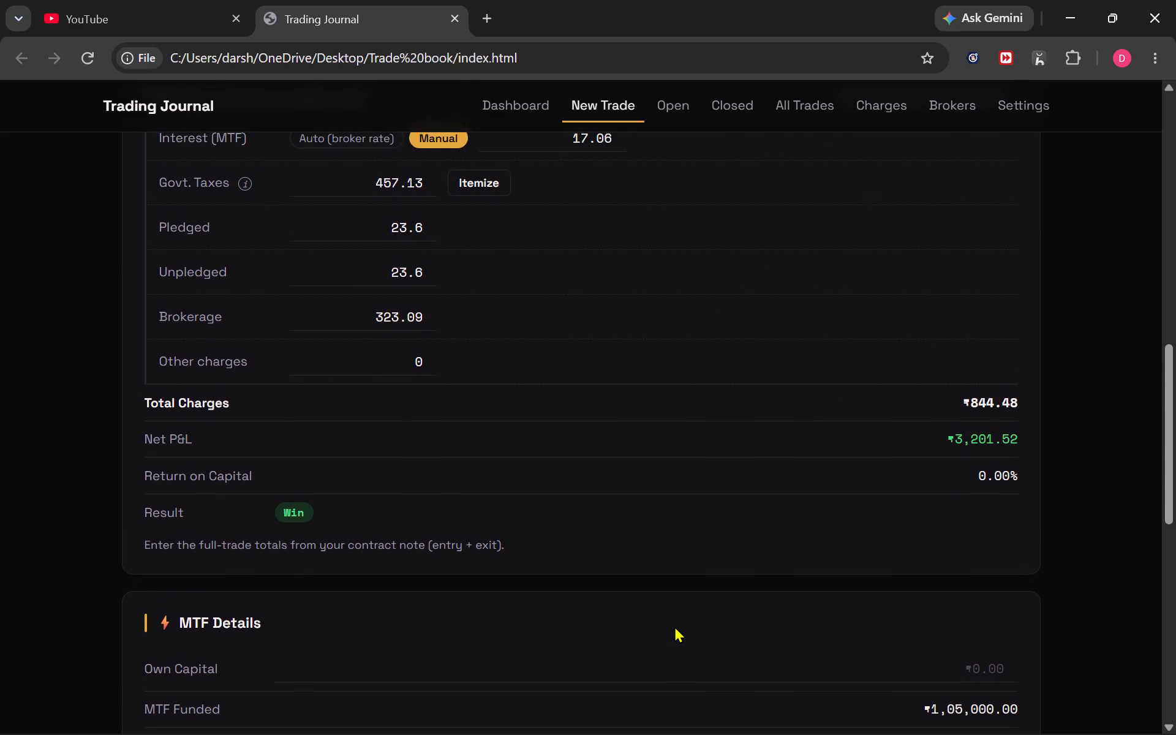
scroll(674, 626, "down", 1)
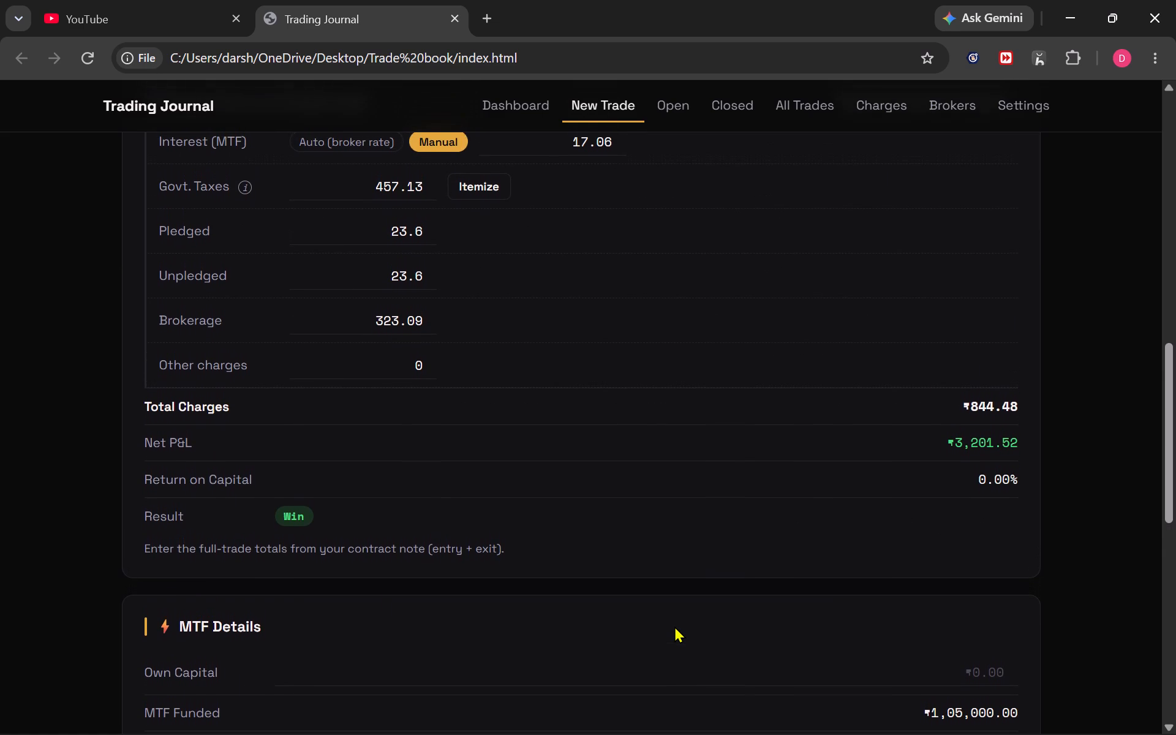
scroll(674, 626, "down", 1)
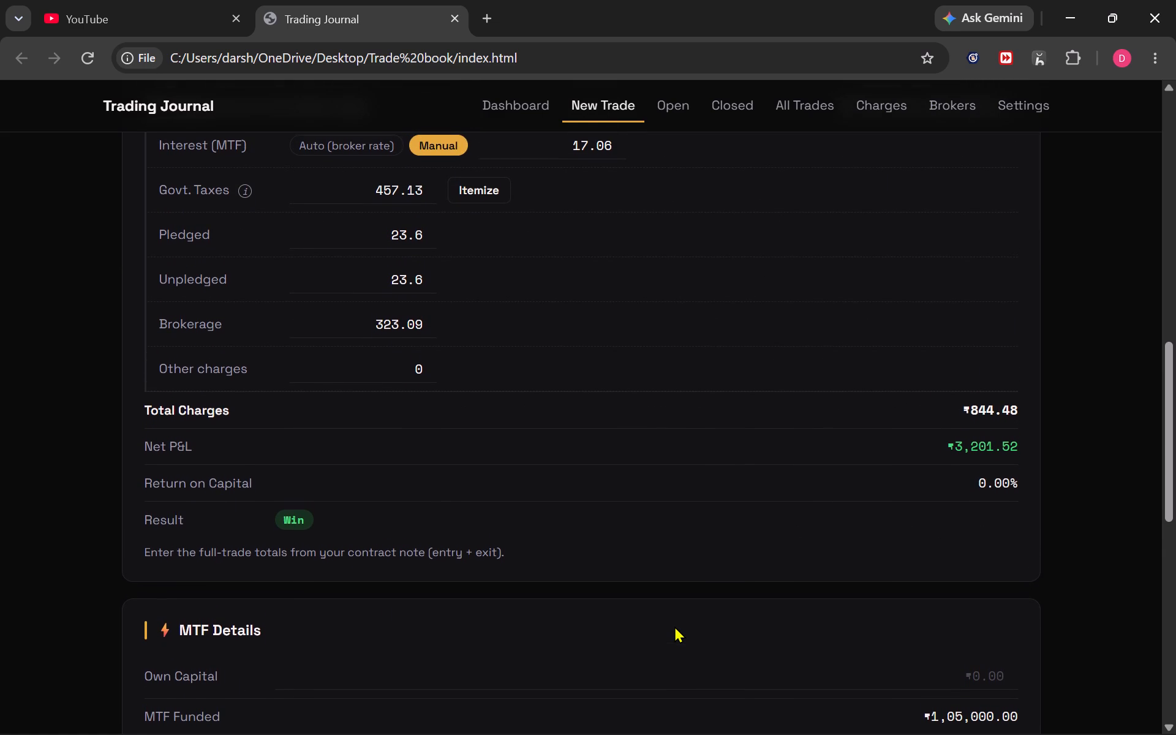
scroll(674, 626, "down", 1)
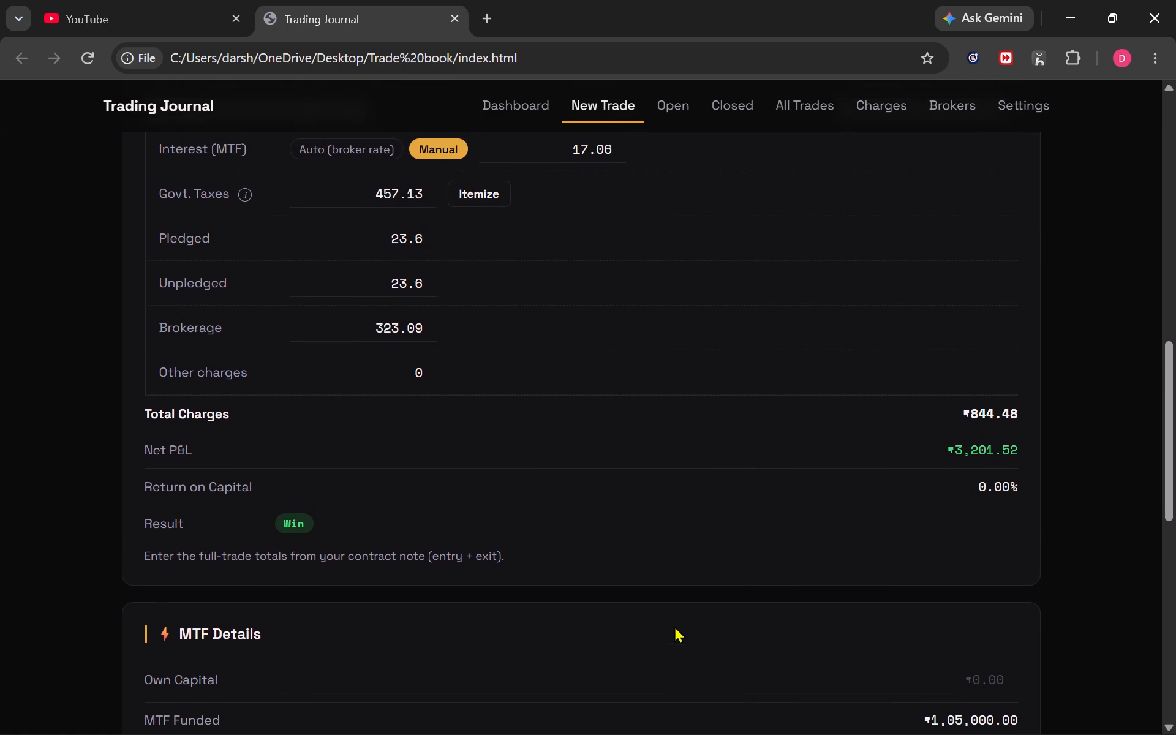
Set the own capital in the MTF details to ₹42651.
scroll(674, 626, "down", 5)
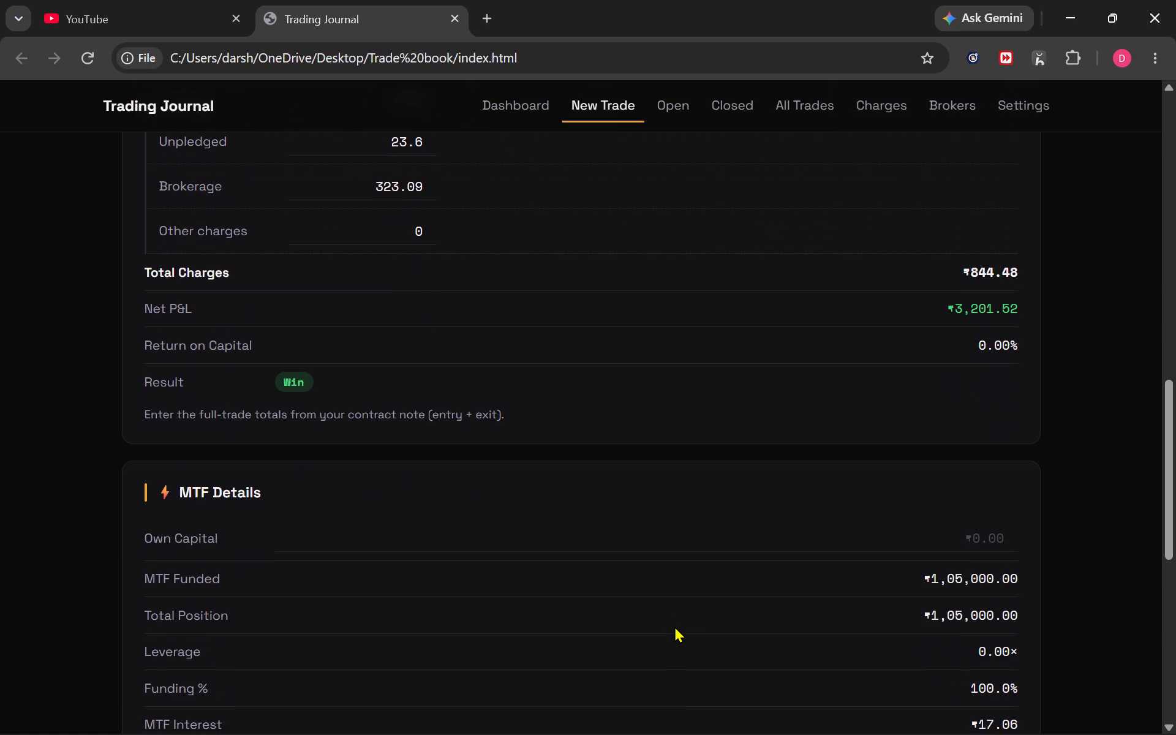
scroll(674, 626, "down", 2)
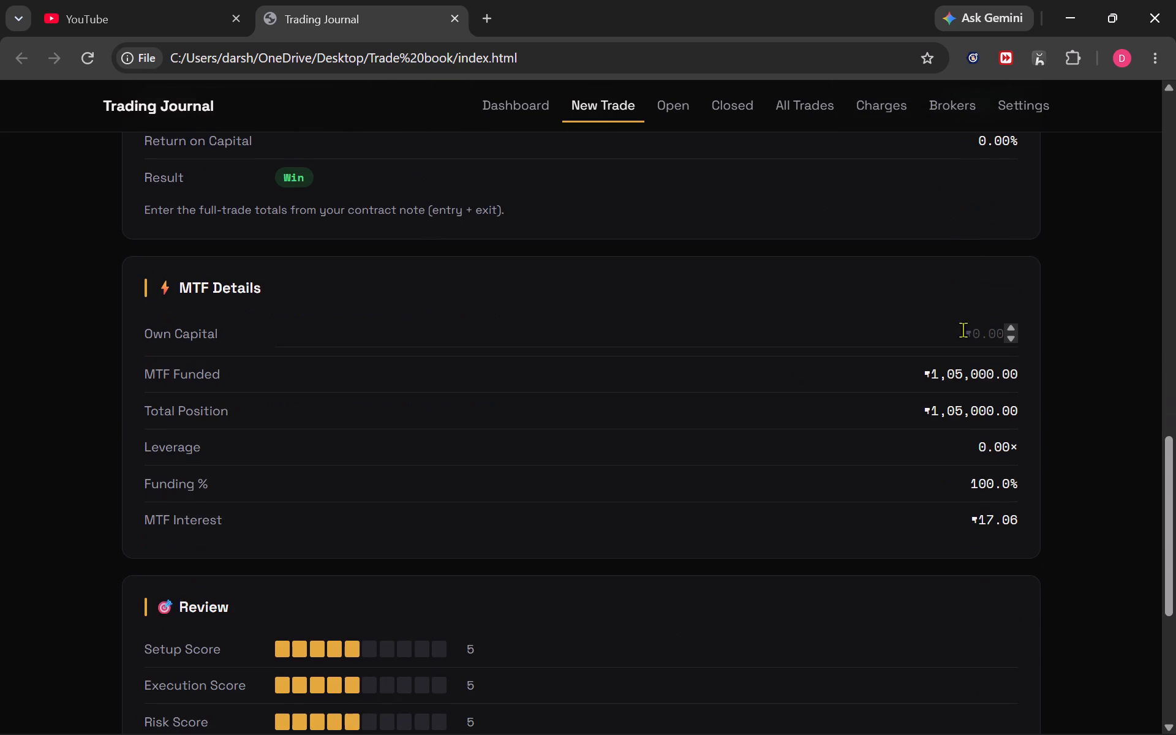
left_click(961, 336)
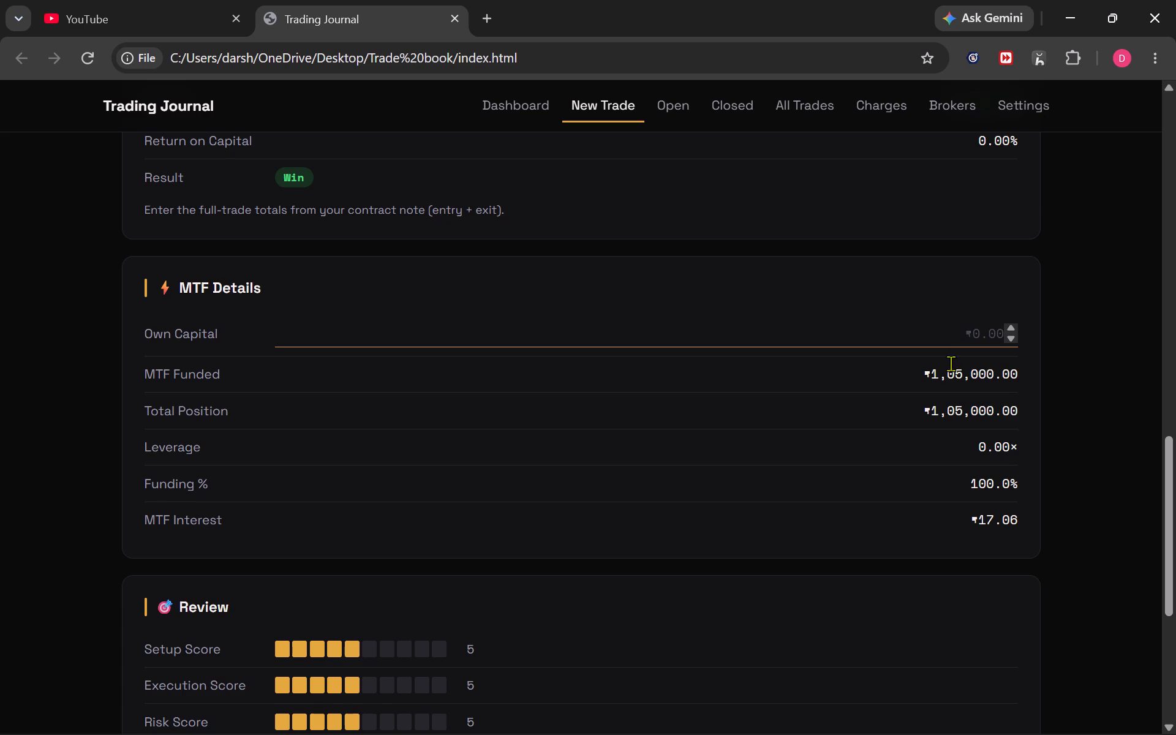
type("42")
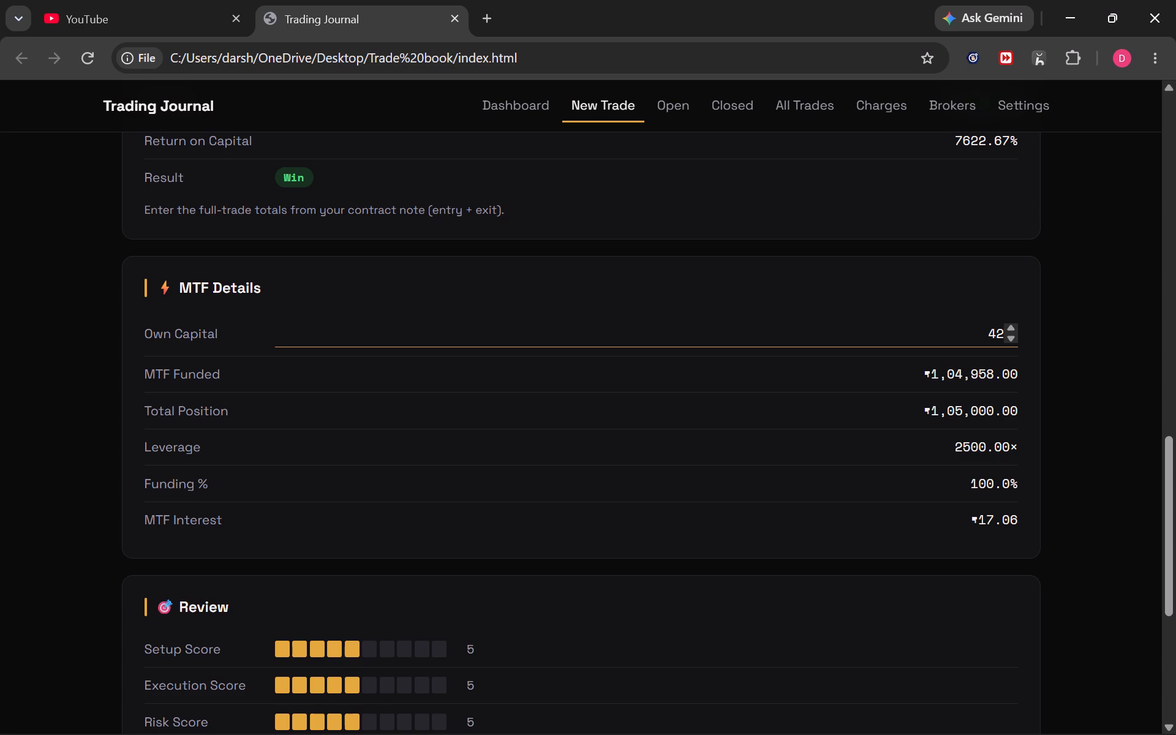
type("651")
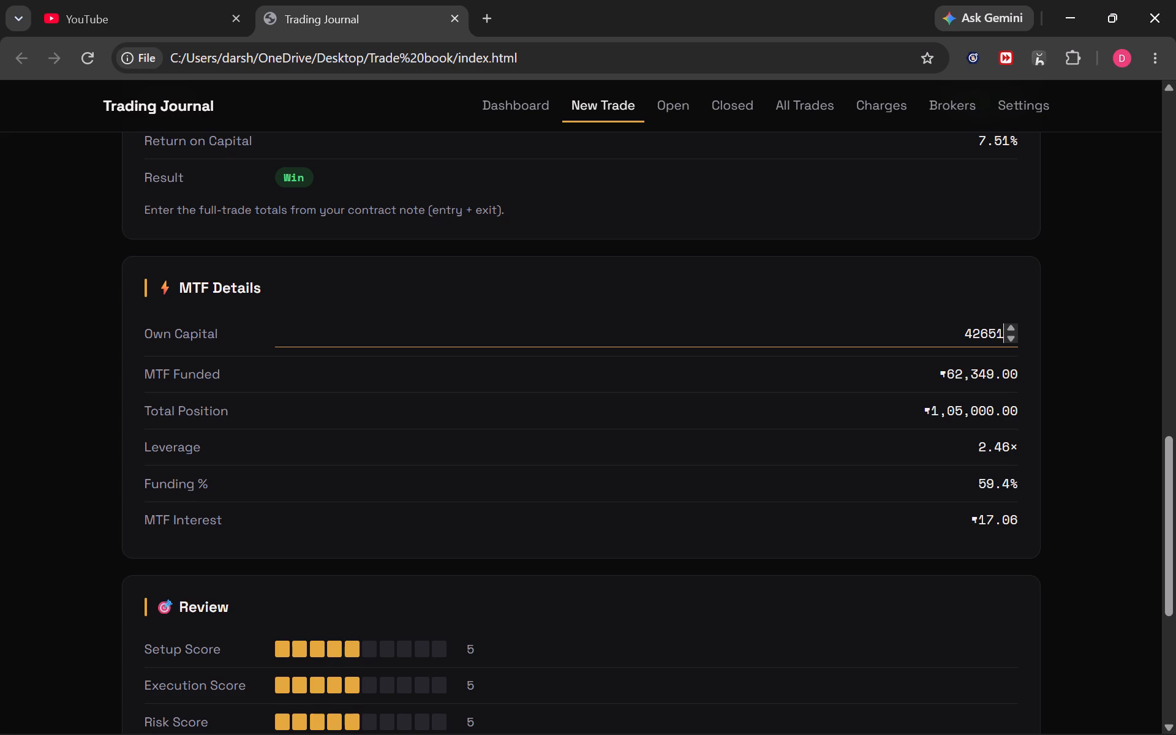
left_click(838, 312)
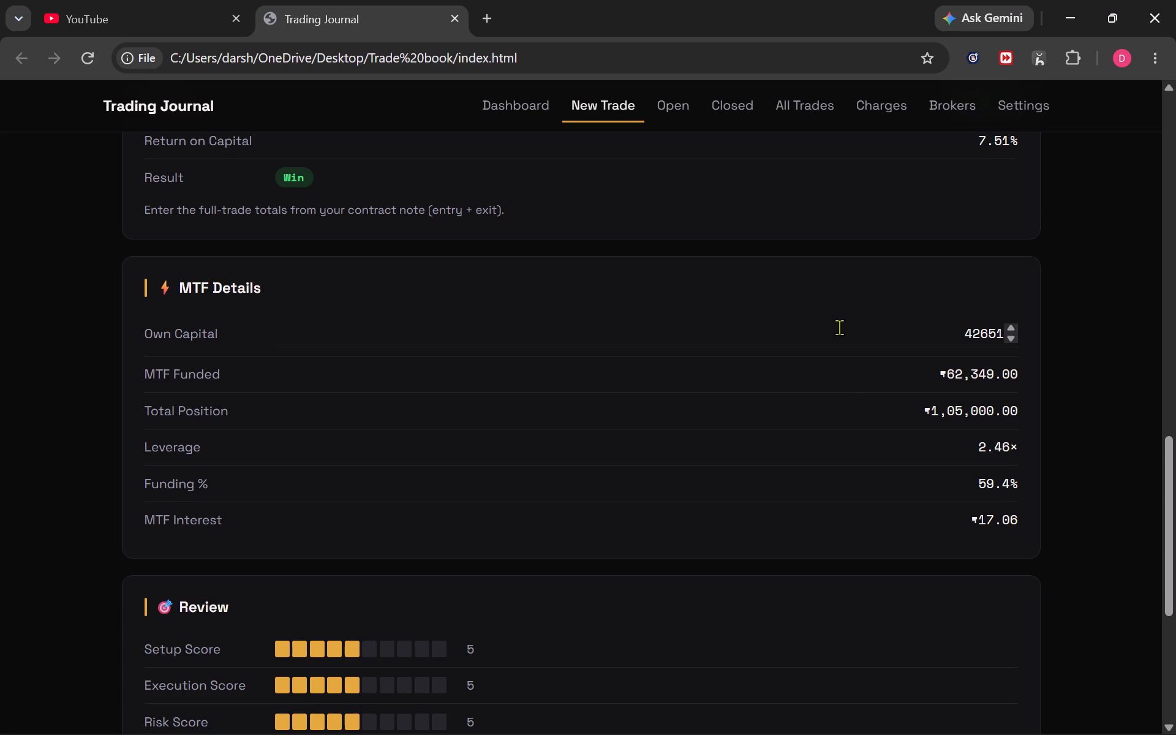
Rate the trade's review scores as setup 10, execution 10 and risk 8.
scroll(839, 327, "down", 1)
scroll(677, 506, "down", 1)
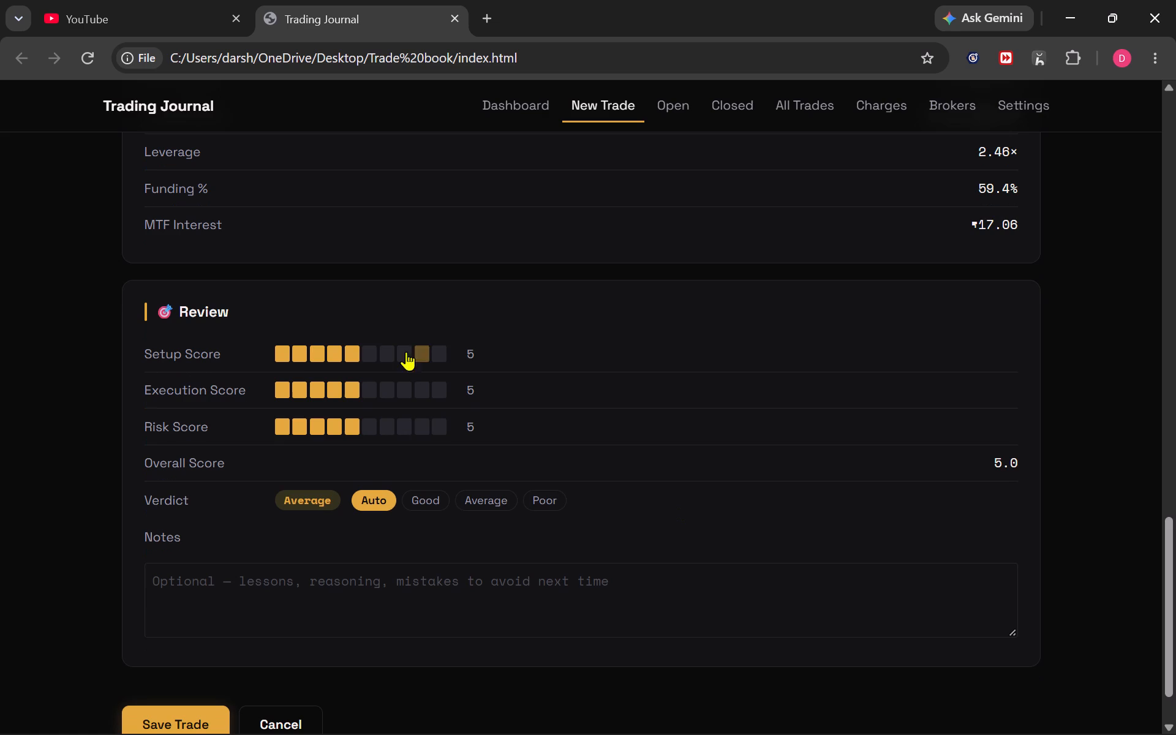
left_click(431, 356)
left_click(440, 356)
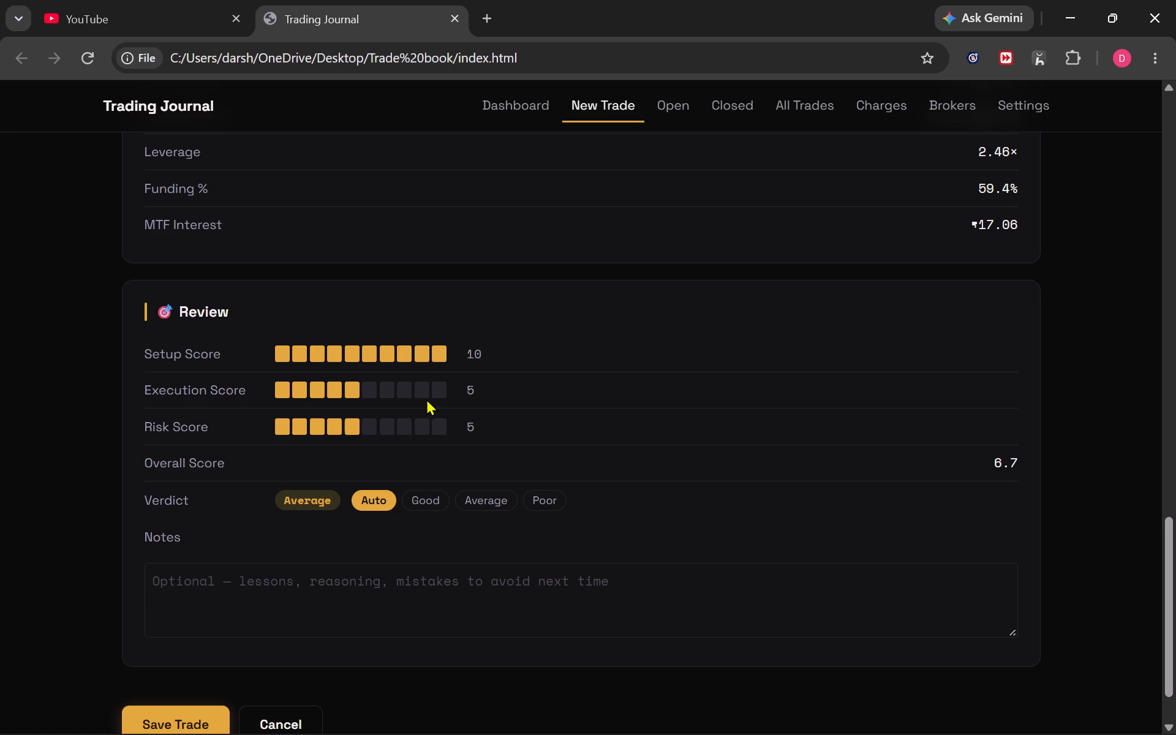
left_click(454, 385)
left_click(439, 385)
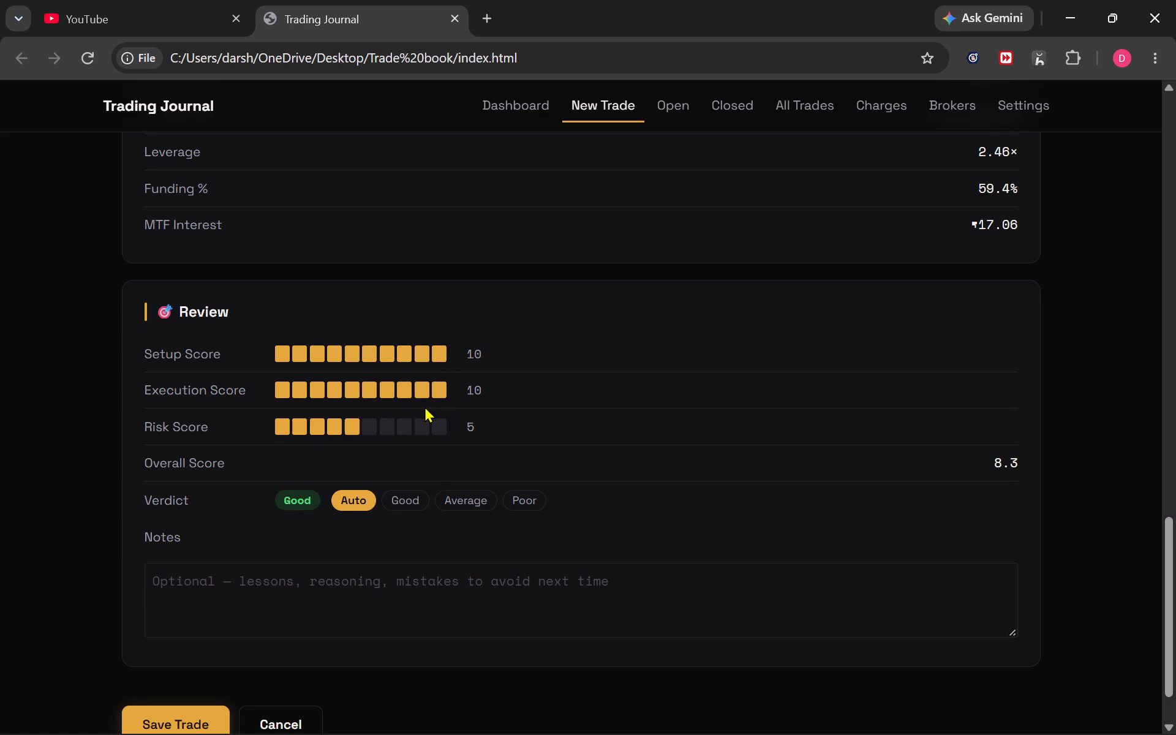
left_click(423, 426)
left_click(445, 428)
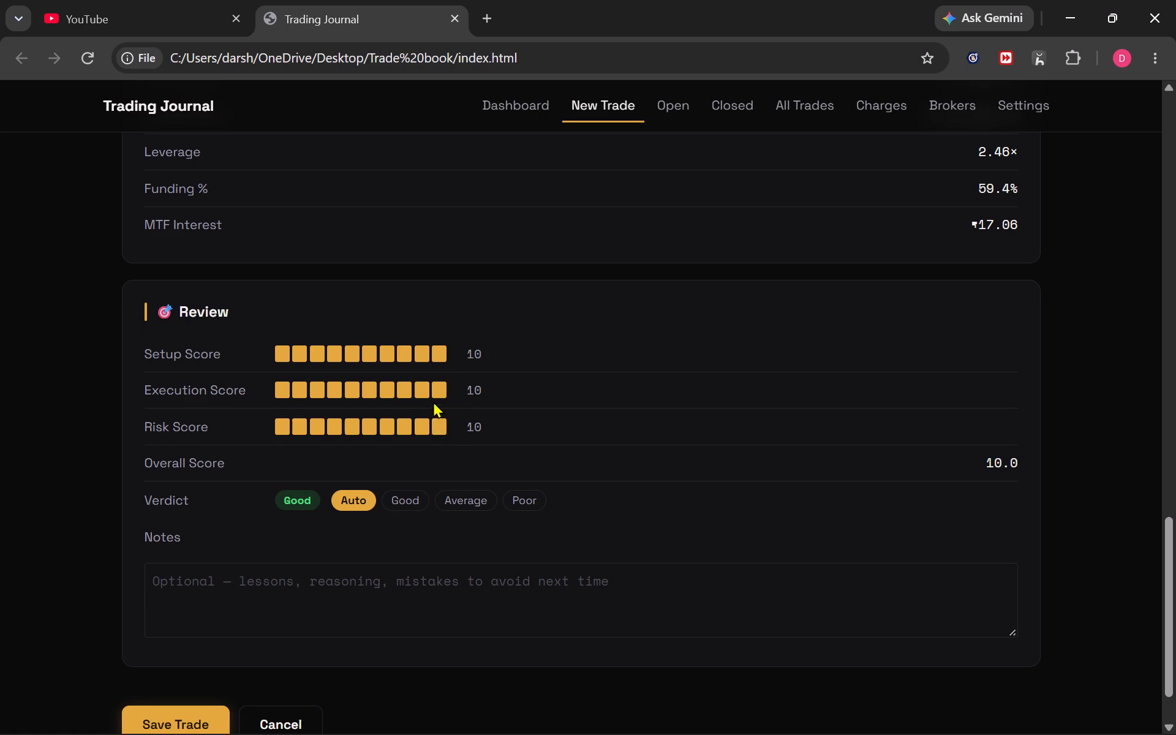
left_click(406, 428)
left_click(427, 429)
left_click(396, 426)
left_click(398, 427)
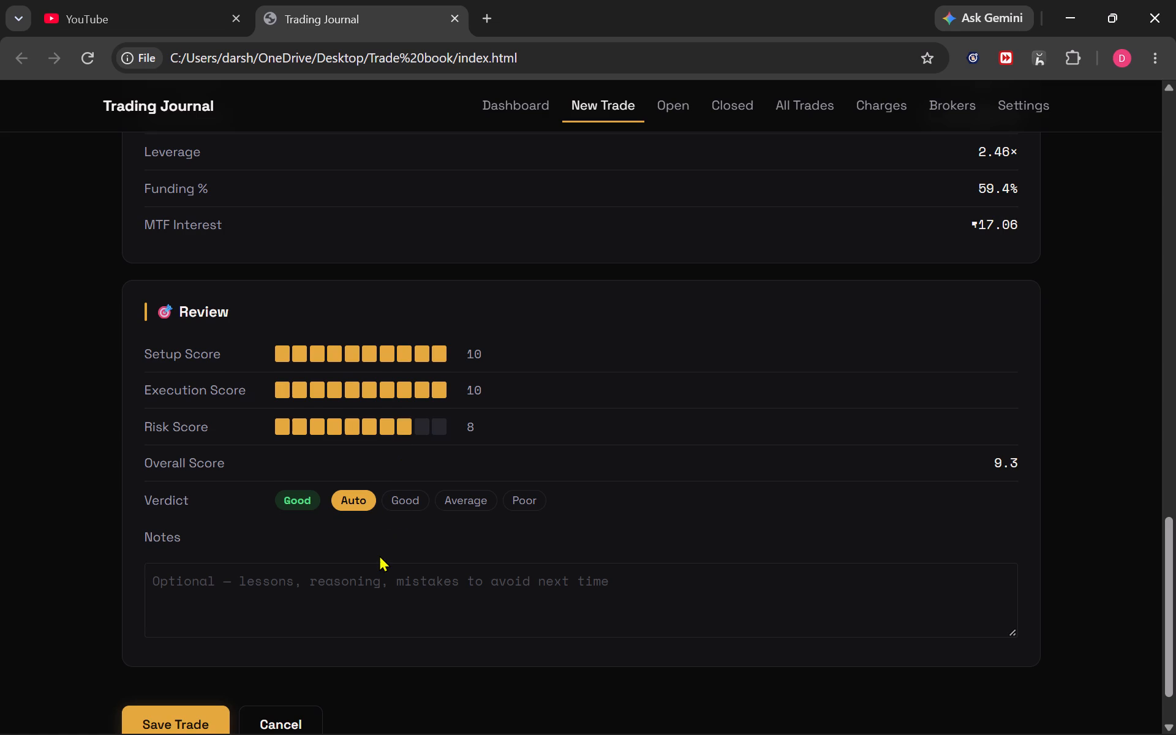
Enter the review note "One day Trade and Good returns but could hold upto 80 , have to split in two sells".
scroll(379, 555, "down", 2)
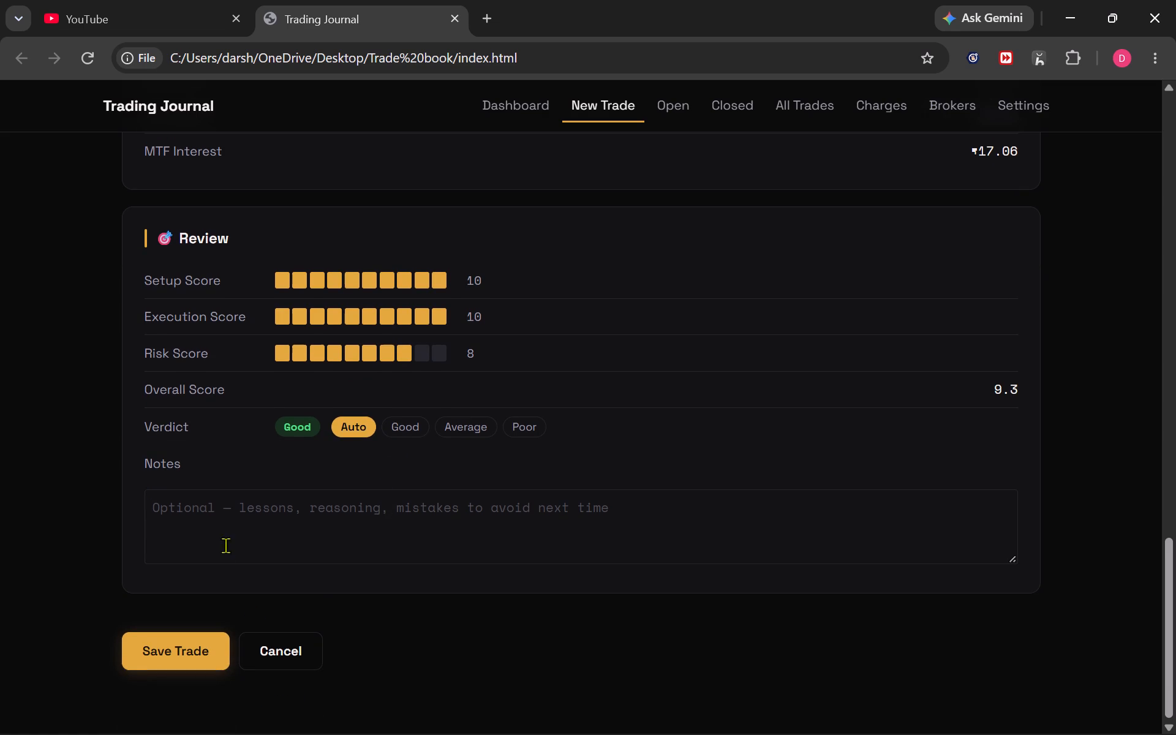
left_click(225, 515)
type("One")
key("space")
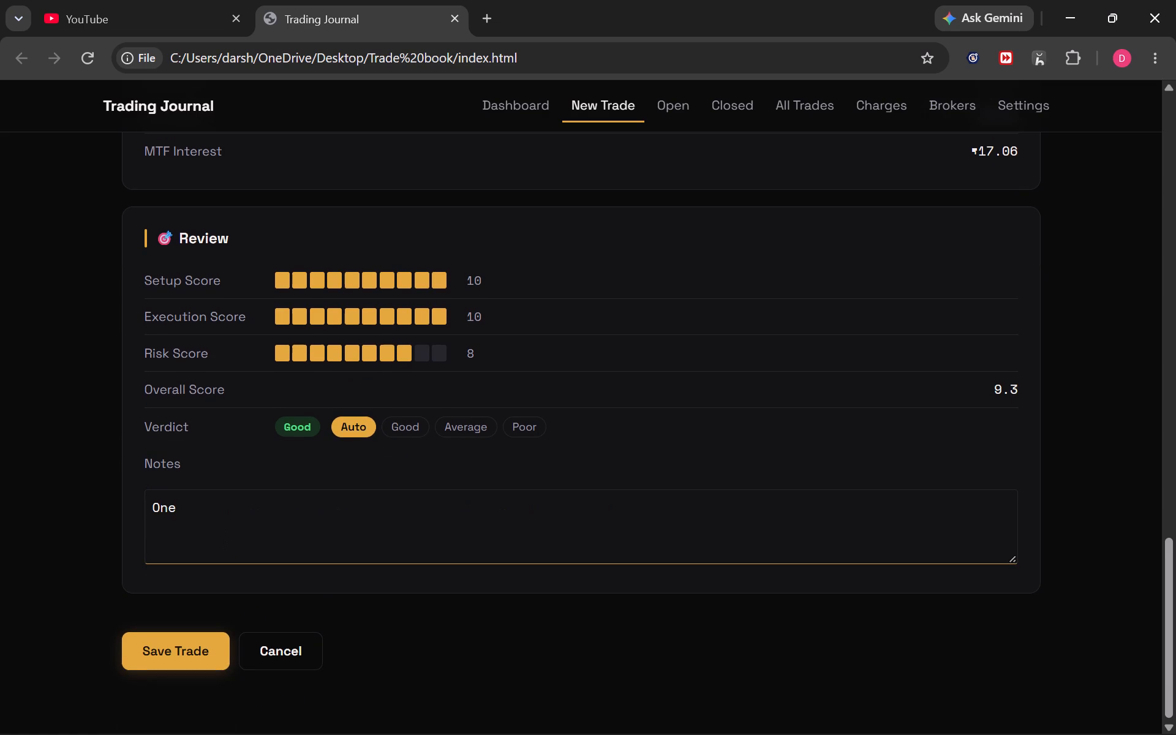
type("day")
key("space")
type("Trads")
key("BackSpace")
key("BackSpace")
key("w")
key("BackSpace")
type("de an")
key("space")
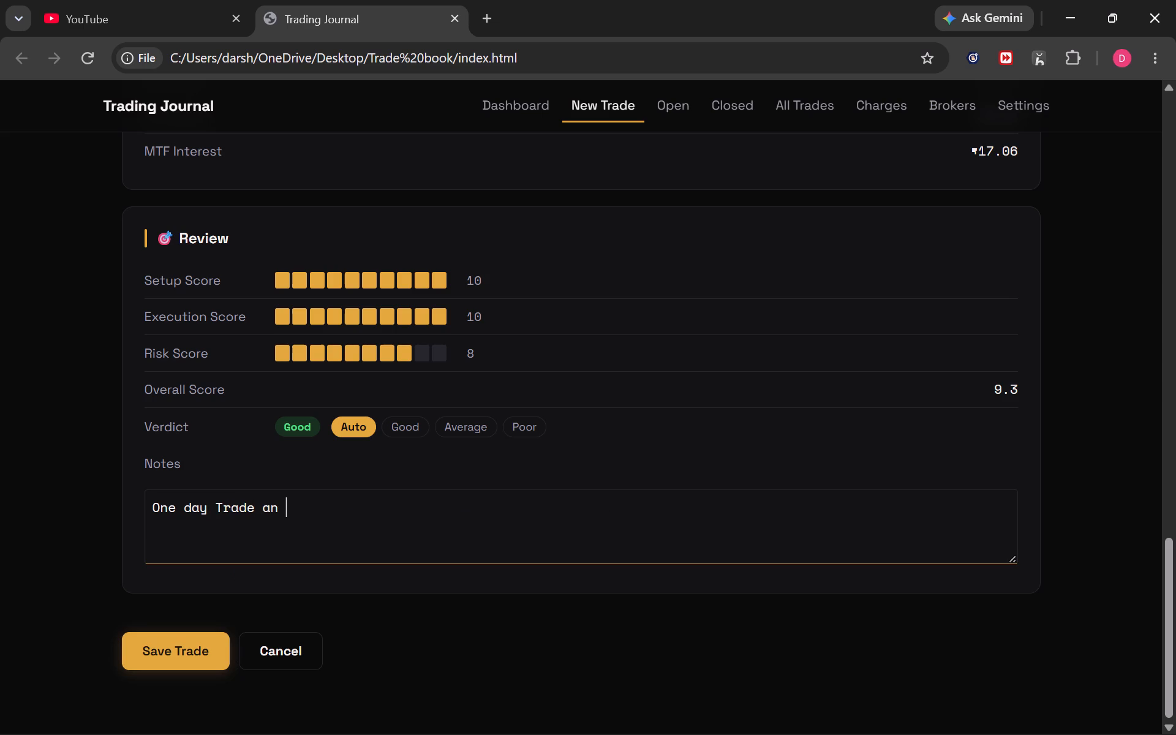
key("BackSpace")
type("s =")
key("BackSpace")
key("BackSpace")
key("BackSpace")
type("d")
key("space")
type("Godd")
key("BackSpace")
key("BackSpace")
type("od")
key("space")
type("rw")
key("BackSpace")
key("w")
key("BackSpace")
type("eturns but")
key("space")
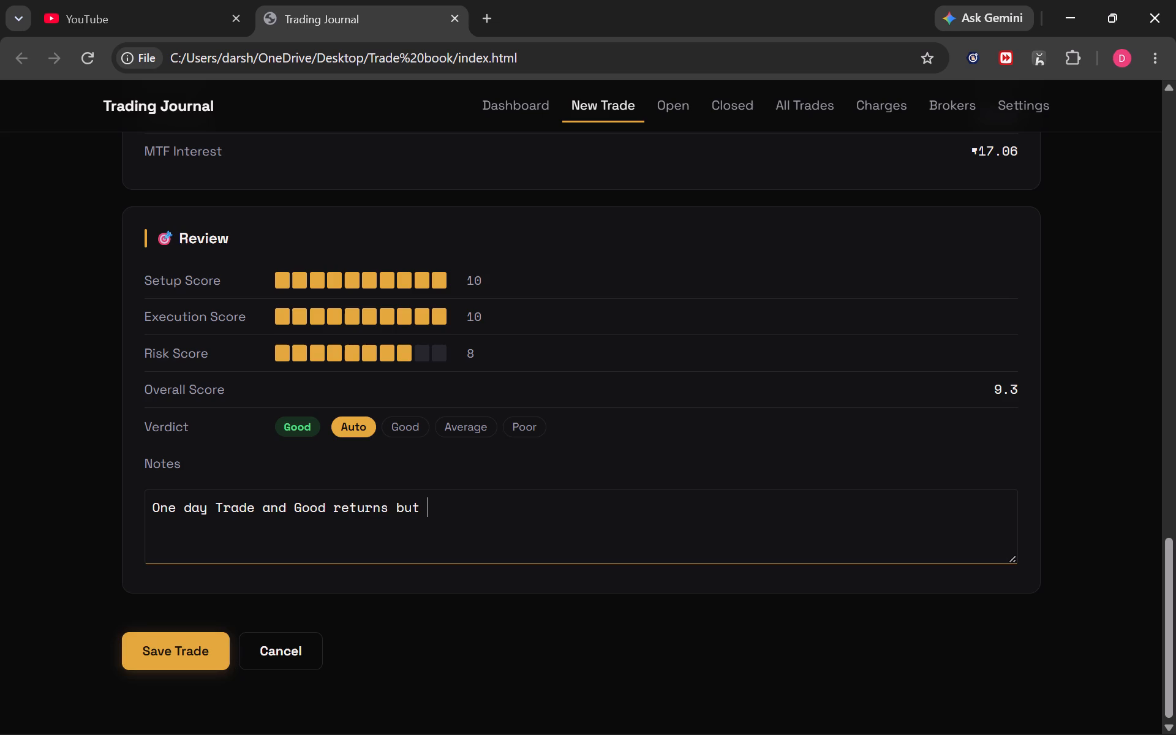
type("coul;d")
key("BackSpace")
key("BackSpace")
key("BackSpace")
key("d")
key("BackSpace")
type("ld h")
key("BackSpace")
key("BackSpace")
key("BackSpace")
type("d hold")
key("space")
type("upto")
key("space")
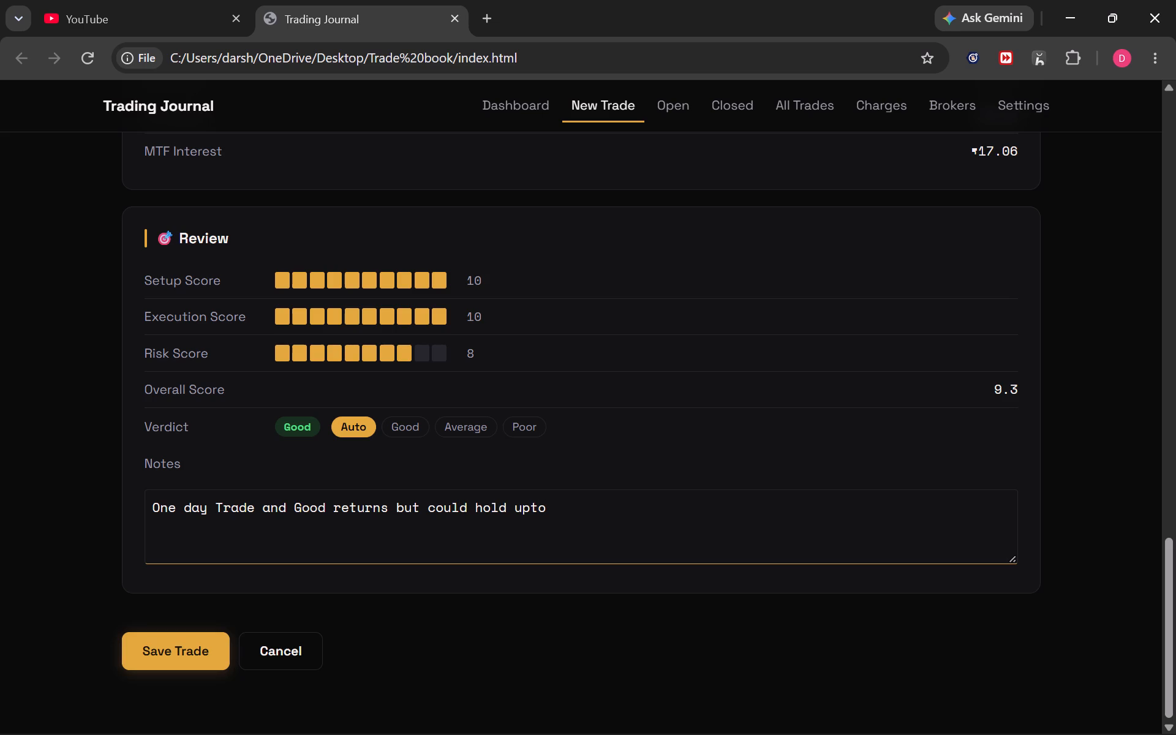
type("80")
key("space")
type(",")
key("space")
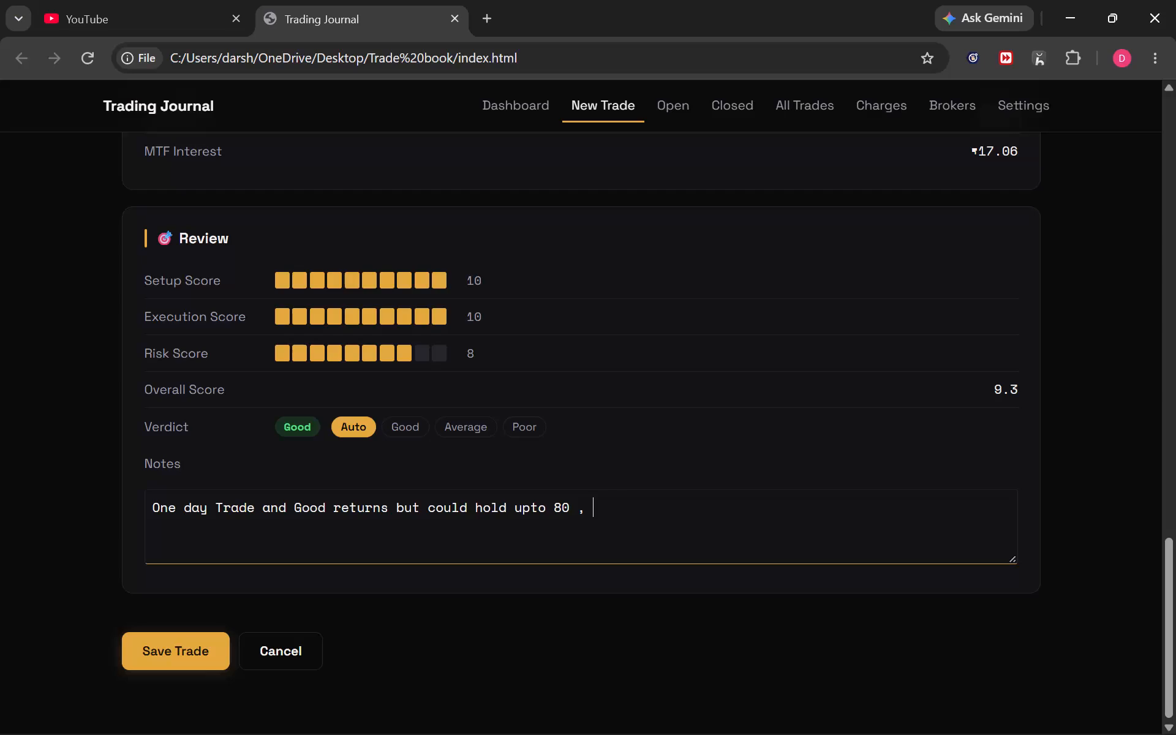
type("have to s")
type("plig")
key("BackSpace")
type("g")
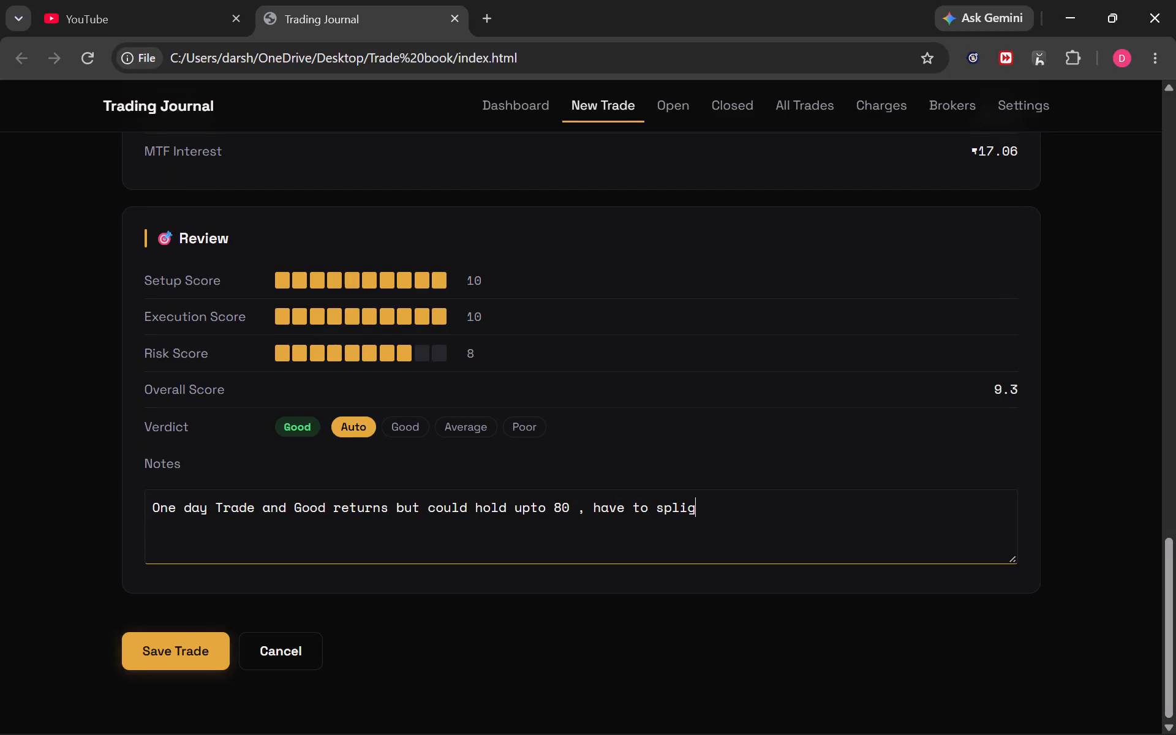
key("space")
key("BackSpace")
key("BackSpace")
key("t")
key("space")
type("in two")
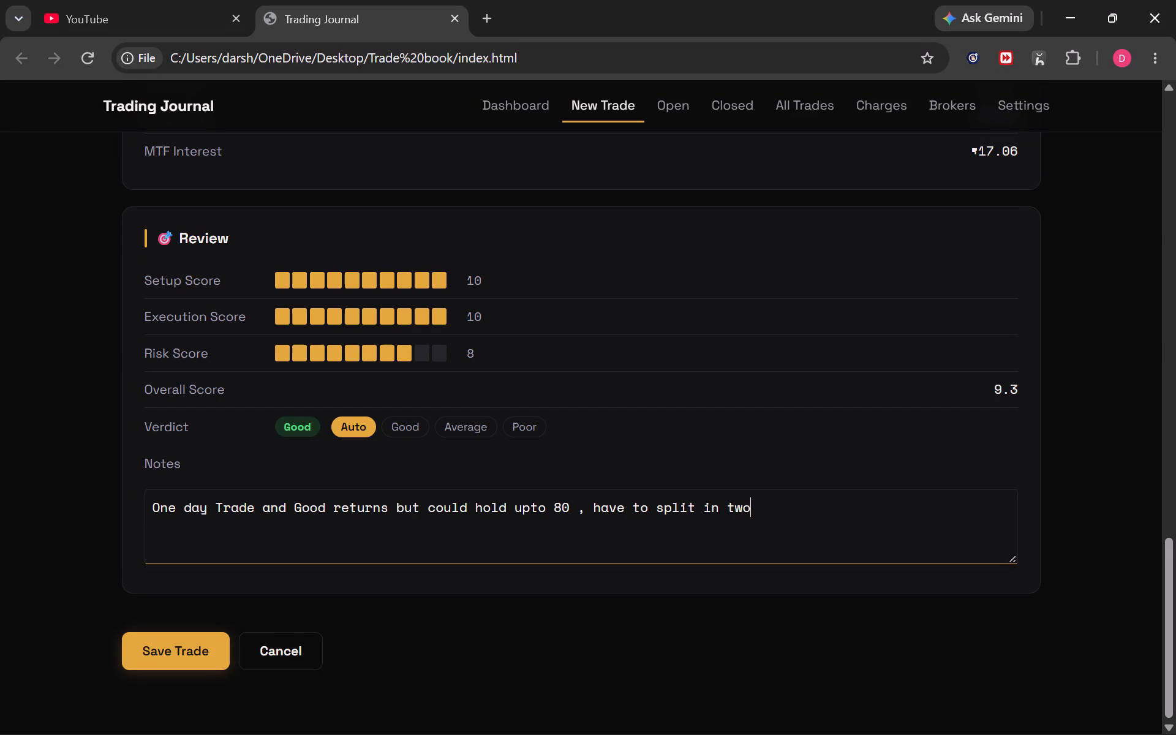
key("space")
type("sw")
key("BackSpace")
type("ells")
Save the completed JTL industries trade to the journal.
left_click(213, 650)
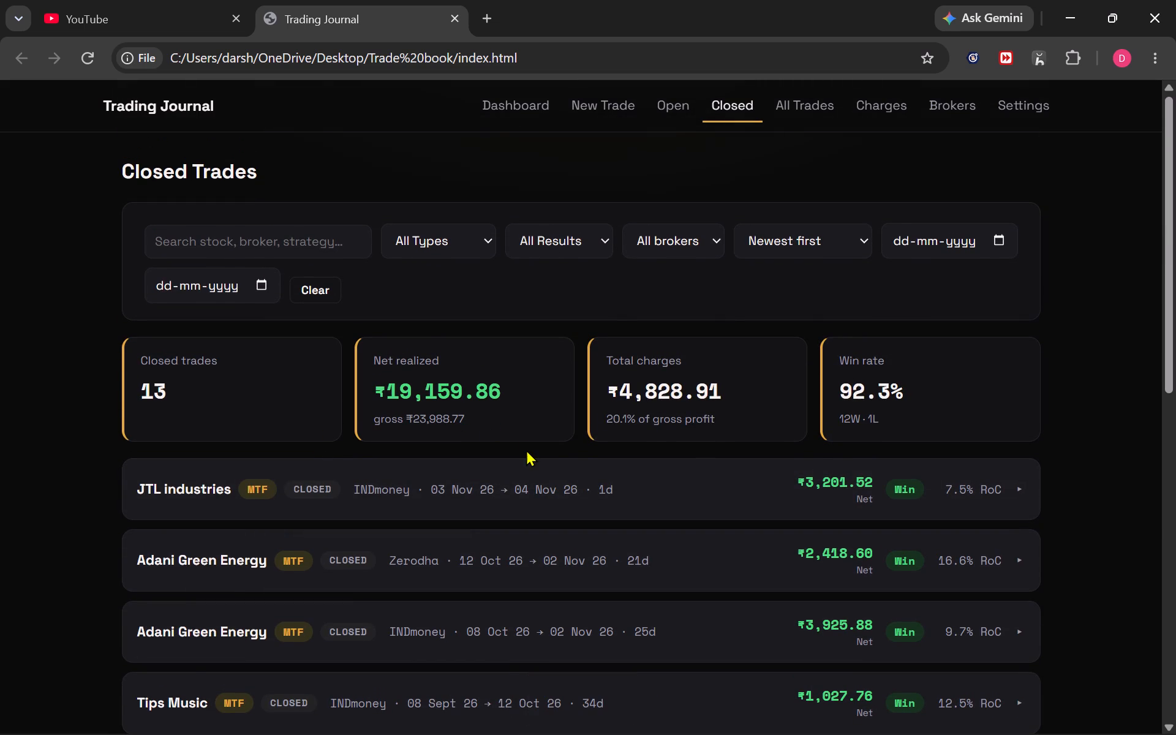
Review the dashboard's charges efficiency, broker performance, holding period, stock performance and interest accumulation sections.
scroll(526, 450, "down", 2)
left_click(492, 98)
scroll(485, 345, "down", 6)
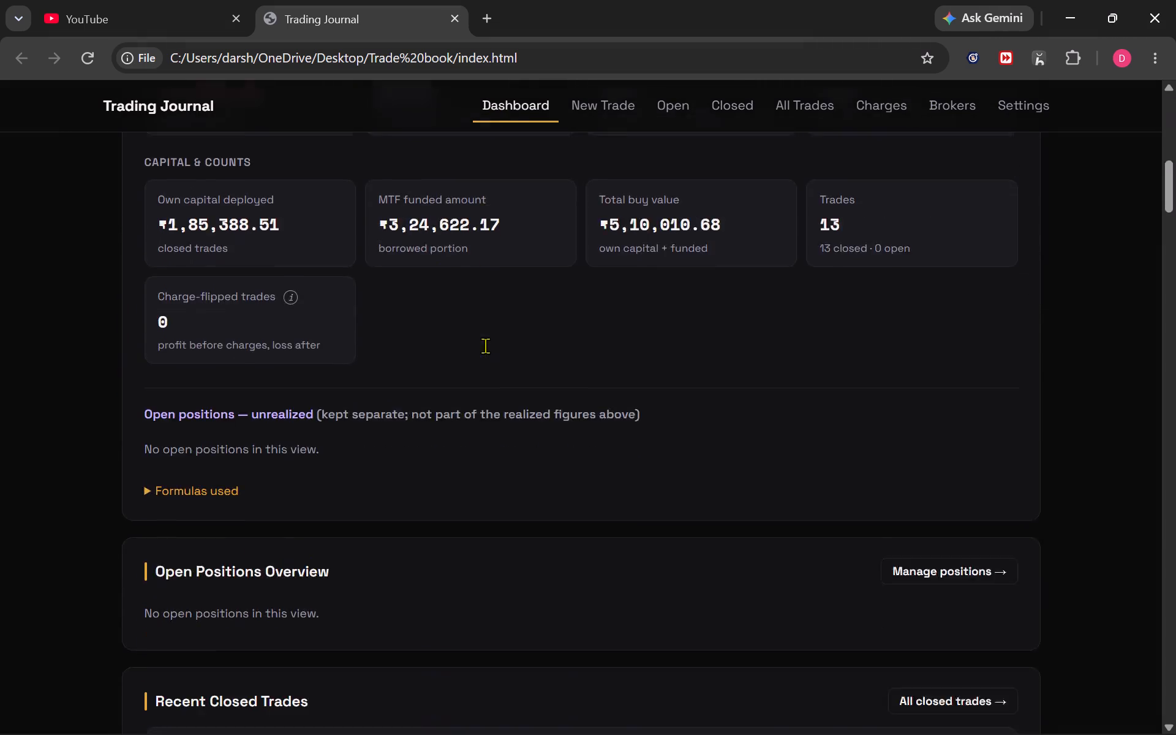
scroll(485, 345, "down", 6)
scroll(485, 345, "up", 6)
scroll(485, 345, "down", 8)
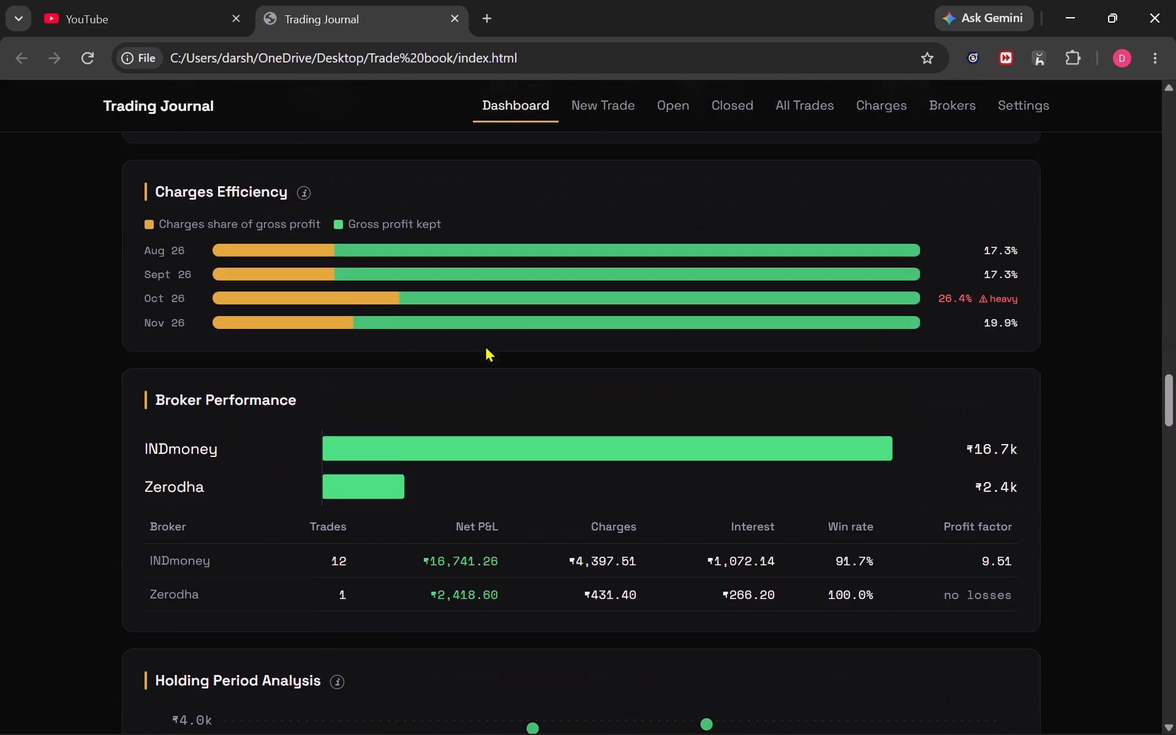
scroll(485, 345, "down", 5)
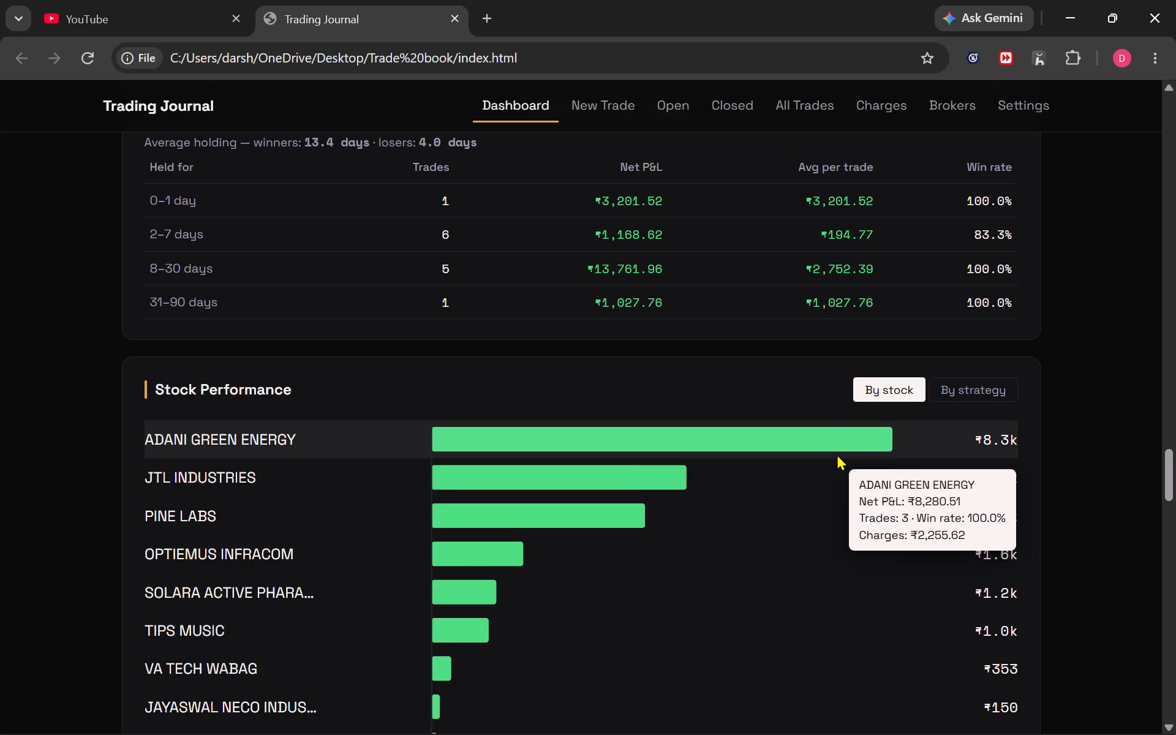
scroll(835, 435, "up", 4)
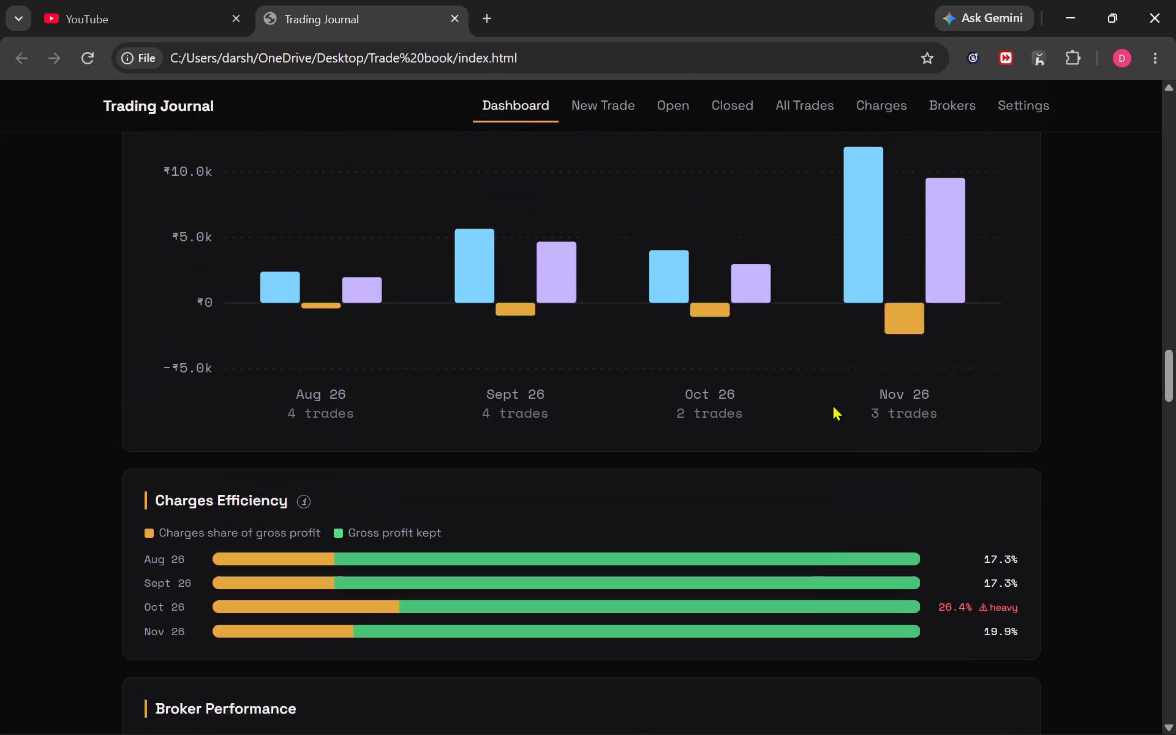
scroll(718, 198, "down", 7)
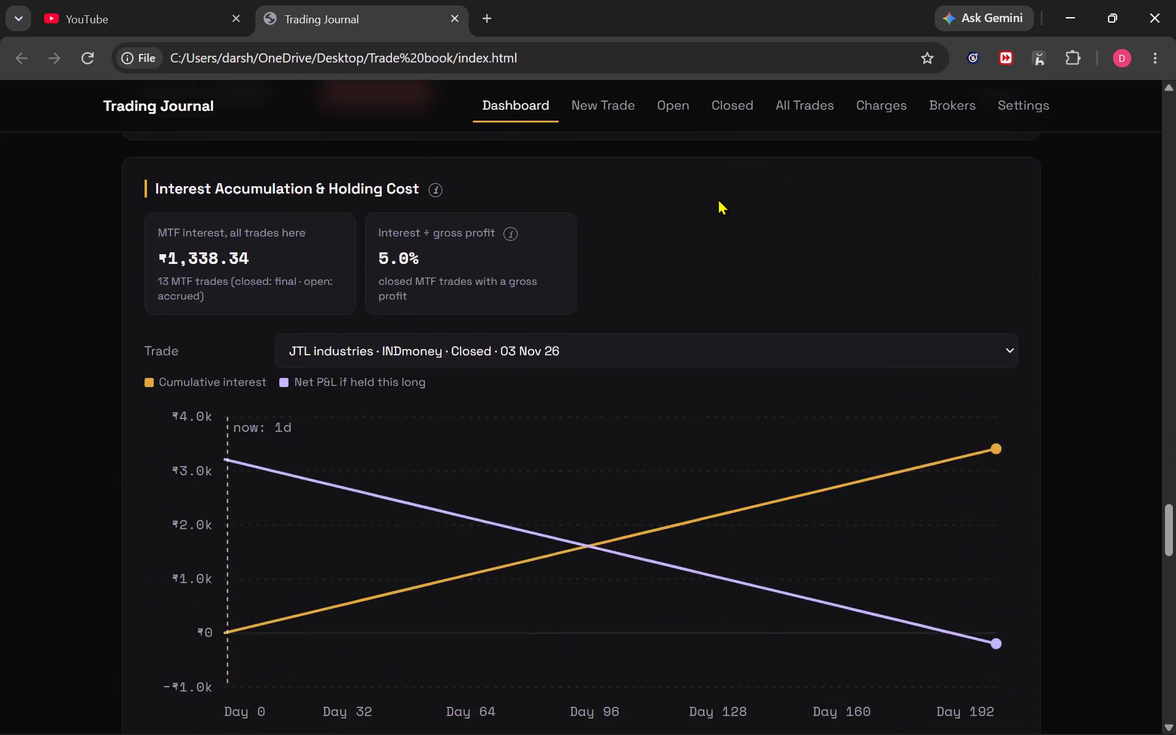
scroll(718, 198, "up", 3)
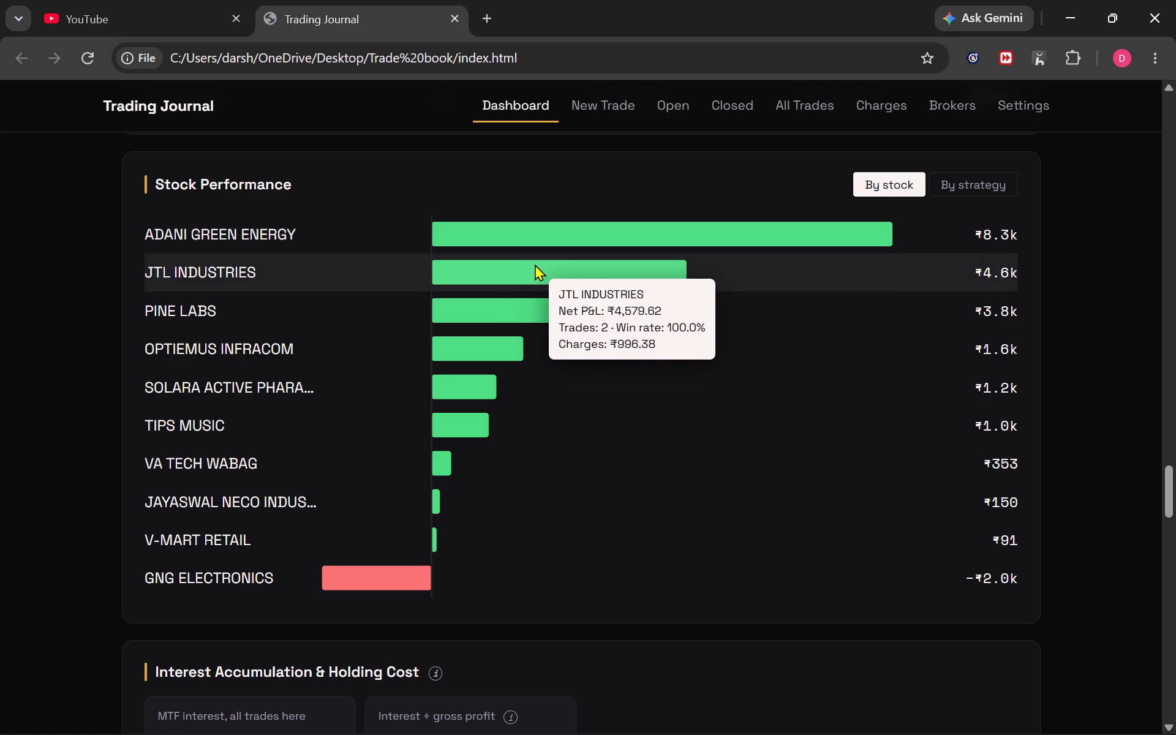
scroll(529, 247, "down", 4)
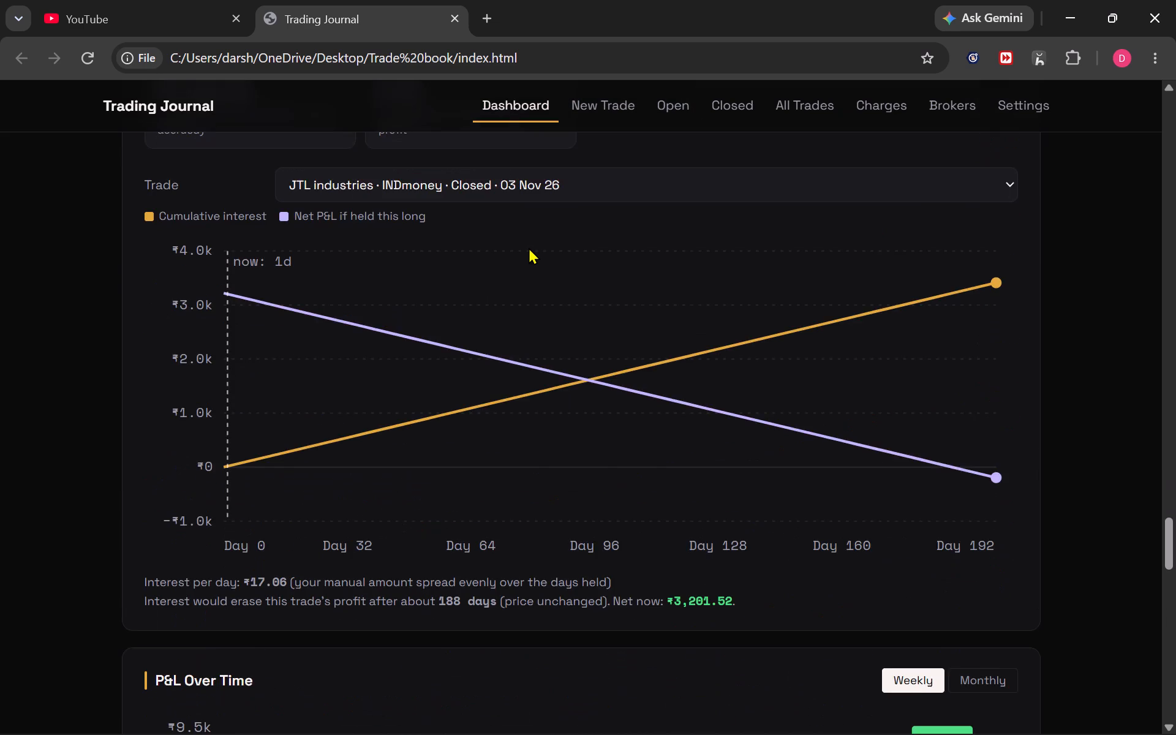
scroll(529, 247, "down", 7)
scroll(529, 247, "up", 4)
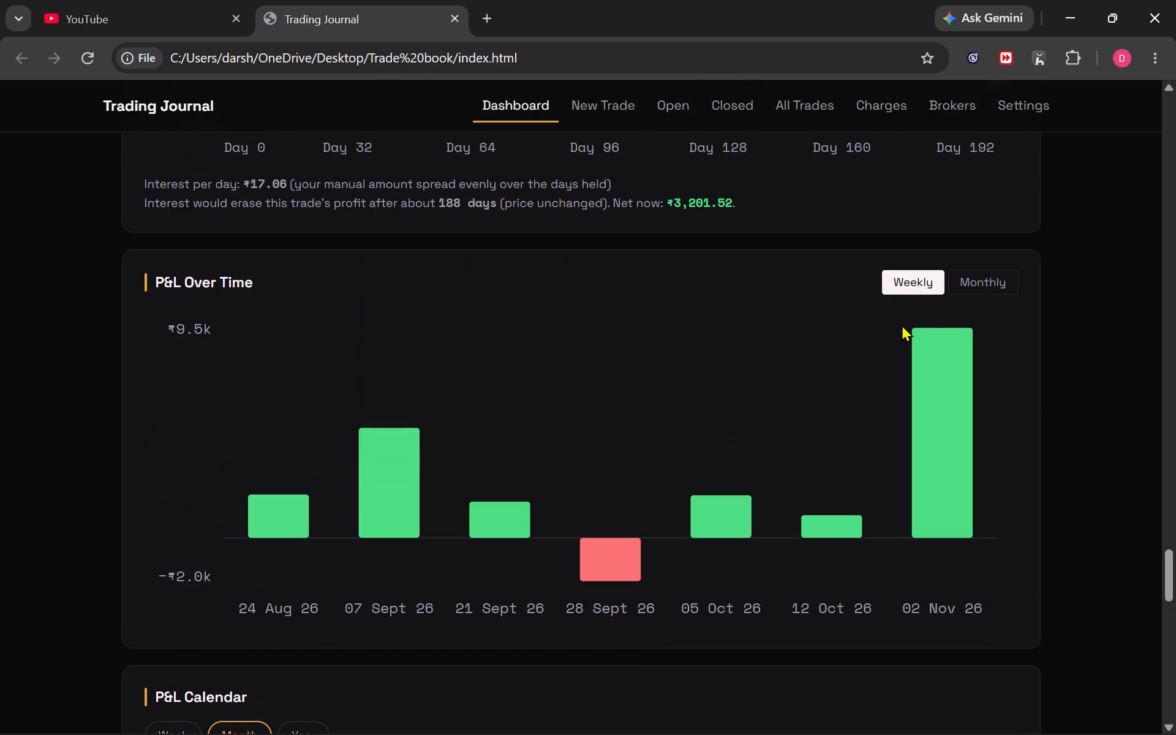
Switch the P&L Over Time chart to monthly and examine the September, October and November bars.
left_click(979, 274)
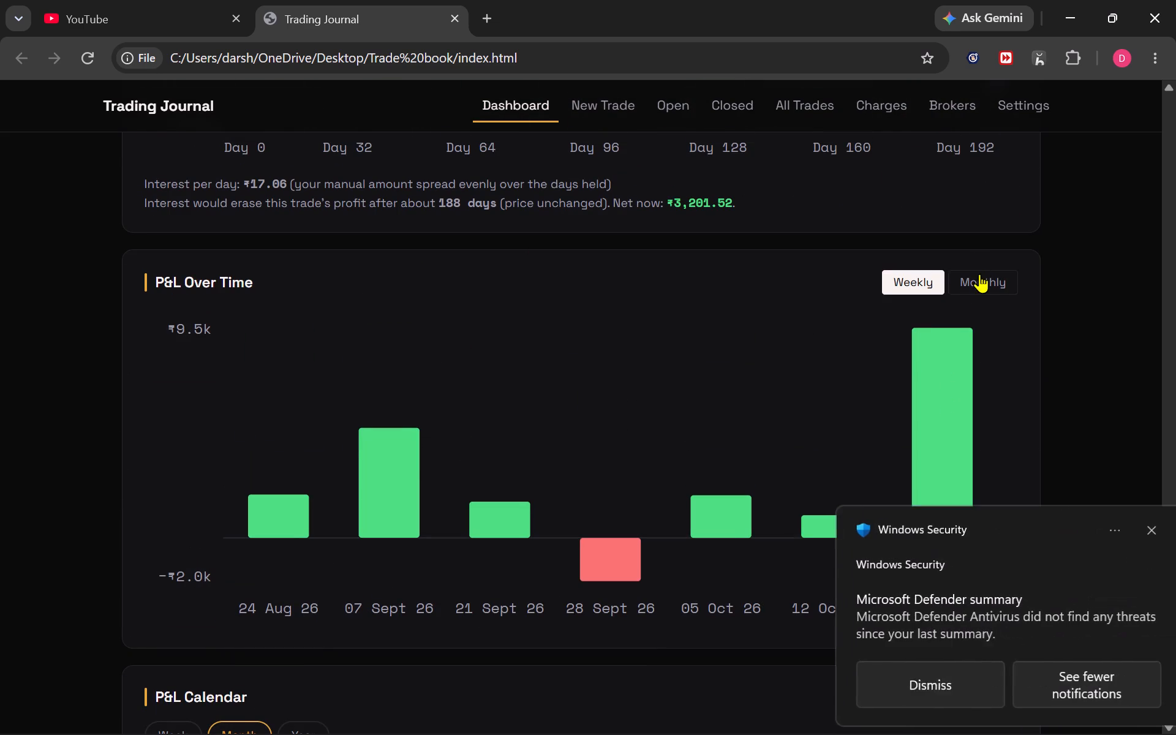
left_click_drag(891, 572, 1175, 486)
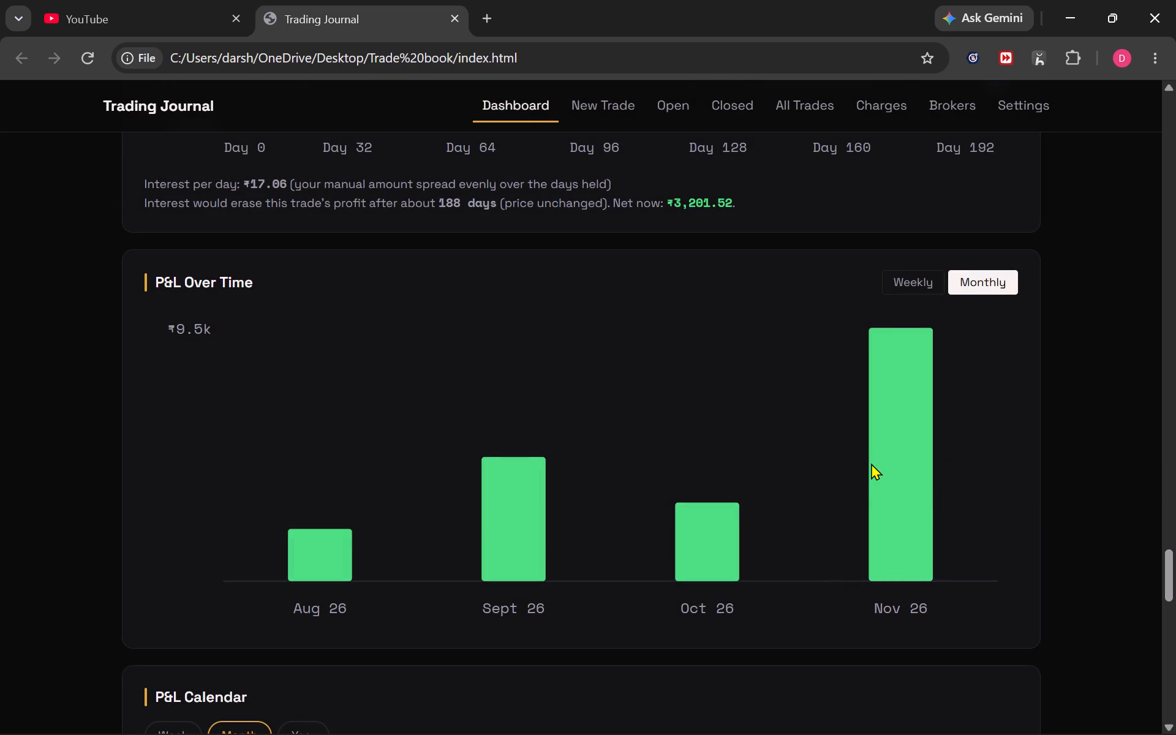
left_click(903, 468)
scroll(895, 462, "down", 1)
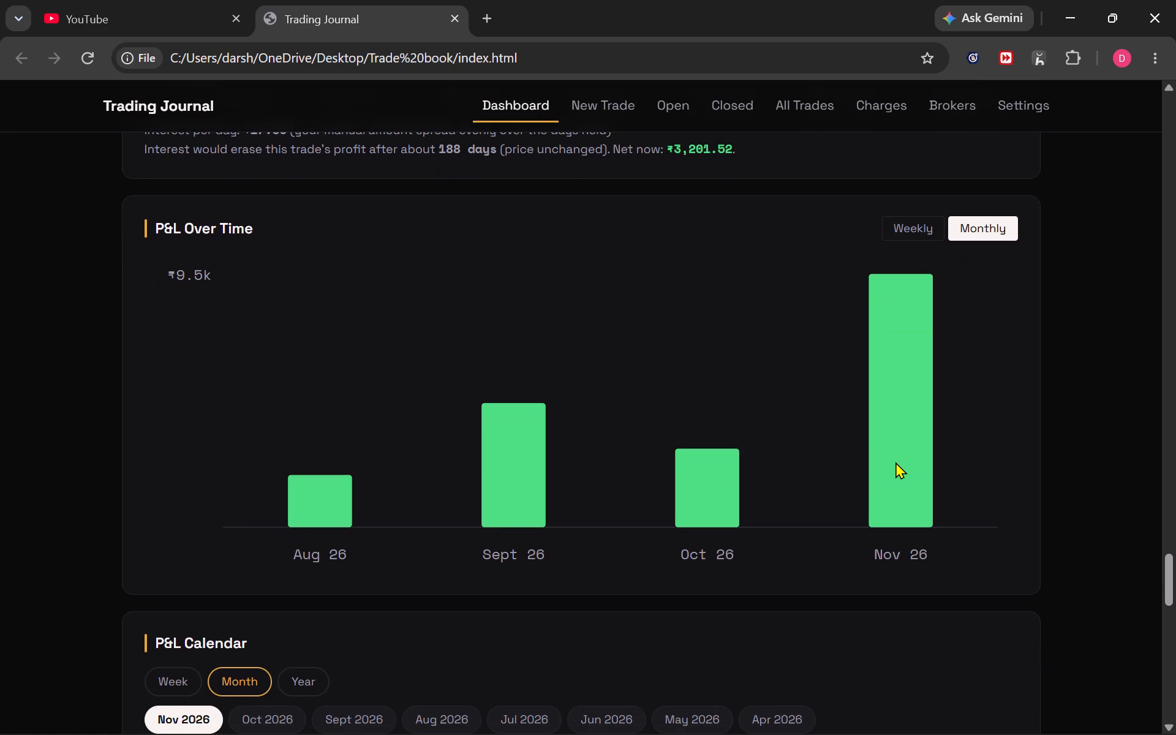
scroll(895, 462, "down", 1)
left_click_drag(170, 268, 360, 288)
left_click(848, 325)
double_click(902, 339)
scroll(902, 339, "down", 1)
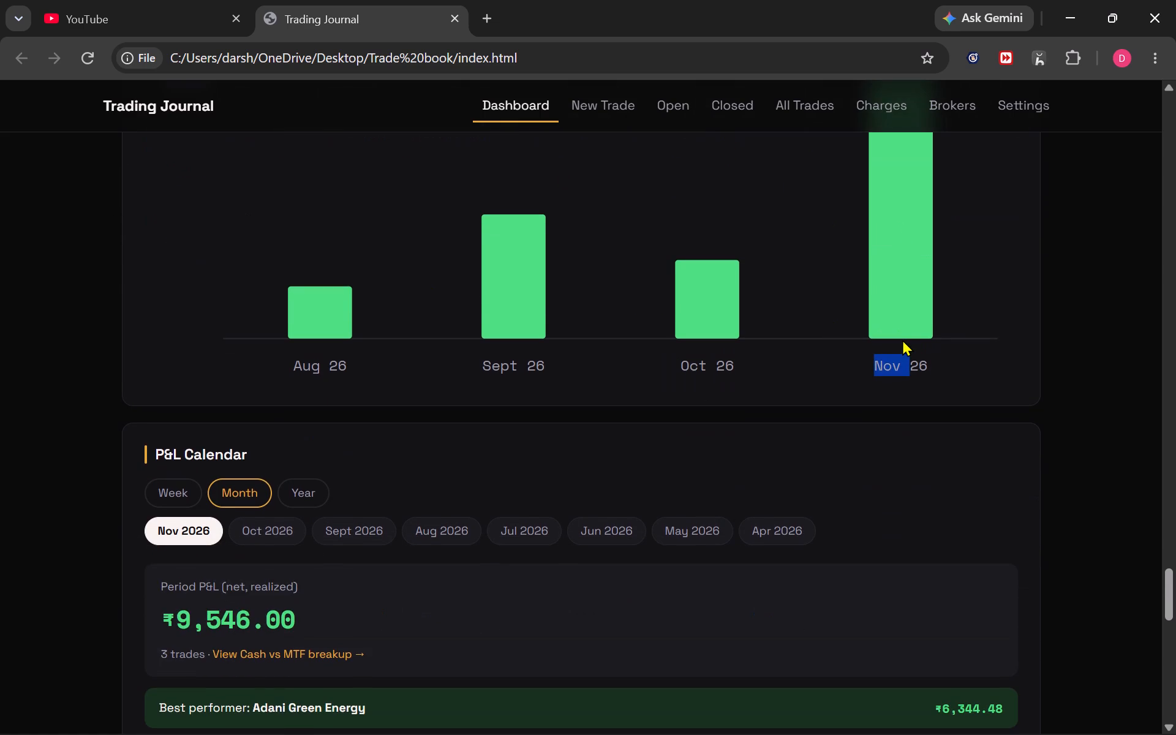
scroll(902, 339, "down", 1)
scroll(903, 315, "up", 2)
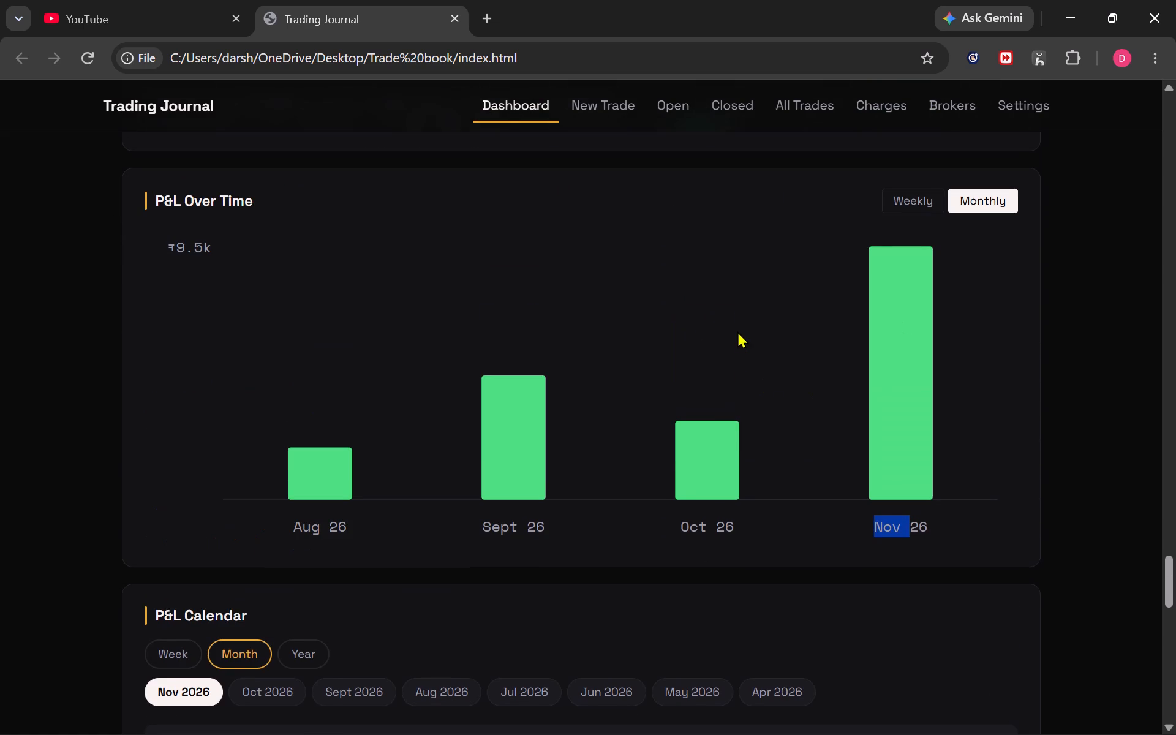
left_click(712, 483)
left_click(714, 484)
left_click(491, 451)
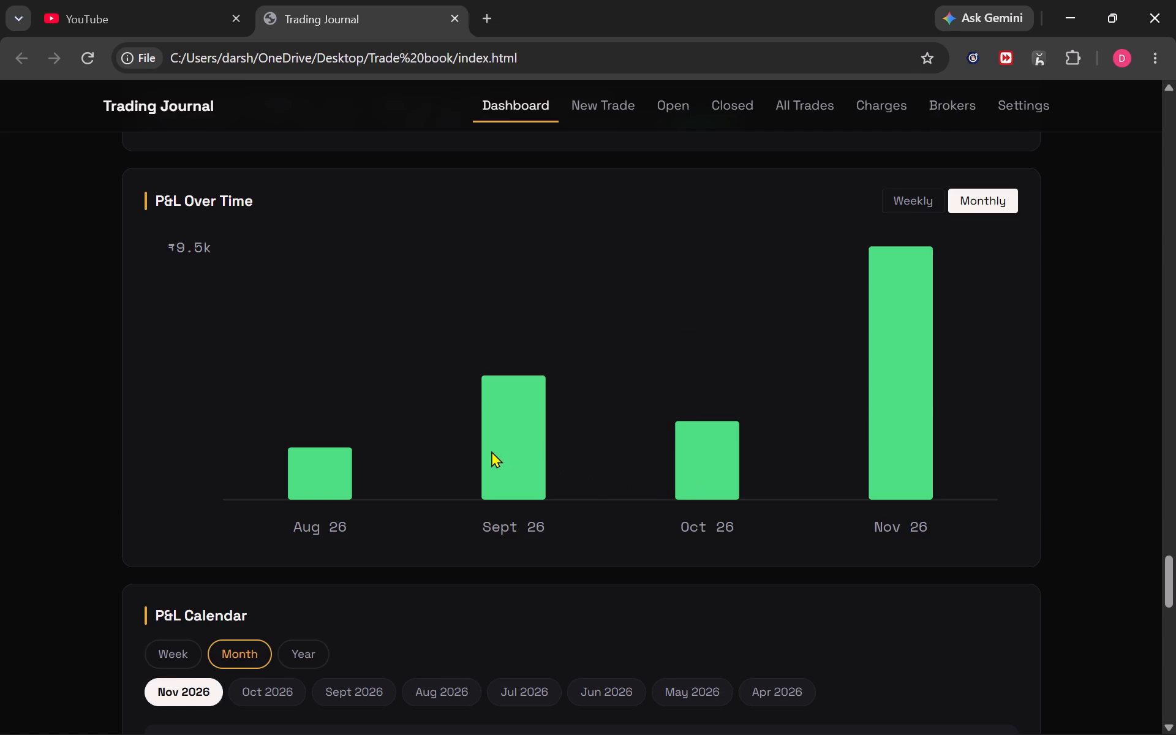
Step through the months July to November 2026 in the P&L Calendar, ending on Nov 2026, and check the Cash vs MTF comparison.
scroll(491, 451, "down", 3)
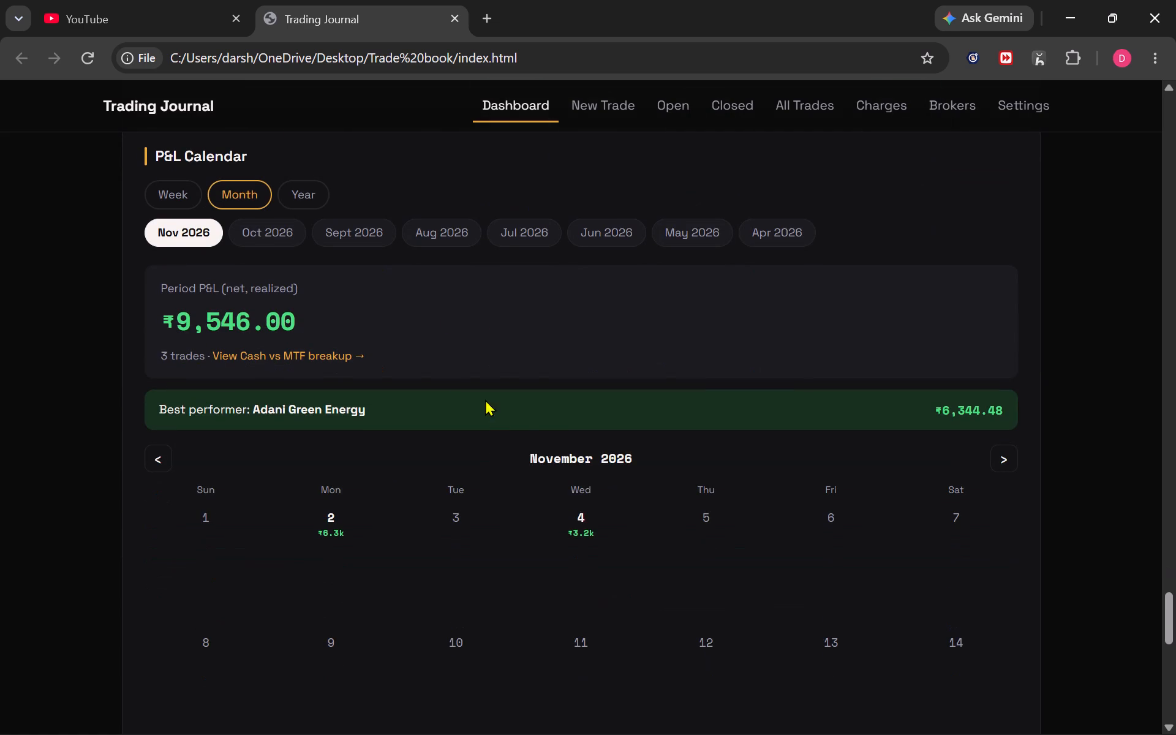
left_click(266, 234)
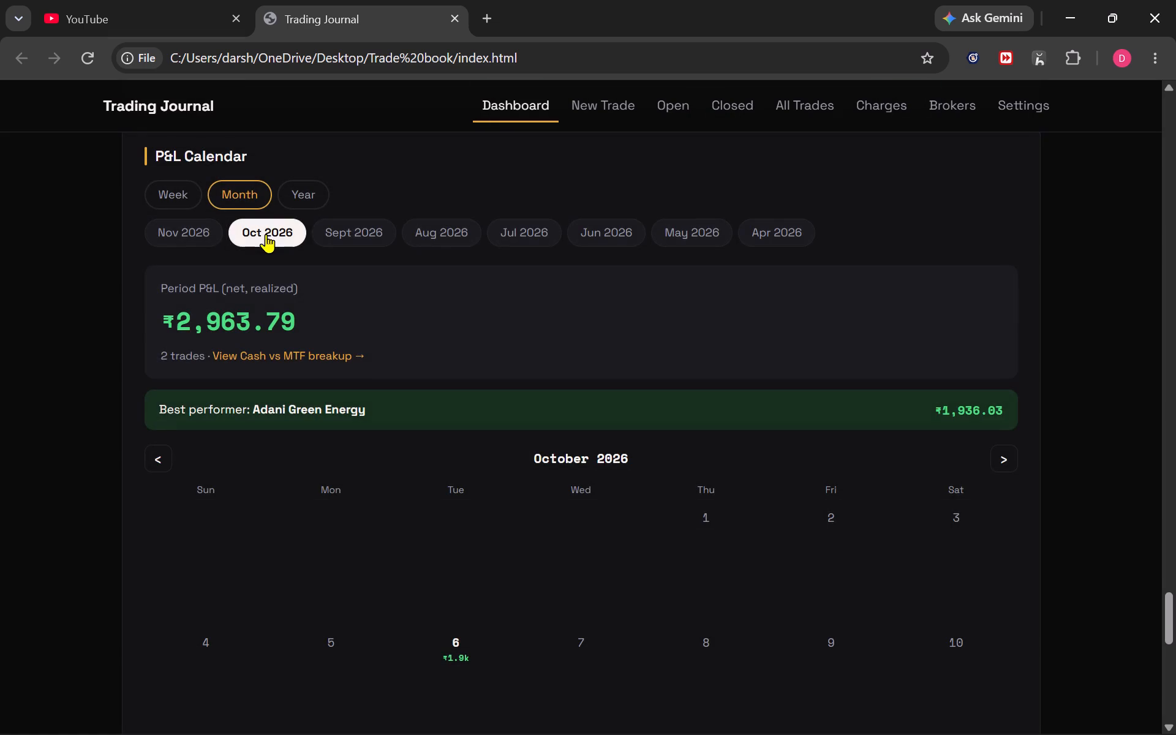
left_click(175, 228)
left_click(339, 230)
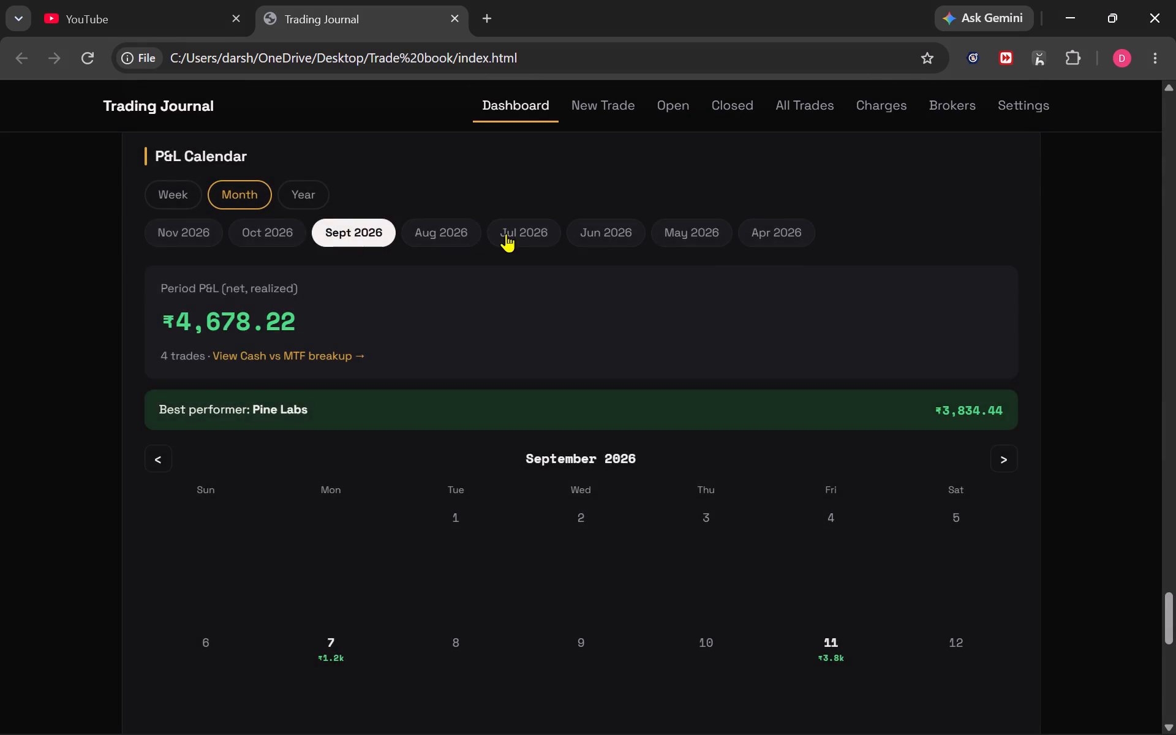
left_click(507, 233)
left_click(462, 227)
left_click(364, 236)
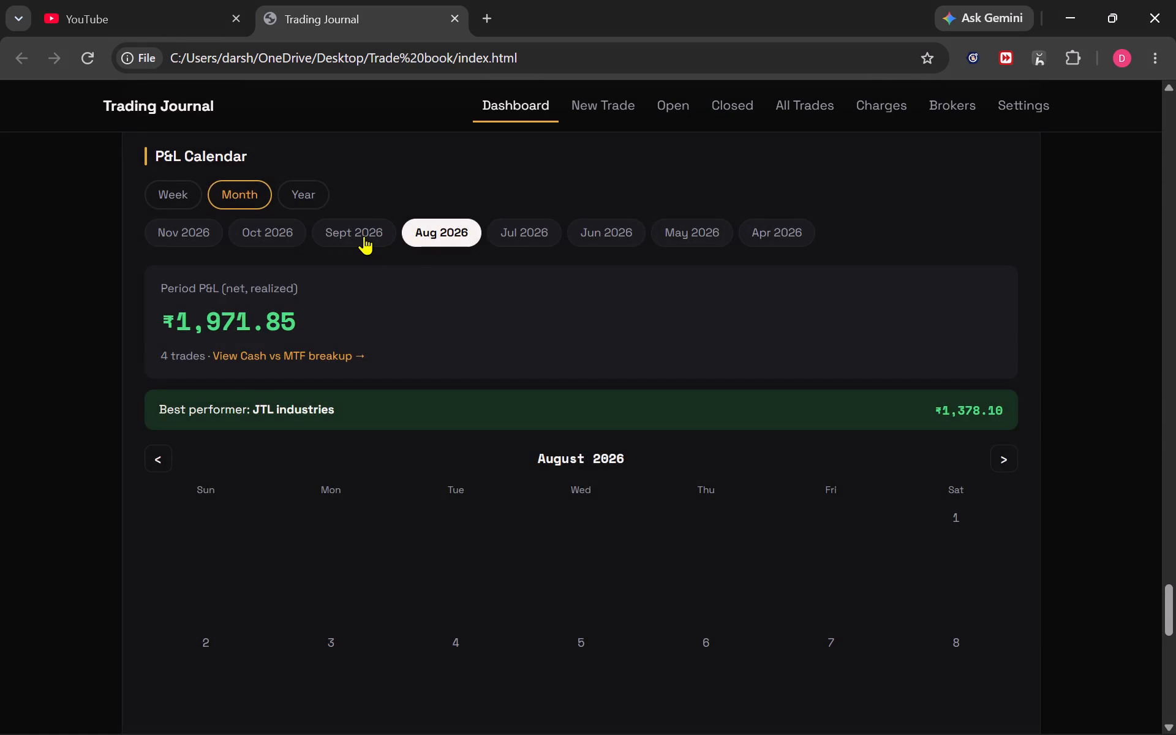
left_click(250, 227)
left_click(200, 243)
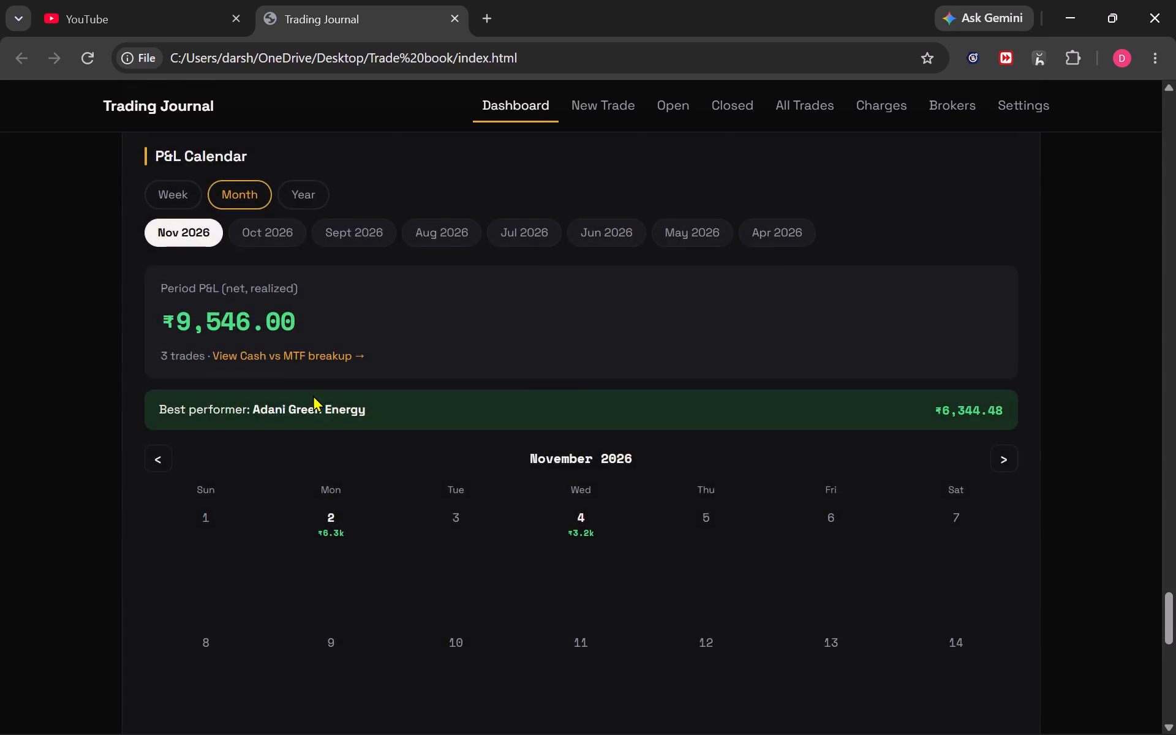
scroll(313, 395, "down", 10)
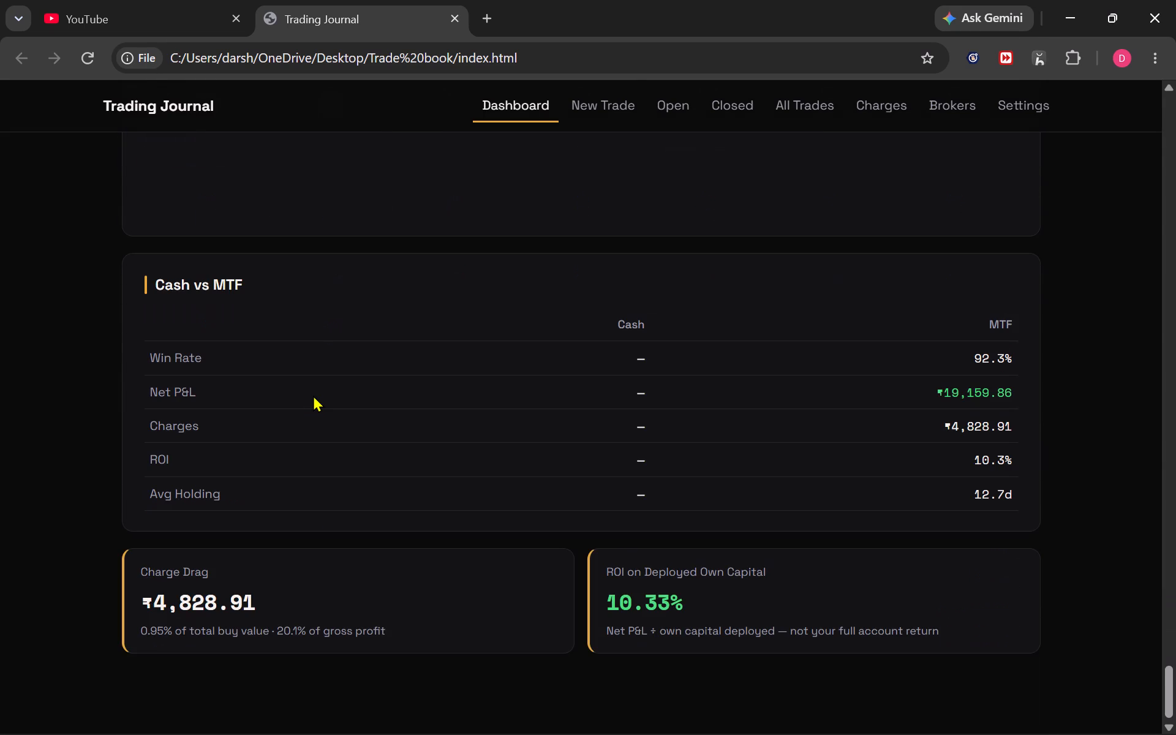
Review the dashboard's summary figures and the Gross & Net Profit Analysis, including quality of results and capital and counts.
scroll(313, 395, "up", 17)
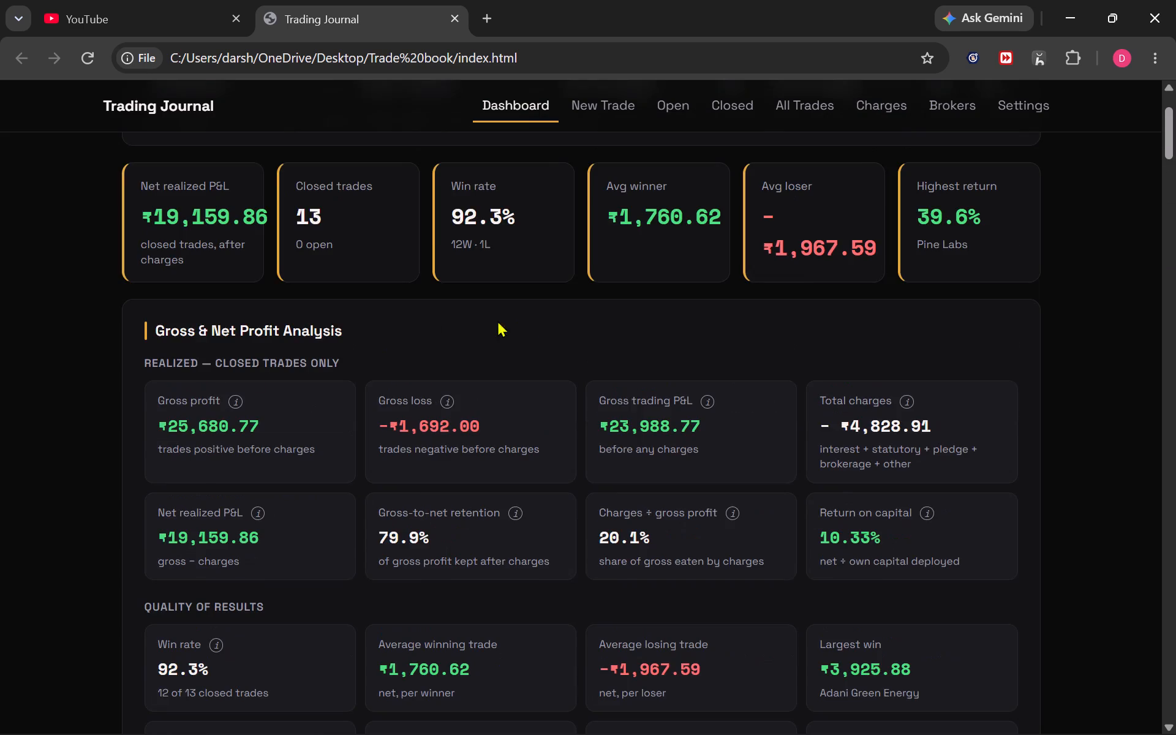
scroll(527, 318, "up", 7)
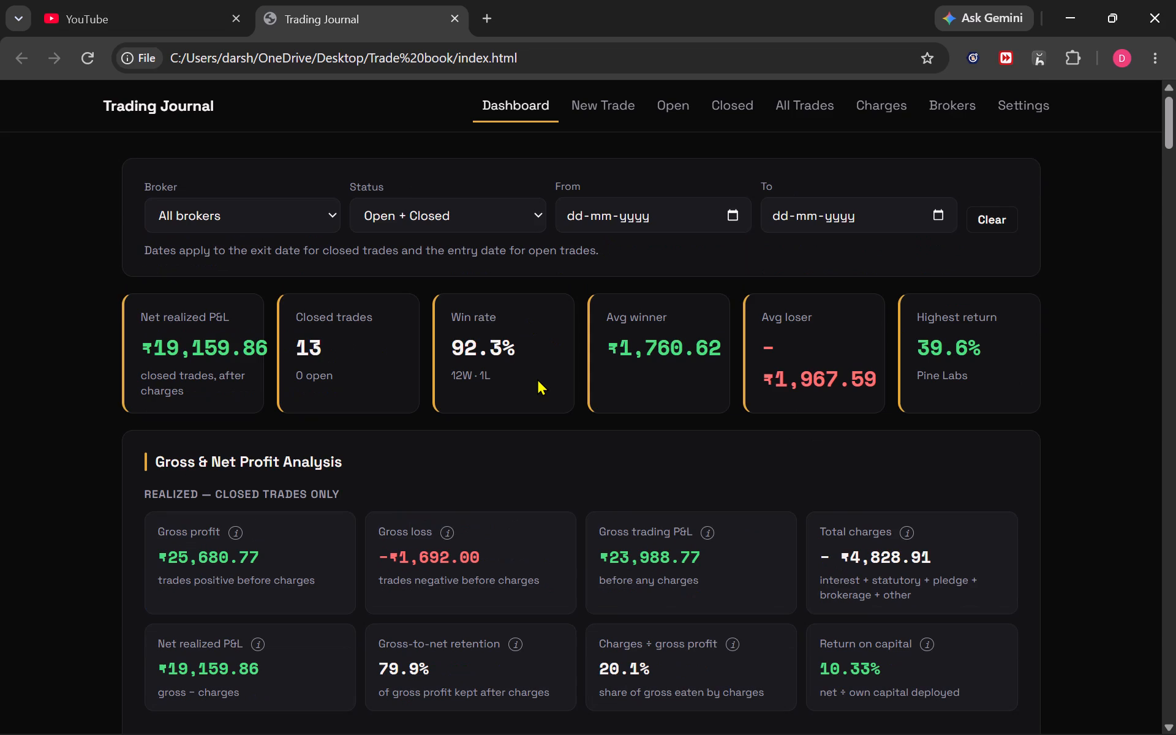
scroll(537, 379, "down", 1)
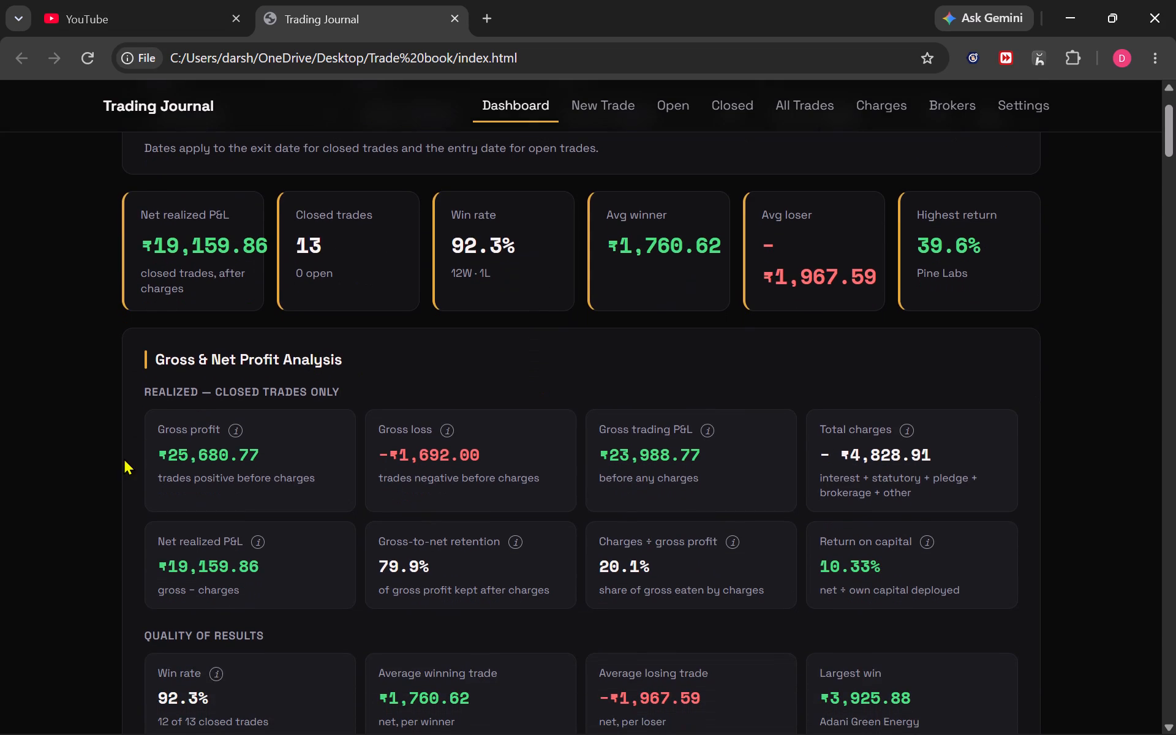
left_click_drag(127, 465, 573, 533)
left_click(578, 537)
scroll(517, 642, "down", 1)
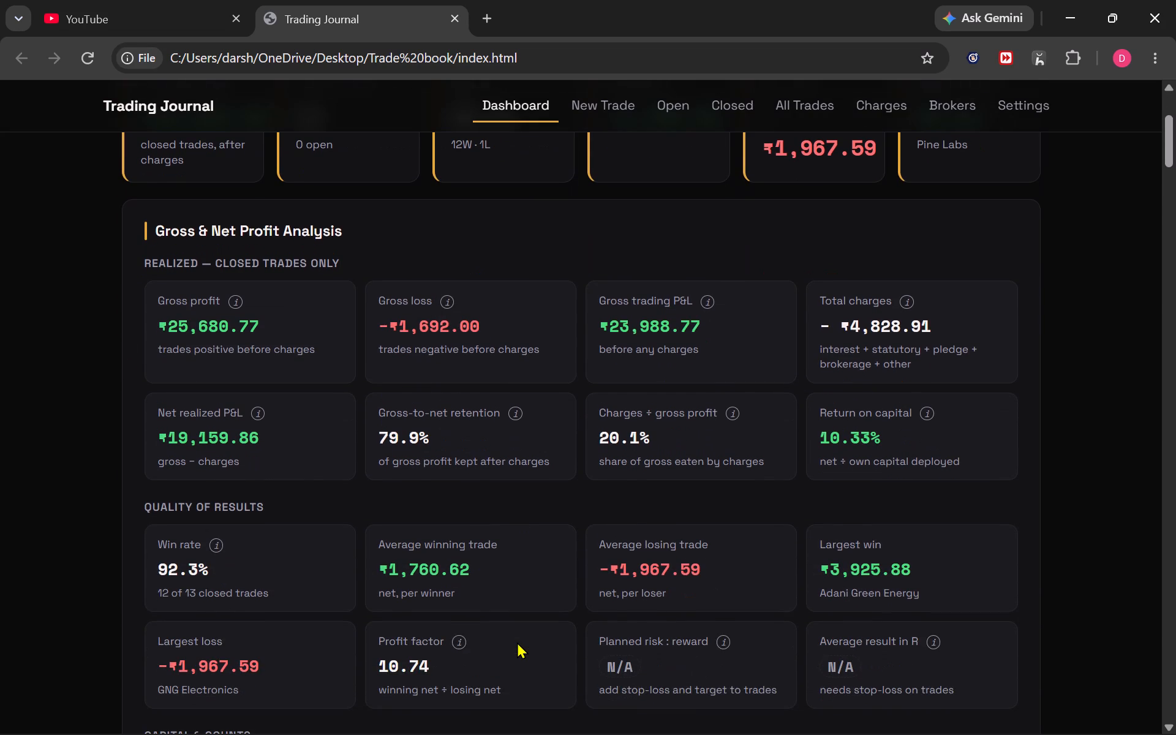
scroll(517, 642, "down", 1)
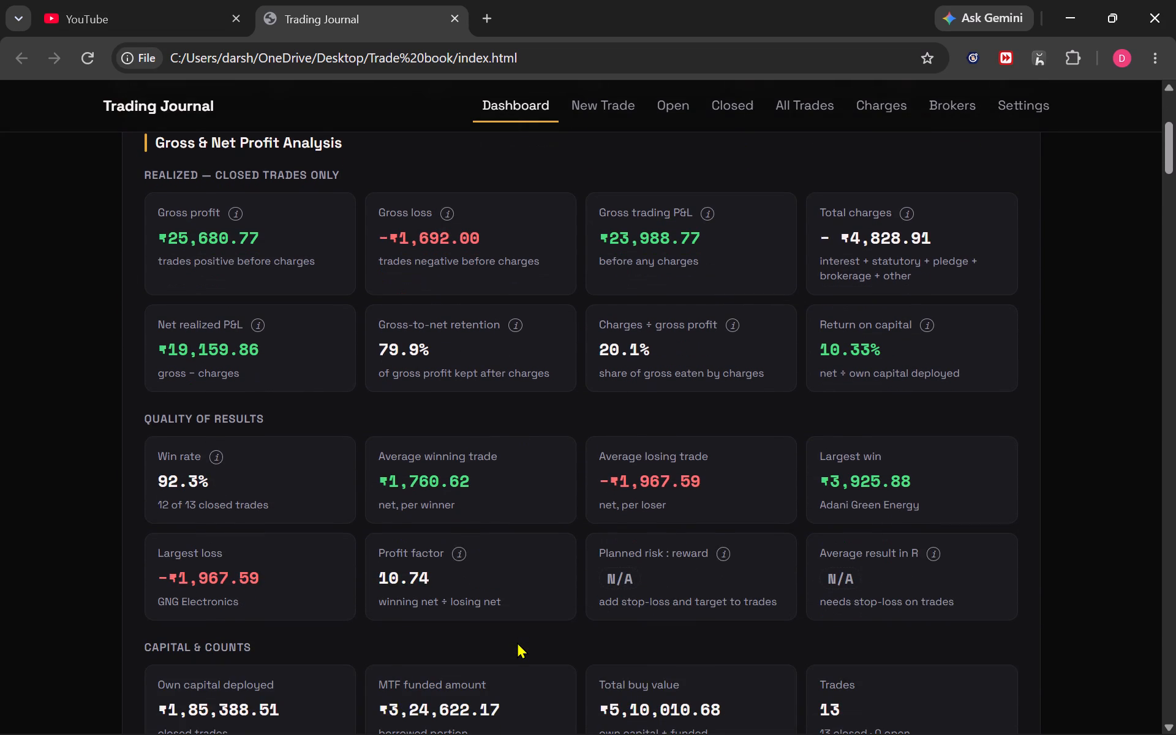
scroll(517, 642, "down", 1)
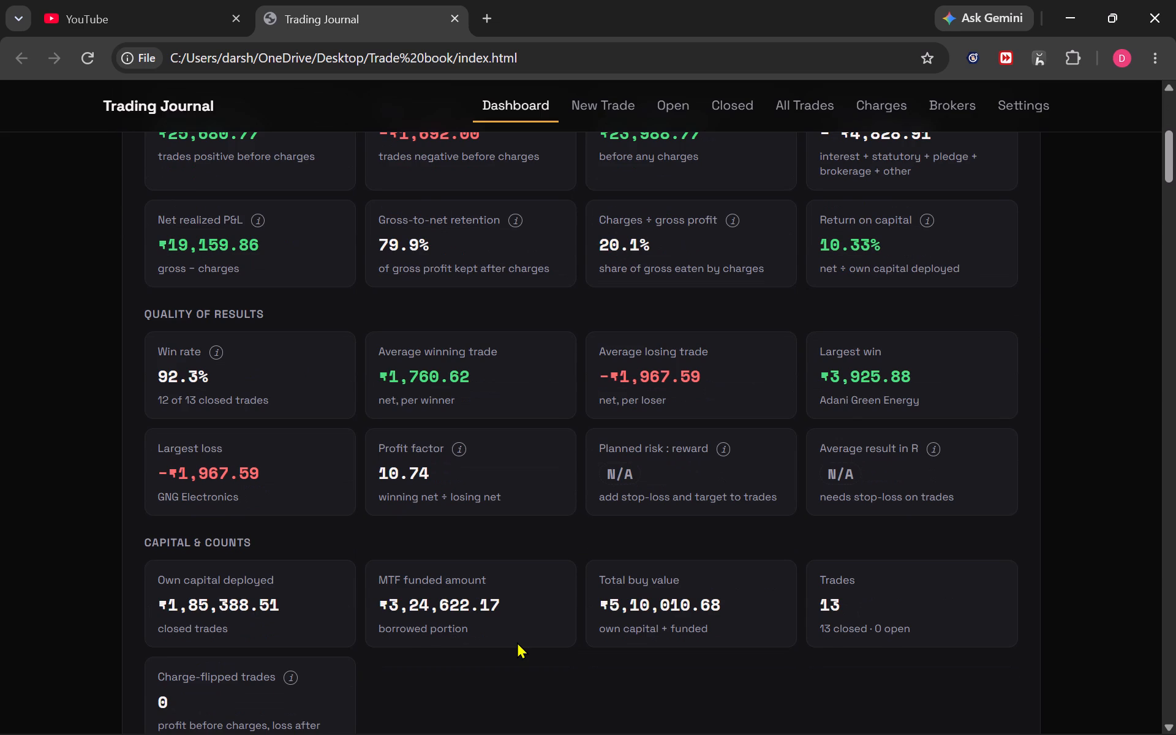
scroll(517, 642, "down", 1)
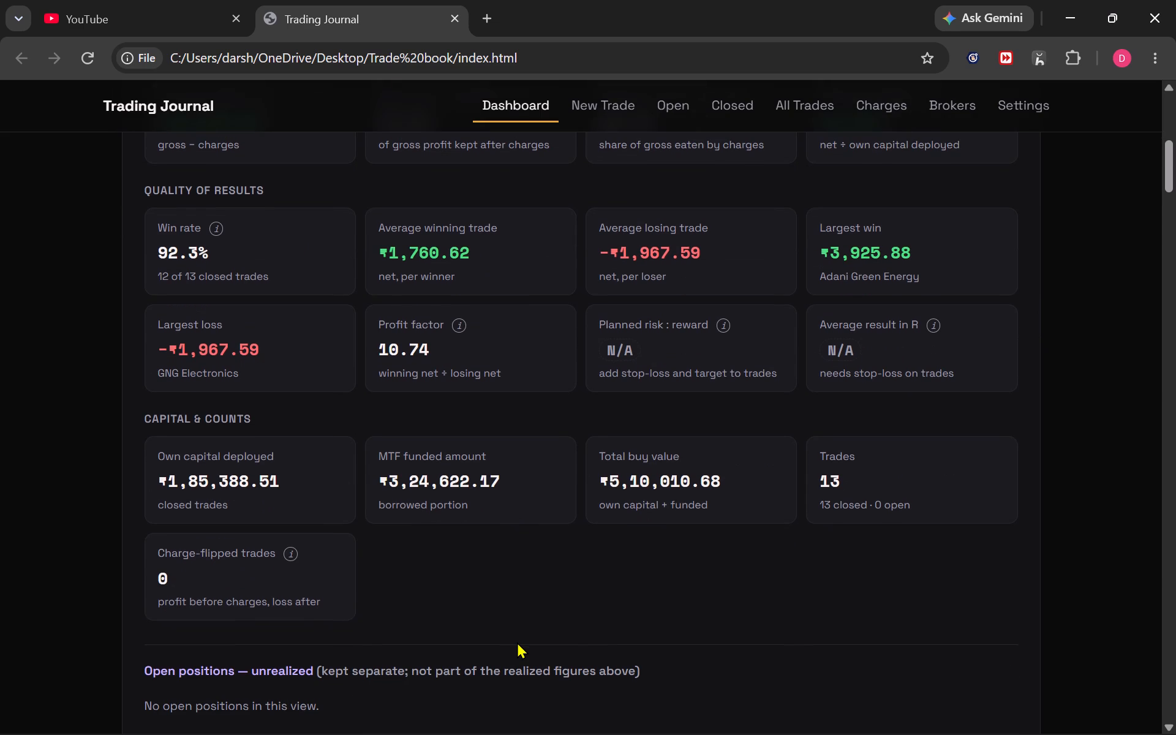
scroll(517, 642, "up", 4)
Compare the Closed Trades and All Trades lists, and check the Open Positions page.
left_click(747, 118)
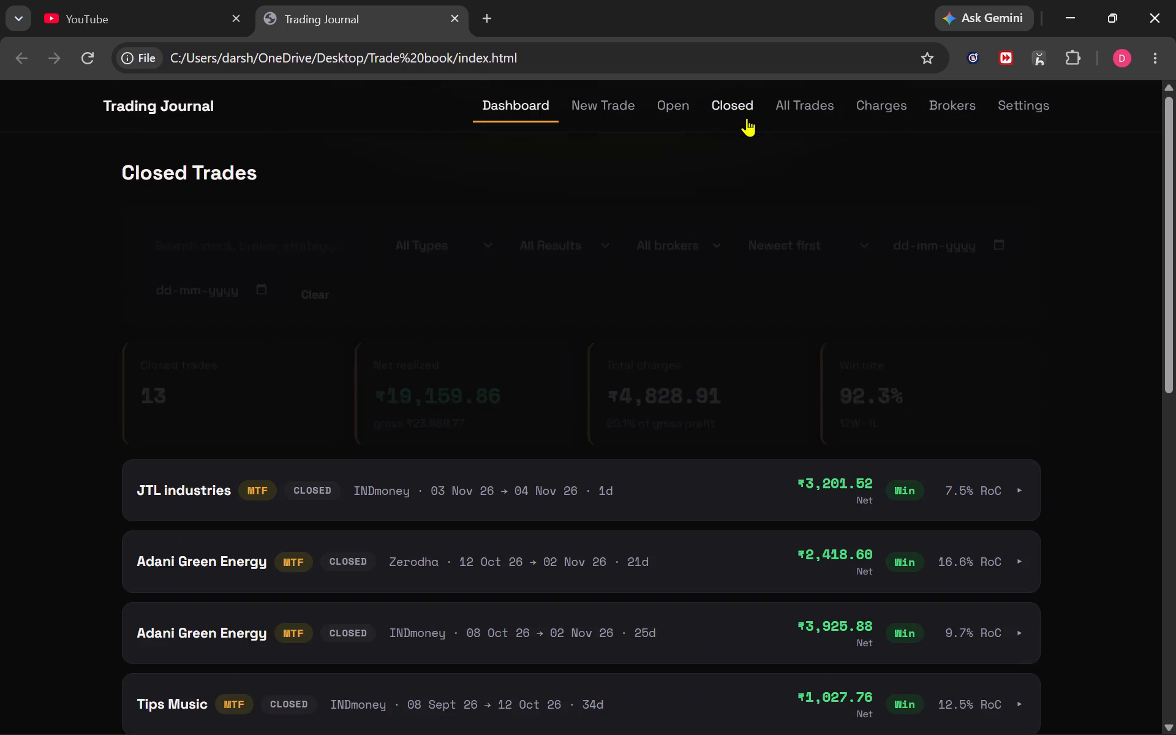
scroll(640, 488, "down", 1)
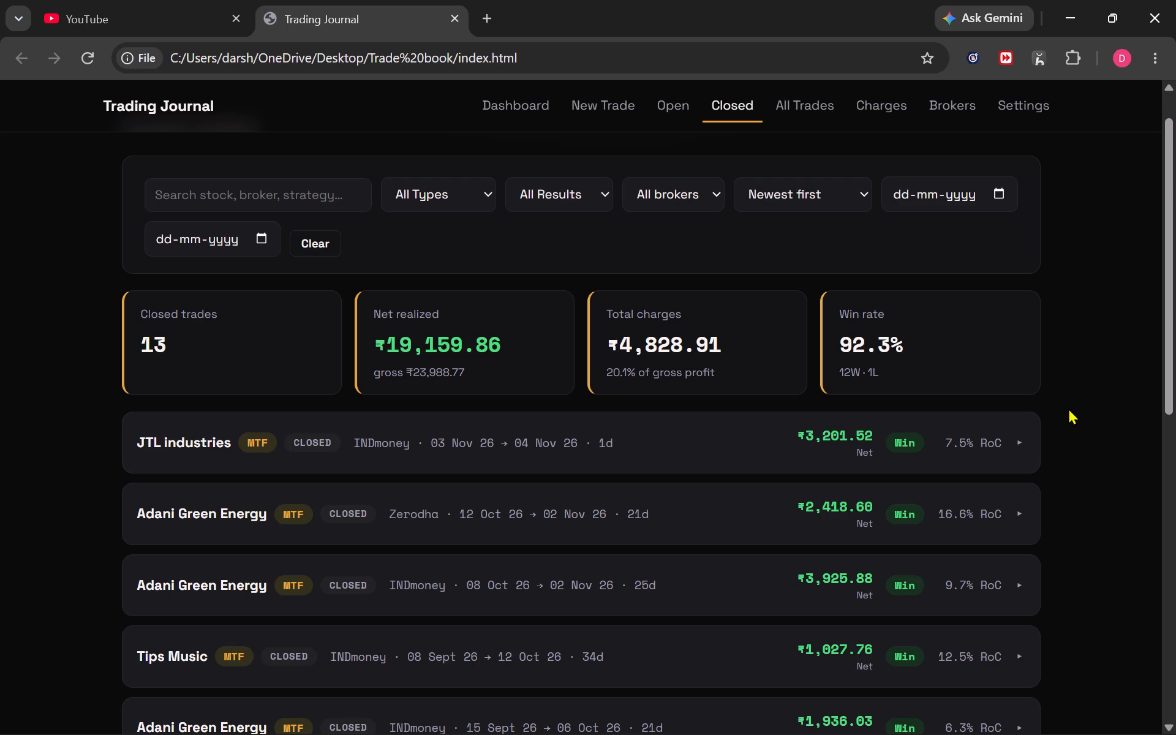
scroll(1068, 408, "up", 9)
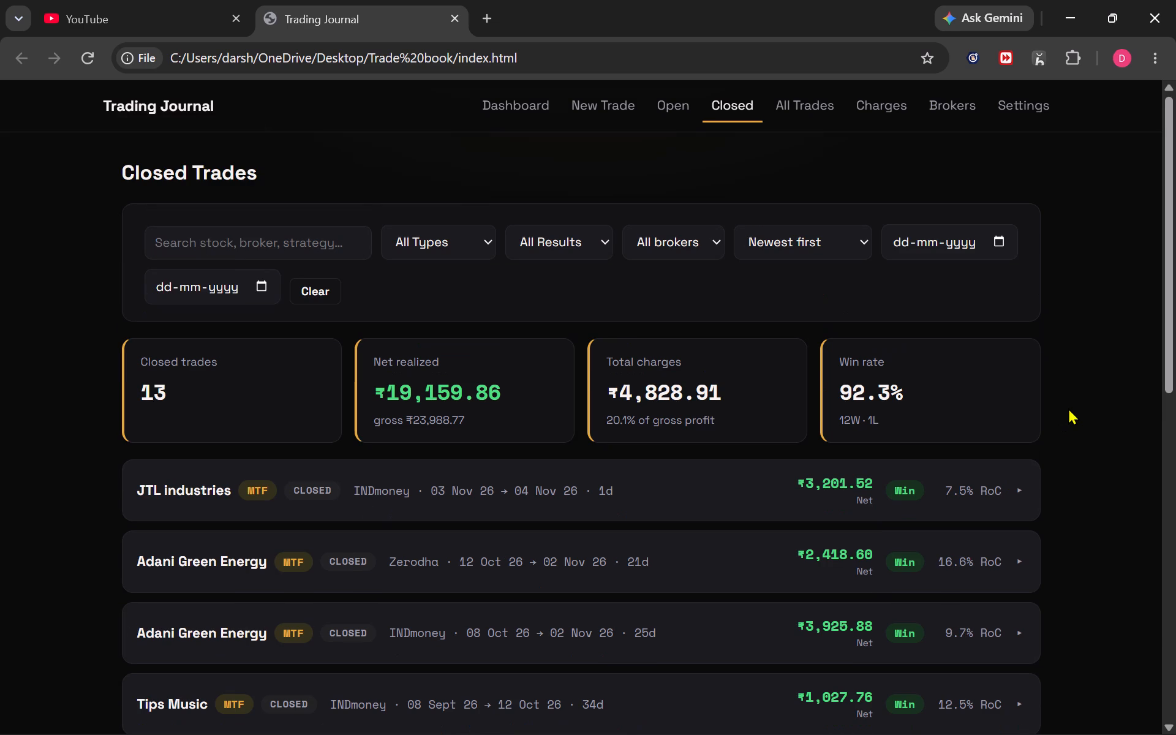
left_click(809, 129)
left_click(805, 104)
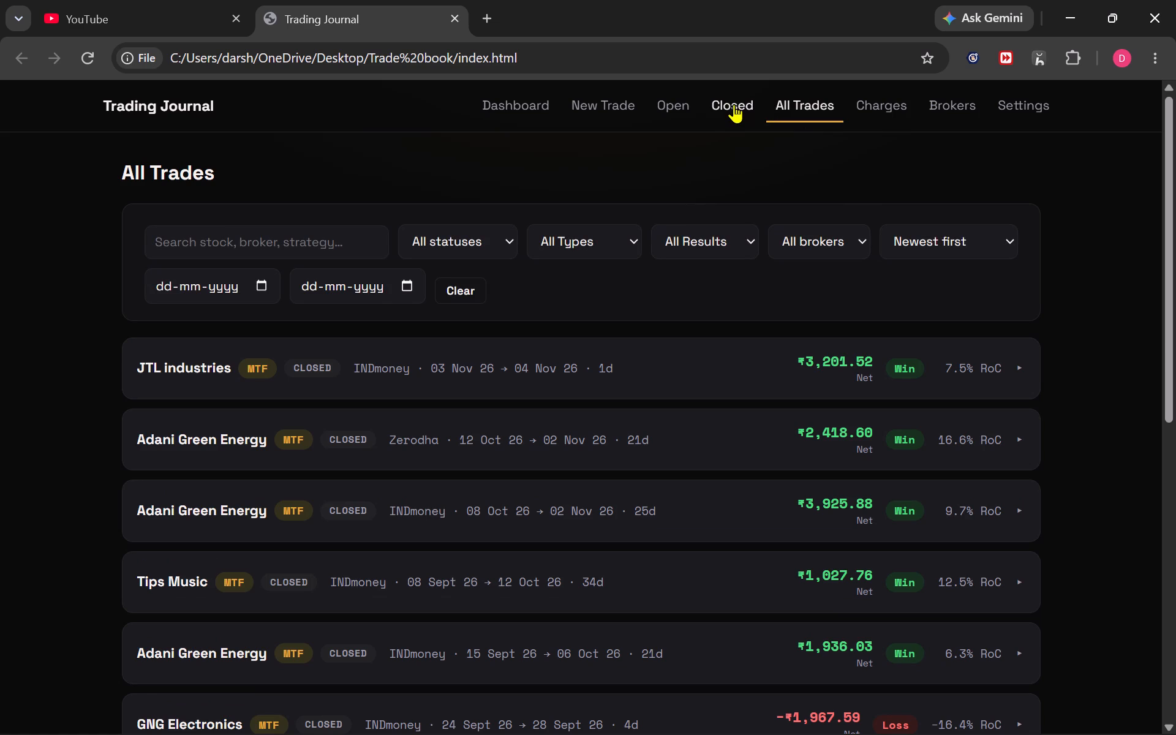
left_click(717, 116)
left_click(819, 110)
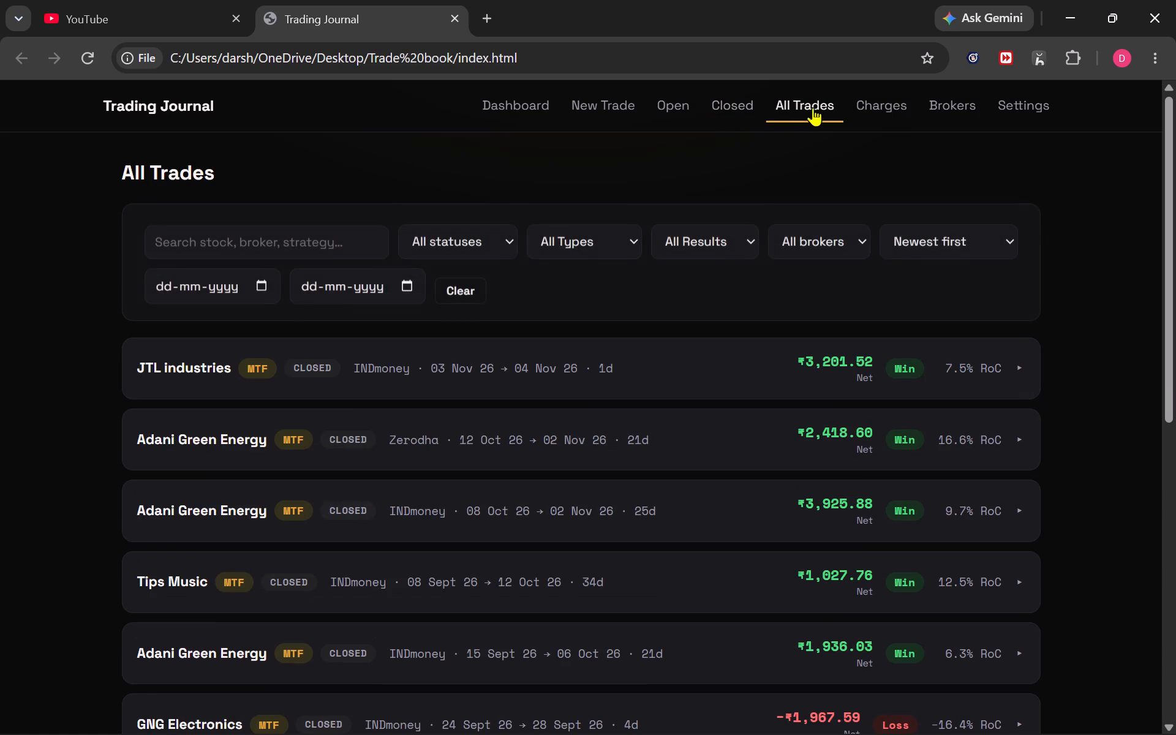
left_click(767, 127)
left_click(736, 107)
left_click(815, 116)
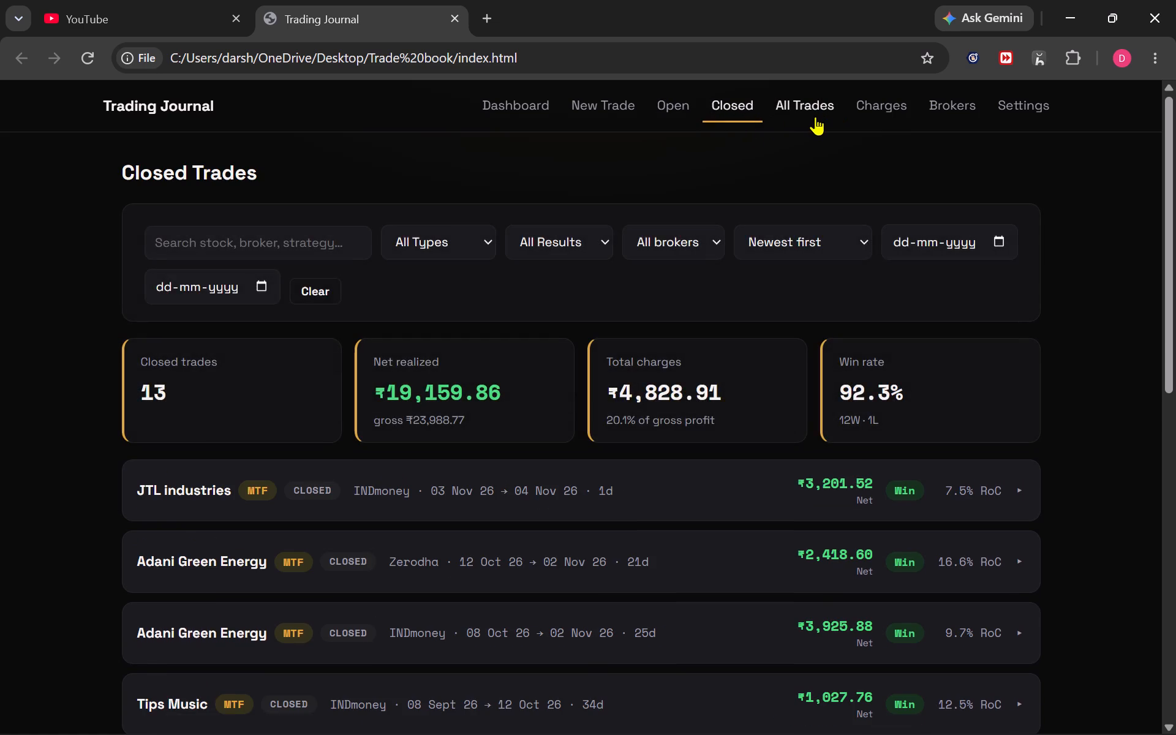
scroll(733, 443, "right", 2)
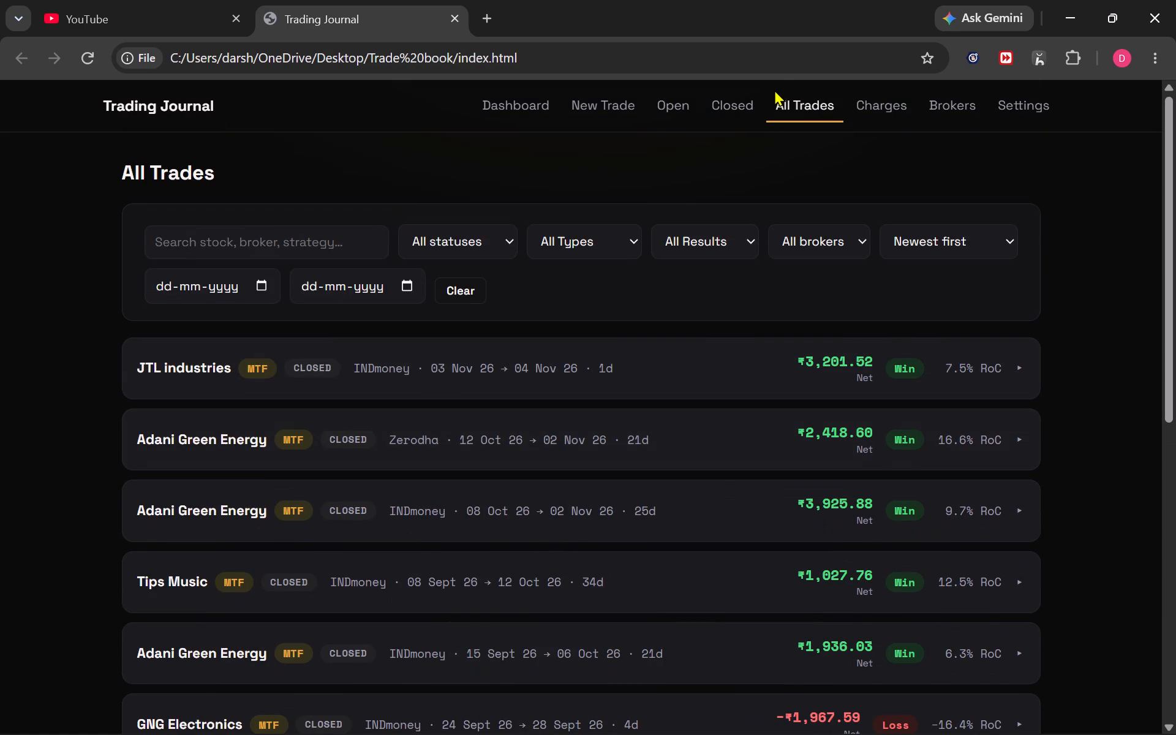
left_click(684, 102)
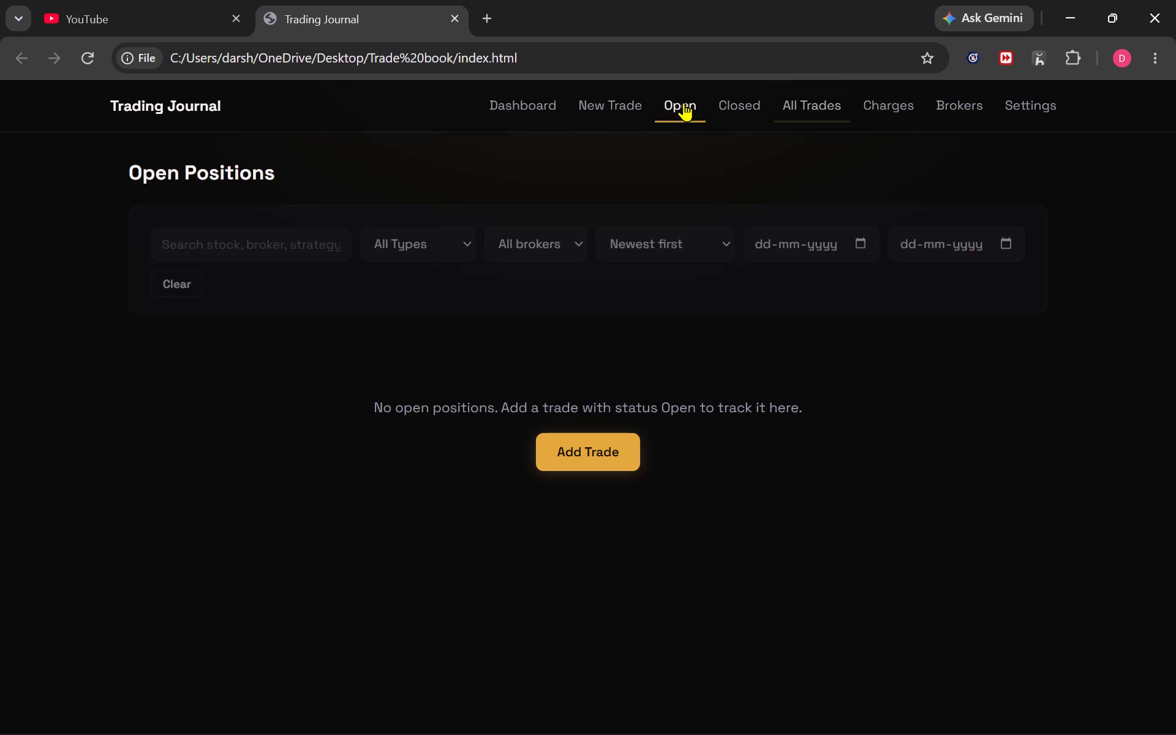
left_click(721, 105)
Start a new trade entry with the status Closed.
left_click(605, 105)
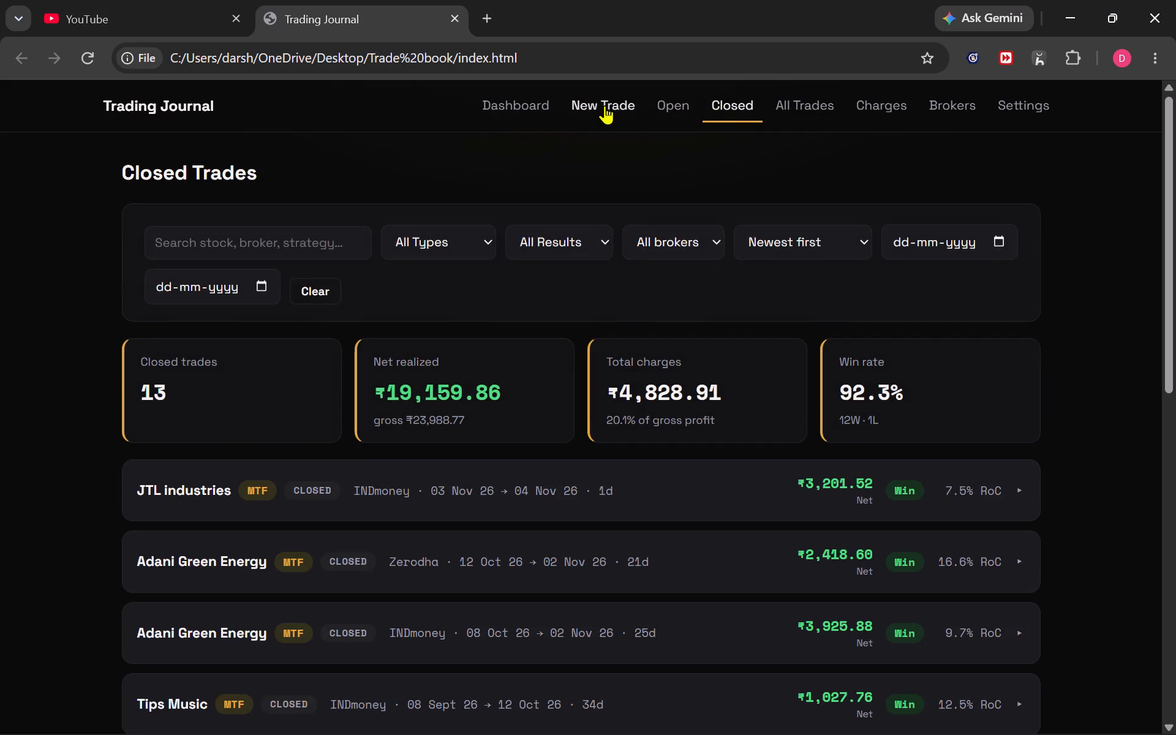
left_click(974, 241)
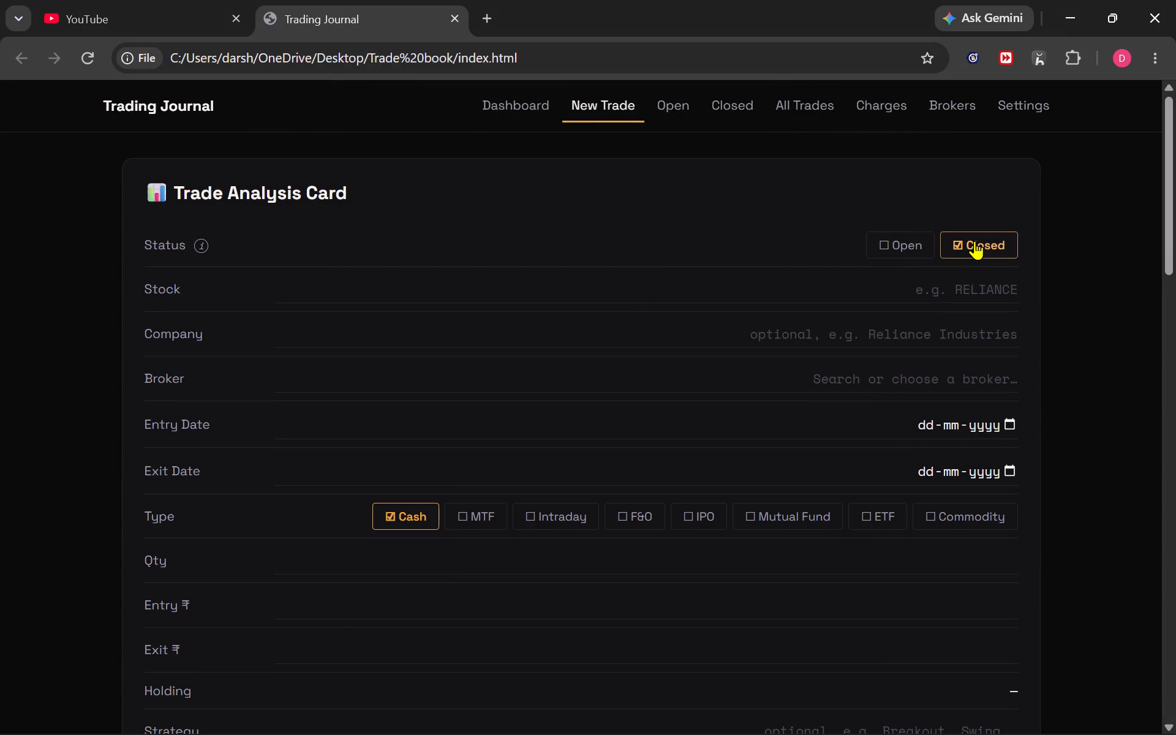
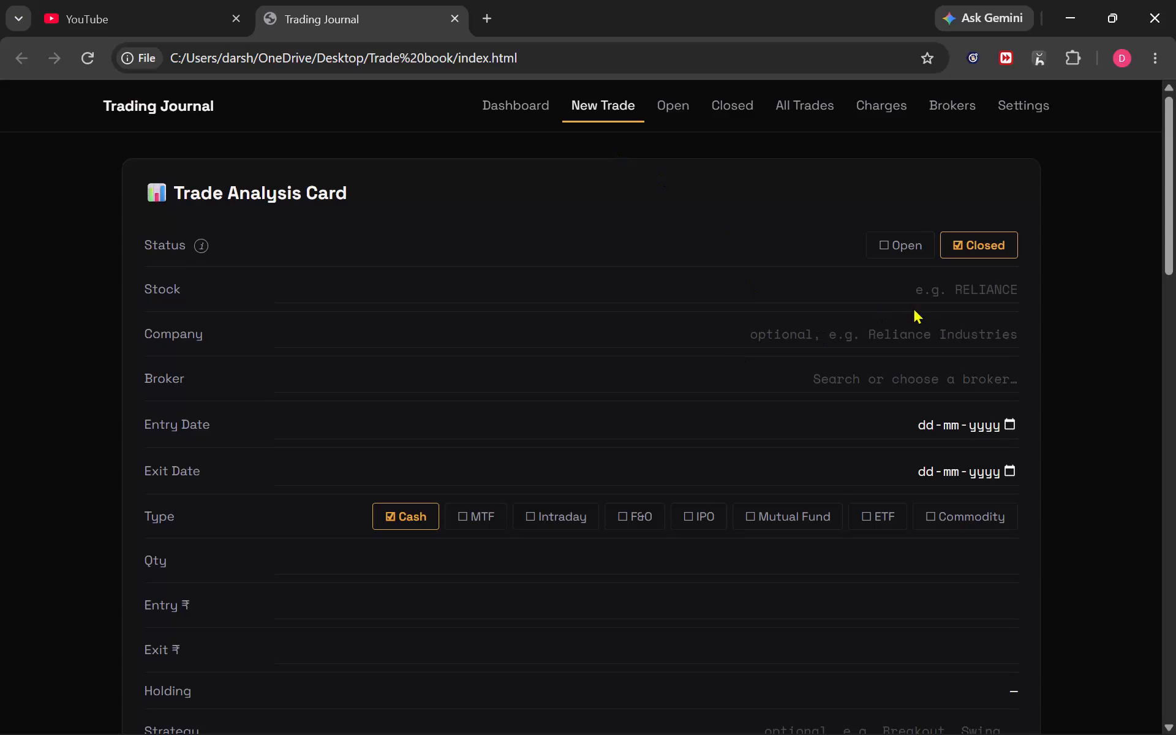
Enter JTL industries as the stock and choose Zerodha as the broker.
left_click(917, 295)
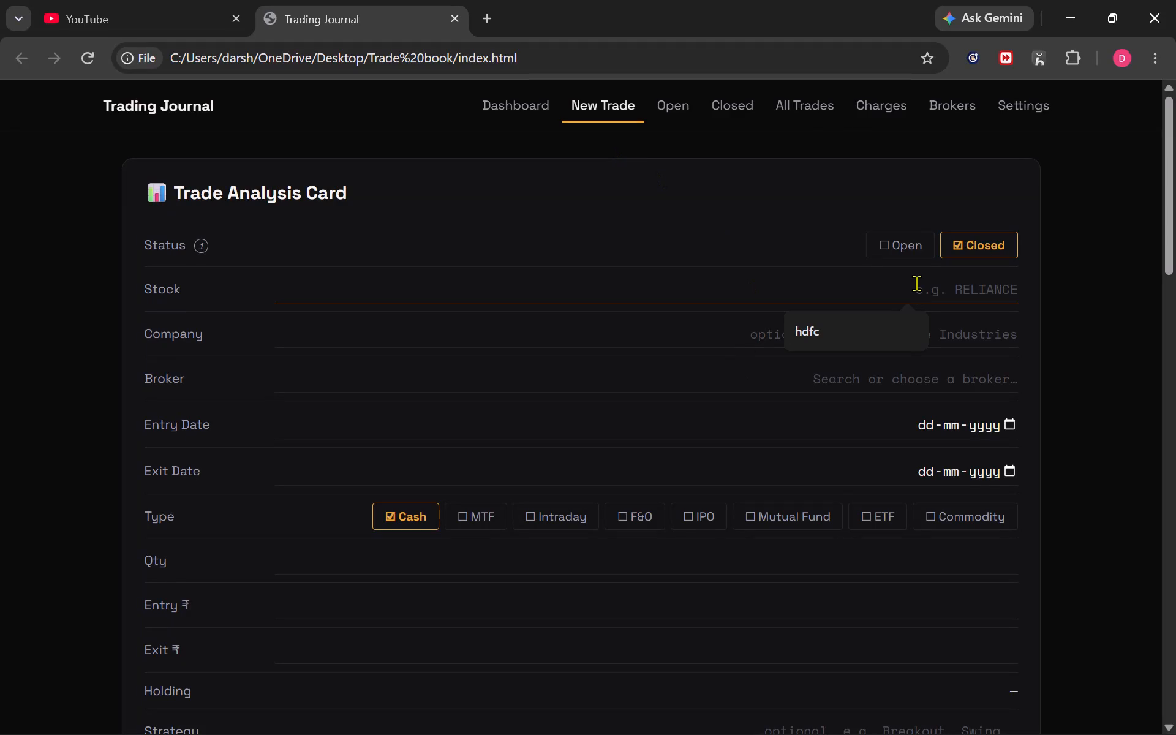
type("JT")
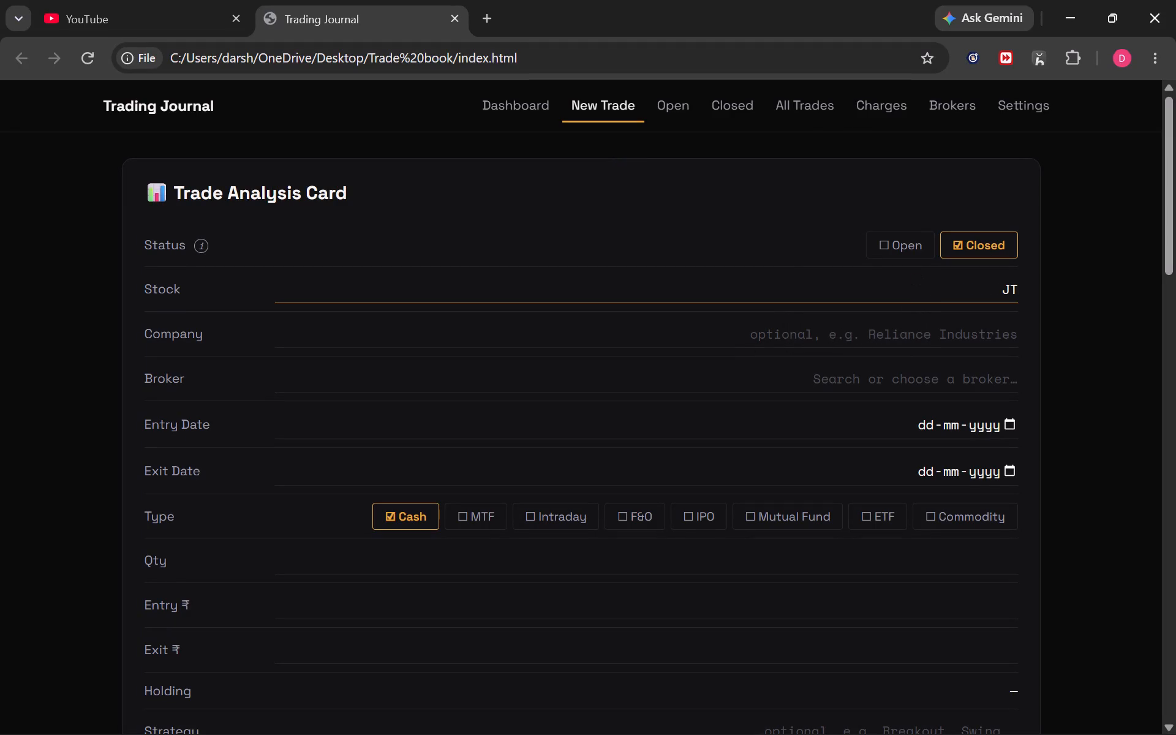
type("L indus")
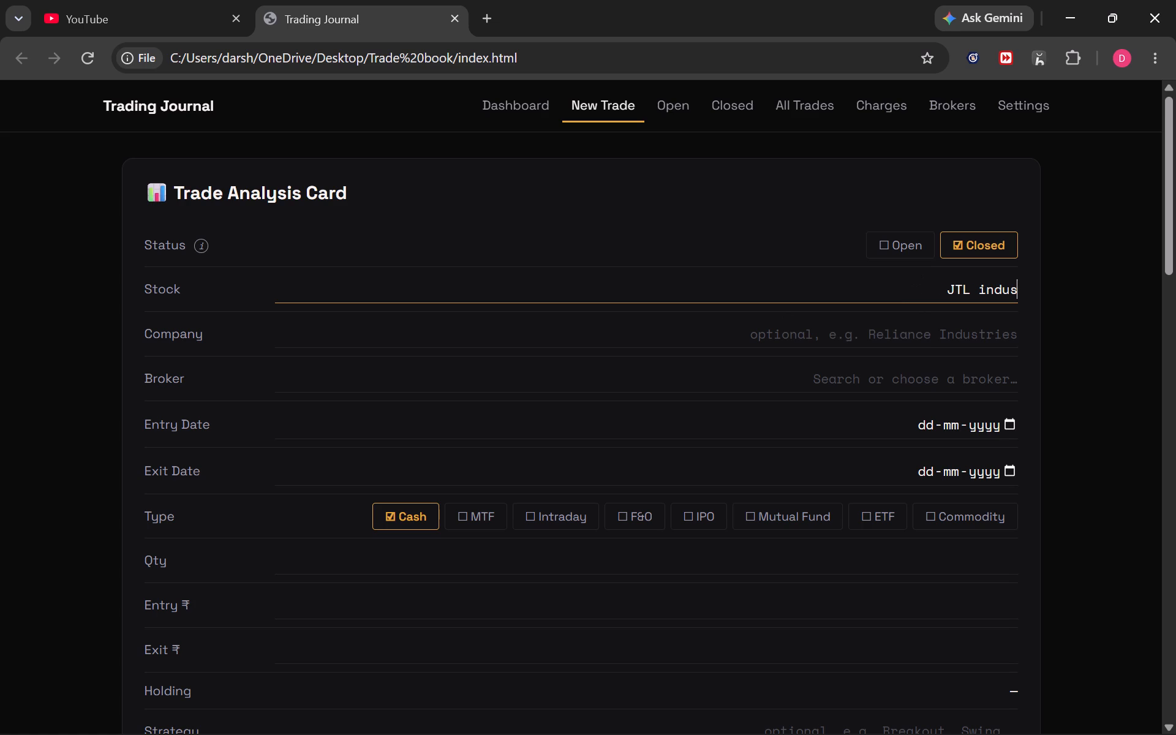
type("tries")
left_click(879, 382)
left_click(801, 400)
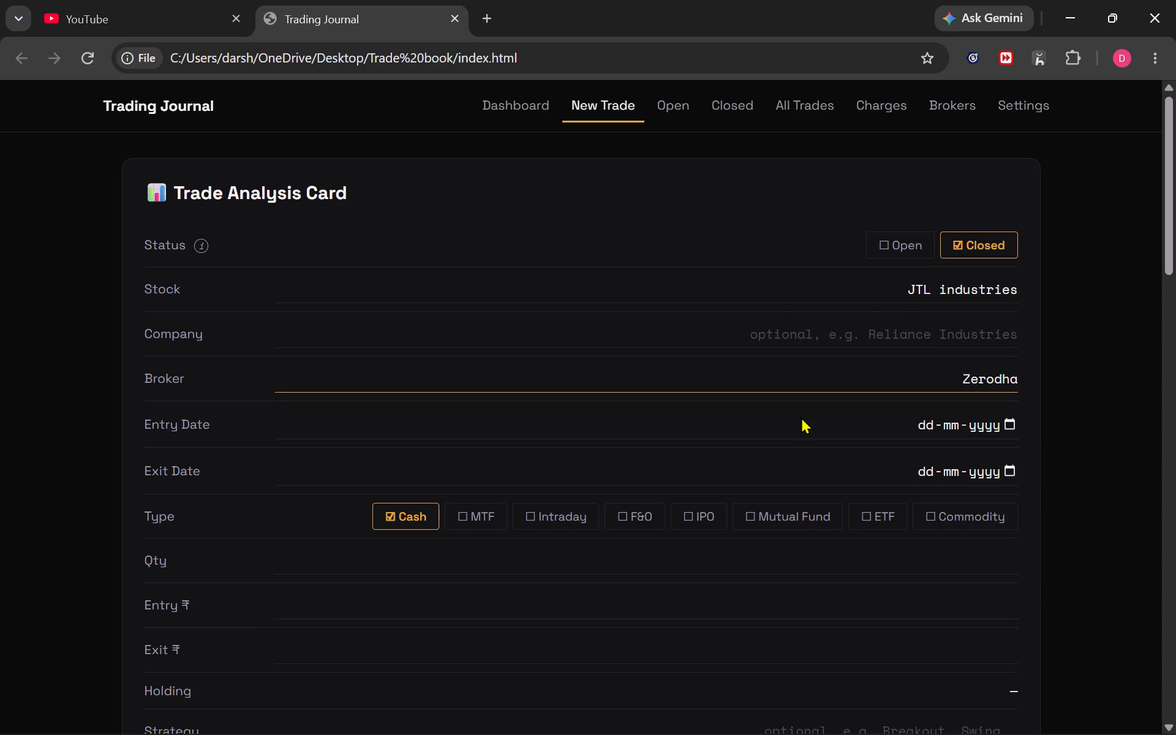
Set the entry date to 03-11-2026 and the exit date to 04-11-2026.
left_click(918, 420)
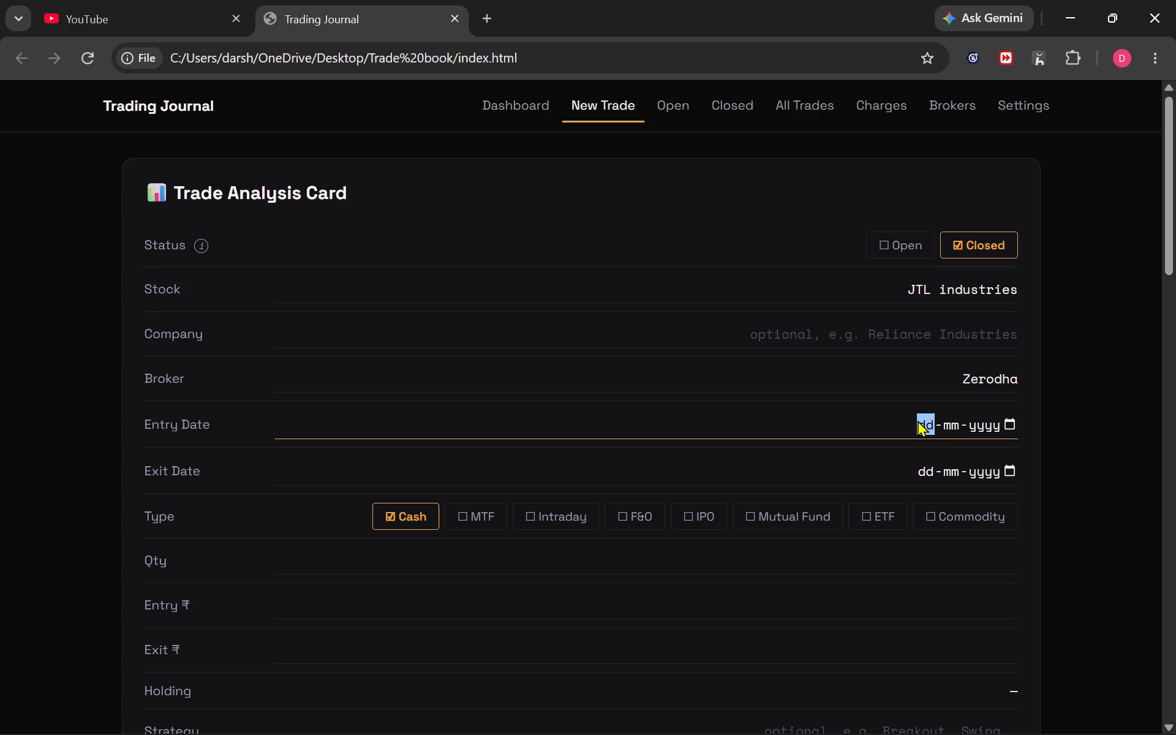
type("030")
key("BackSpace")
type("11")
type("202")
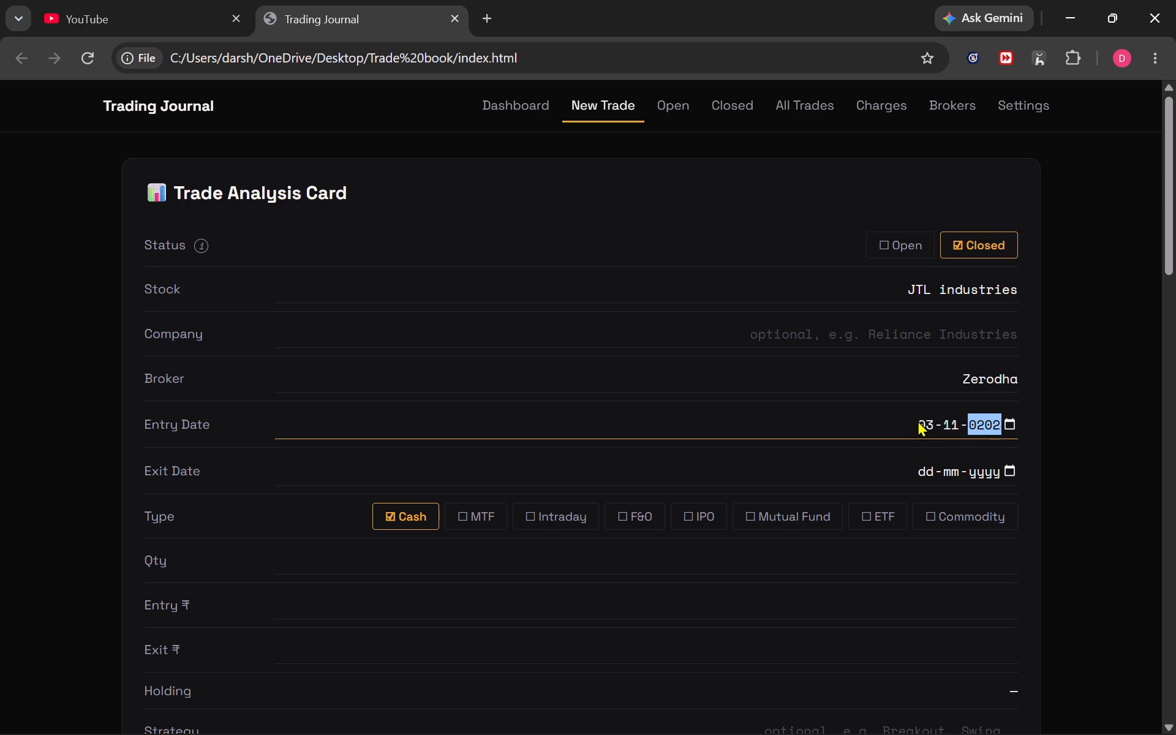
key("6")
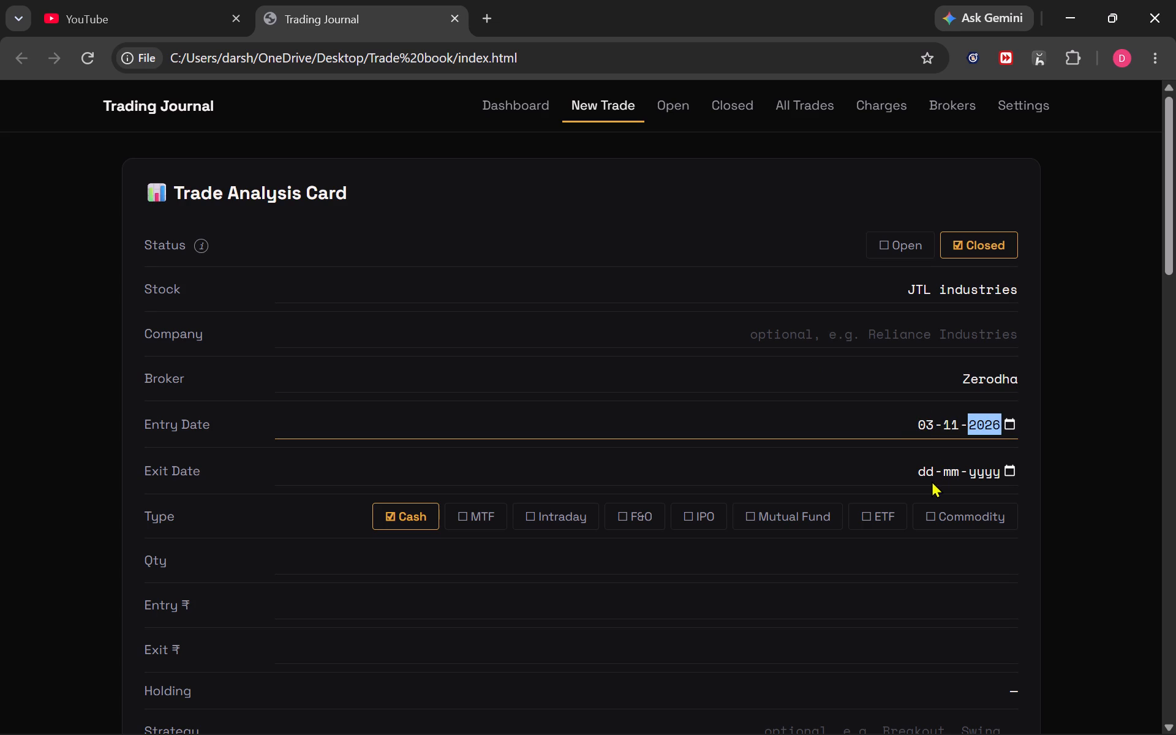
left_click(918, 474)
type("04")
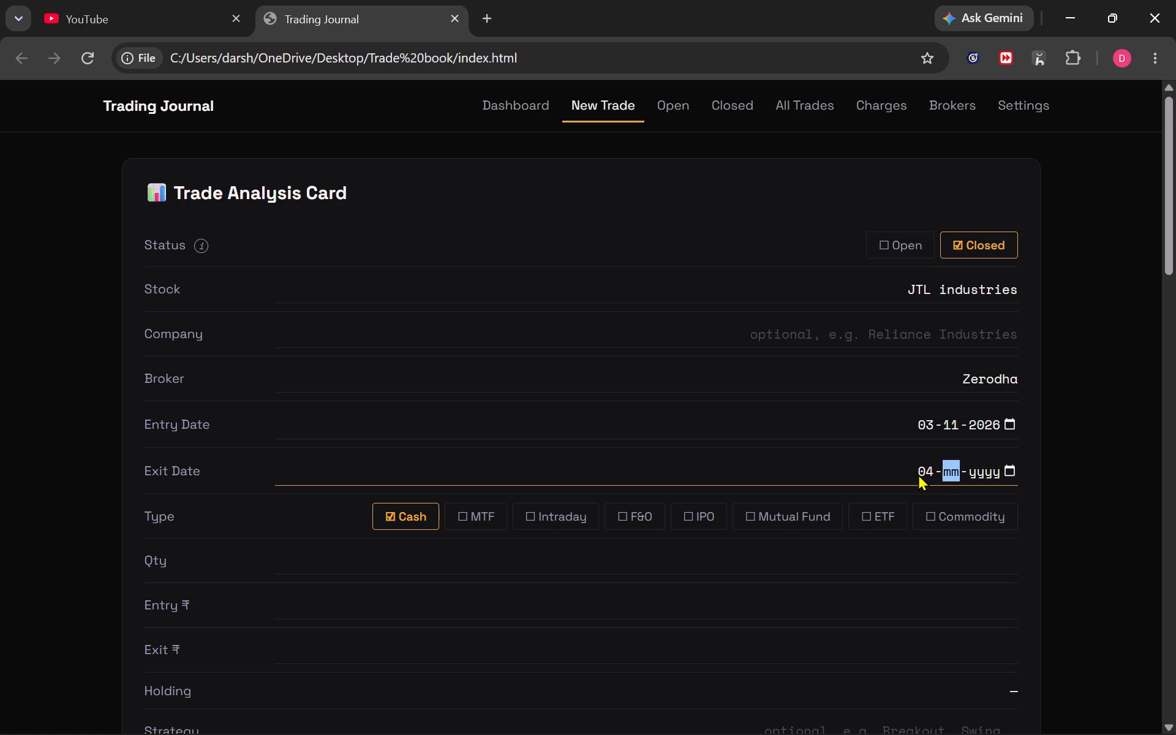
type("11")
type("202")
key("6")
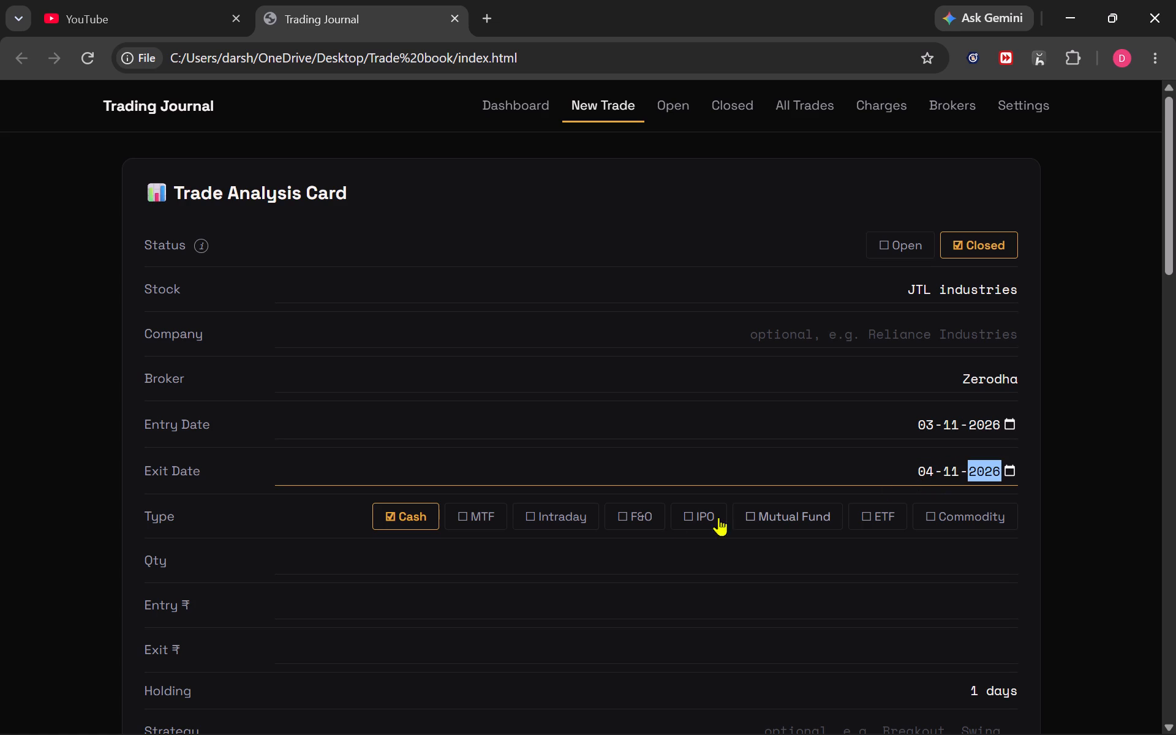
Set the trade type to MTF with quantity 375, entry price ₹75 and exit price ₹79.25.
left_click(477, 522)
scroll(478, 597, "down", 1)
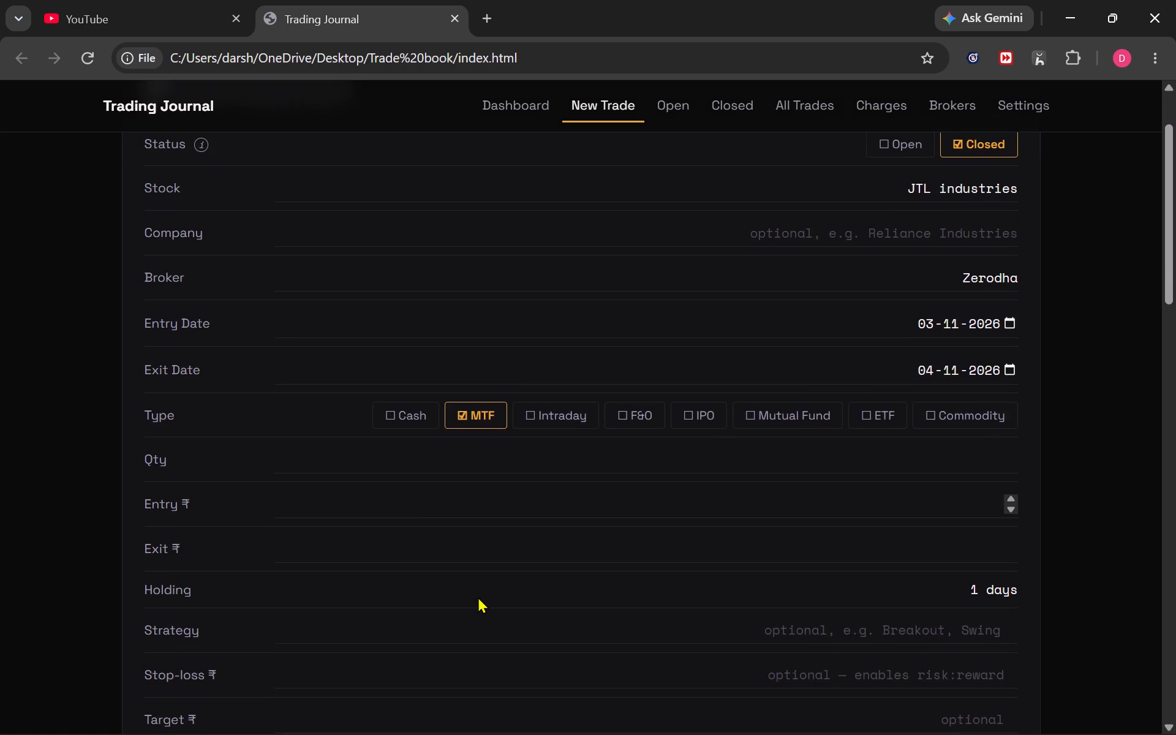
scroll(478, 597, "down", 1)
left_click(720, 456)
type("375")
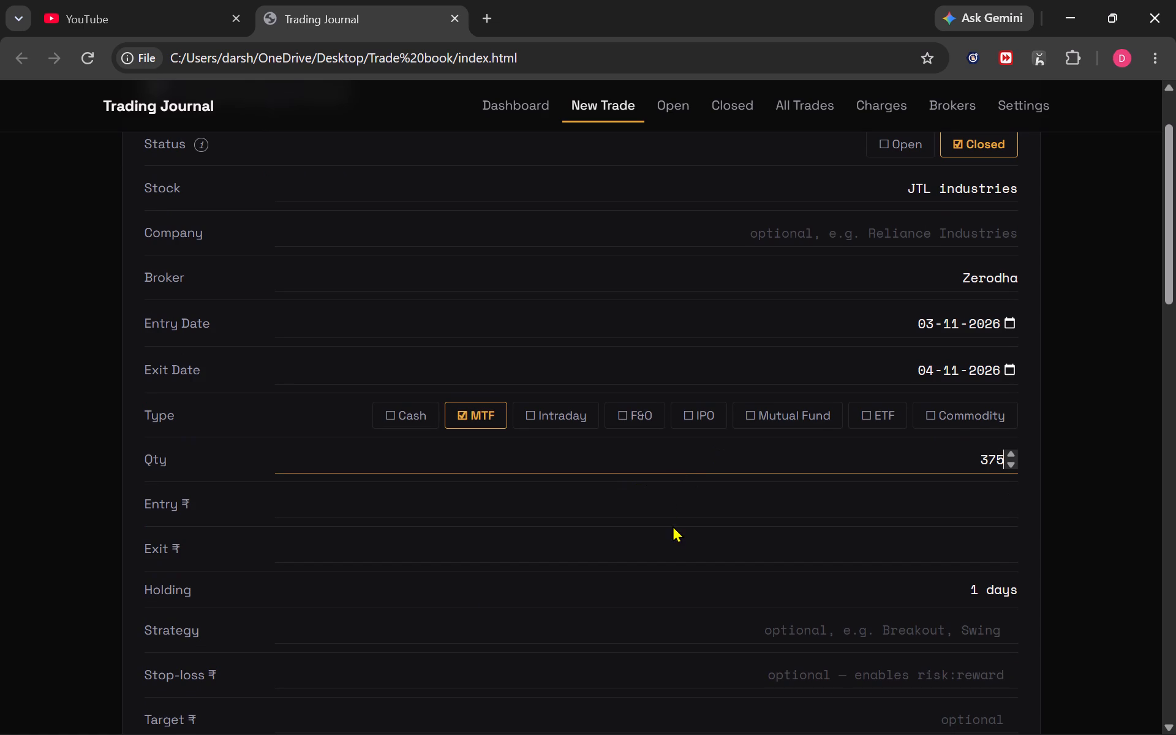
left_click(682, 526)
left_click(690, 519)
left_click(727, 504)
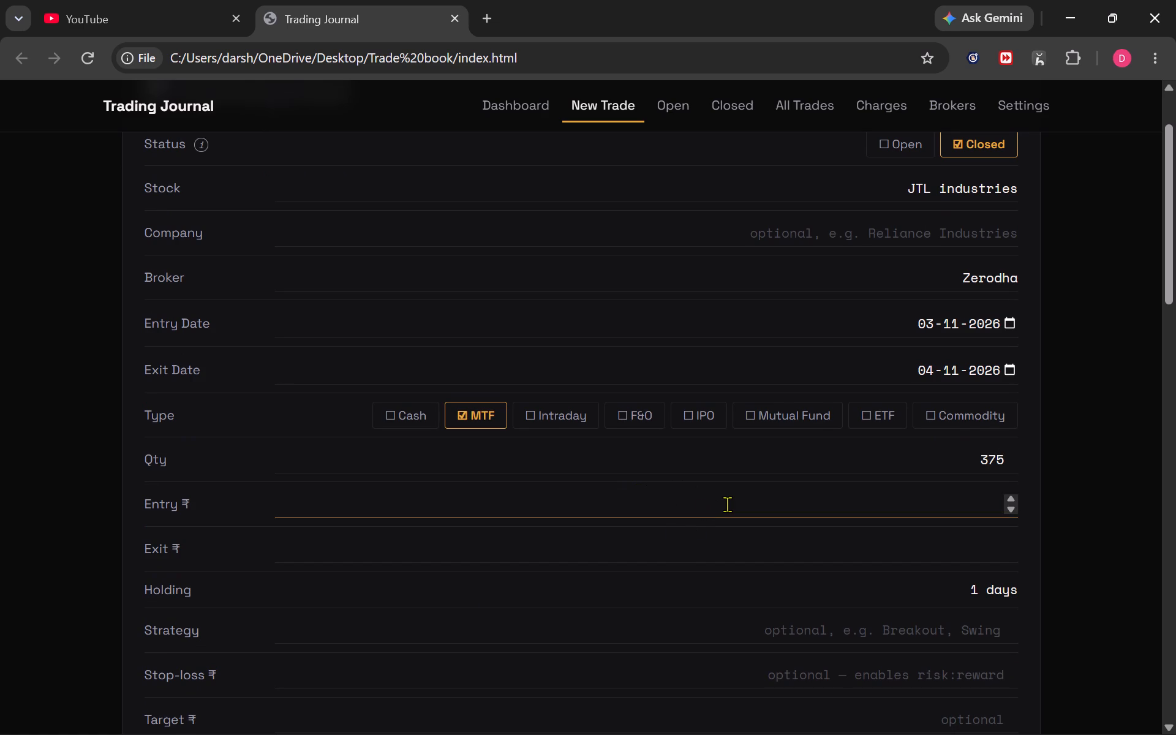
type("75")
left_click(761, 561)
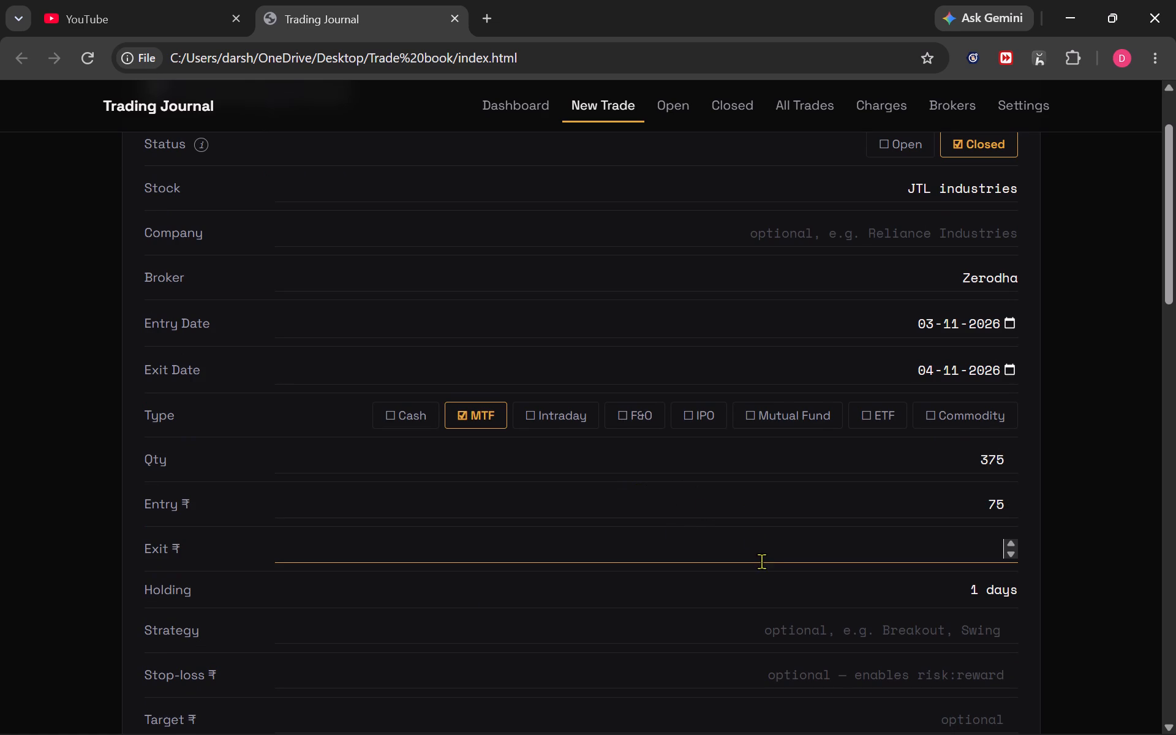
type("79")
type(".25")
left_click(763, 605)
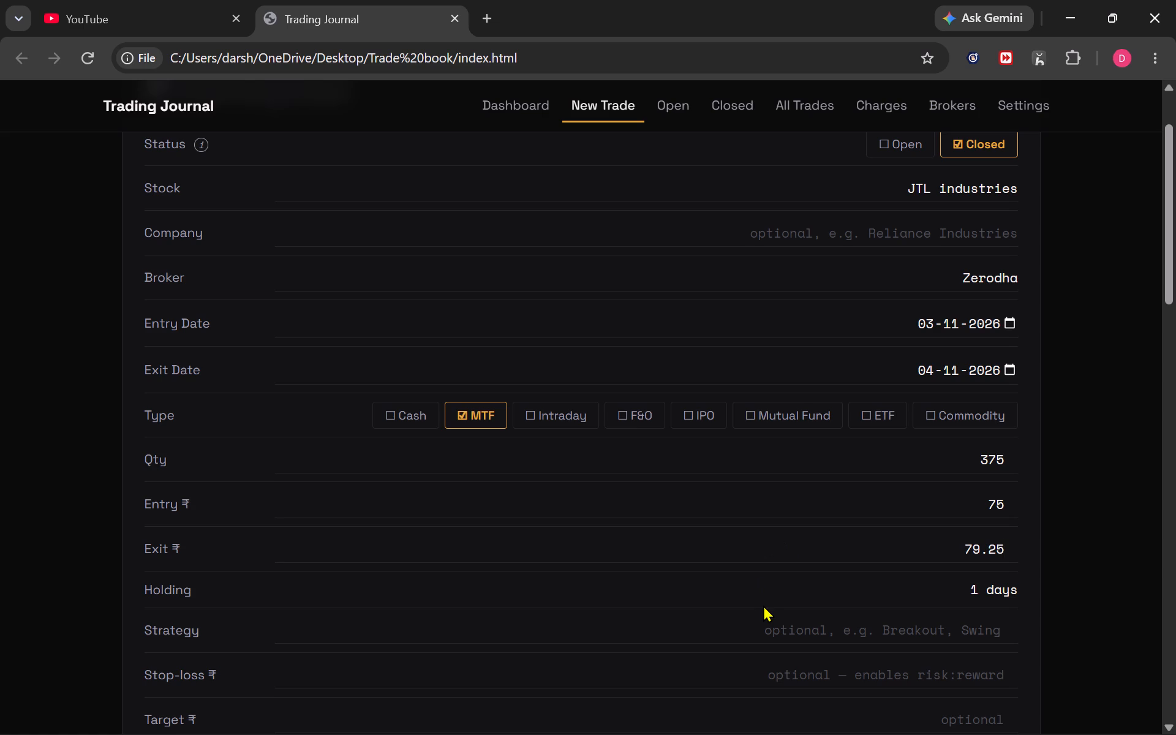
Choose Swing as the trade's strategy.
scroll(746, 644, "down", 1)
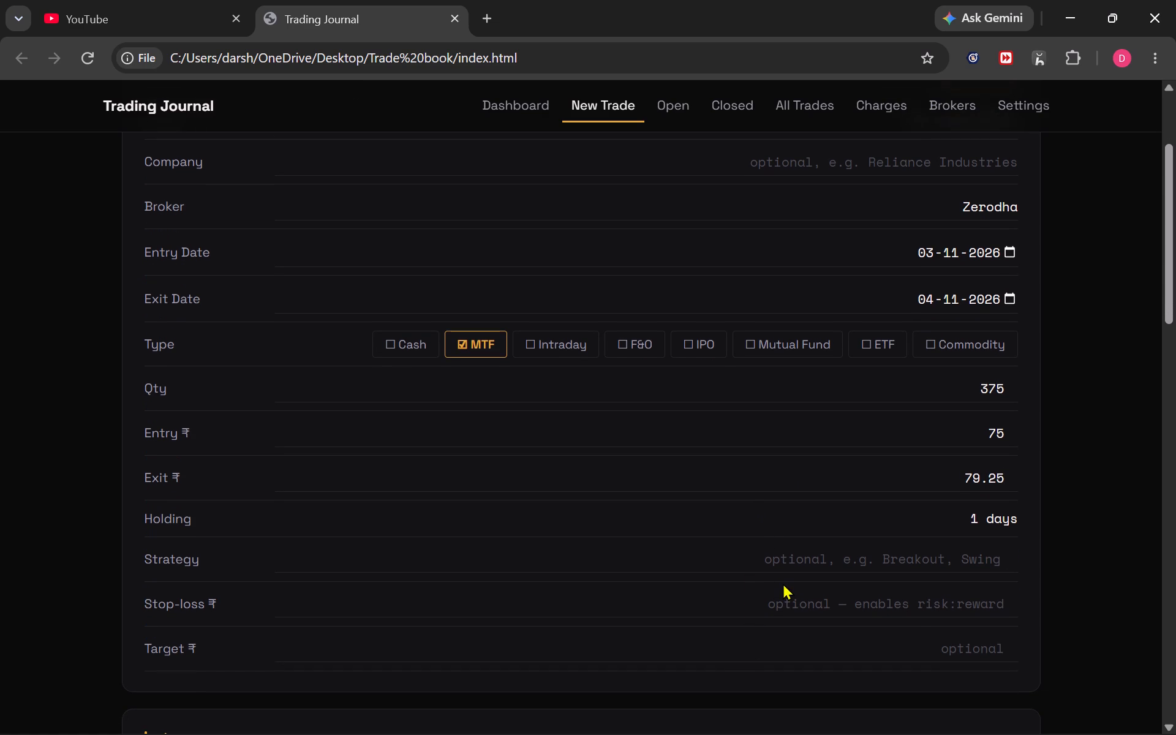
left_click(815, 556)
left_click(823, 592)
Open the manual Interest (MTF) amount in the P&L charges for entry.
scroll(837, 602, "down", 1)
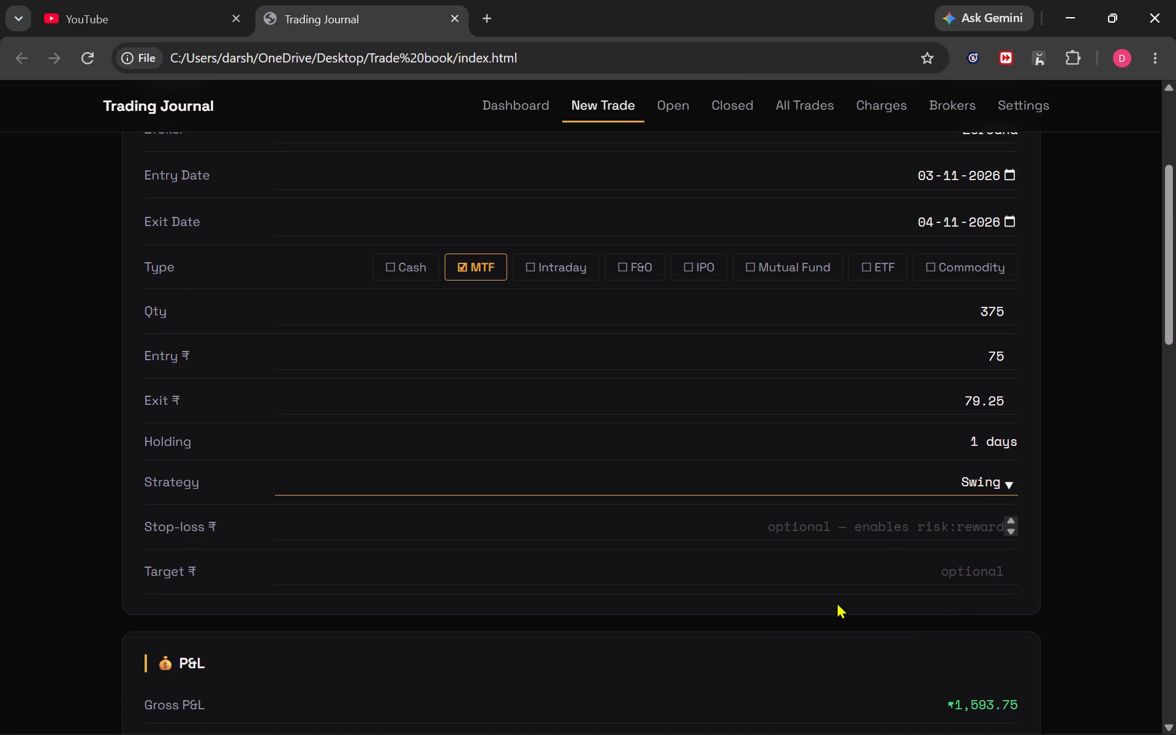
scroll(907, 568, "down", 2)
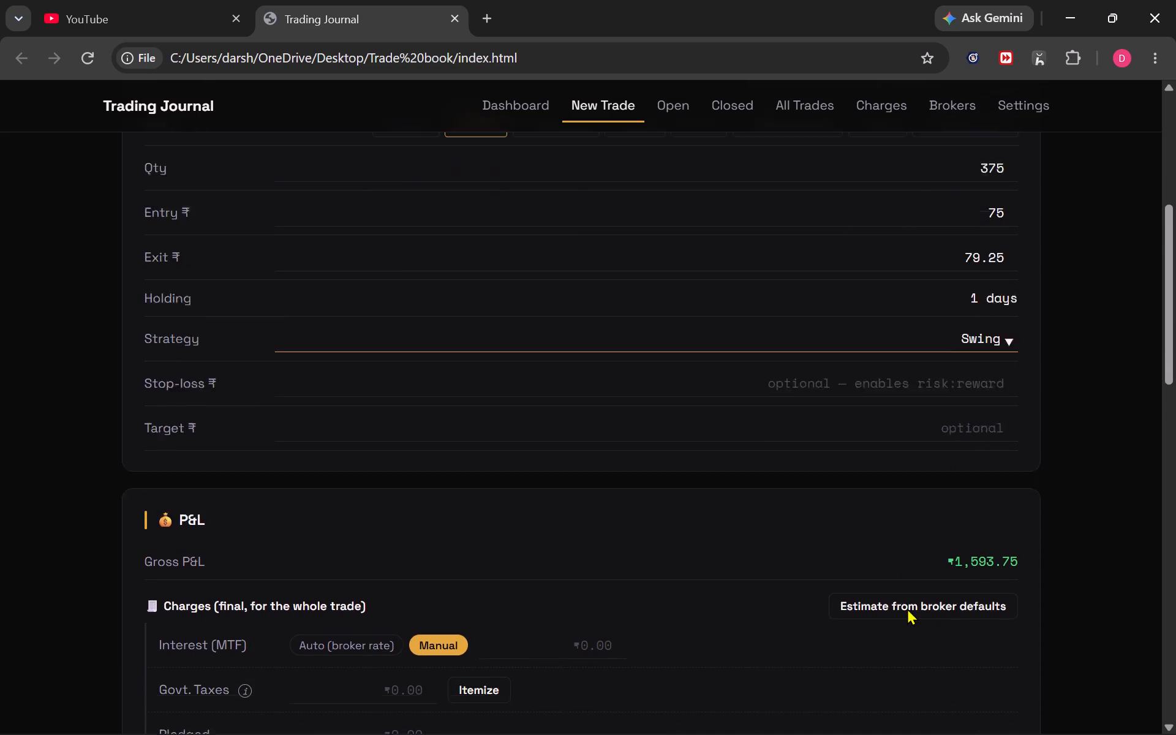
scroll(907, 608, "down", 2)
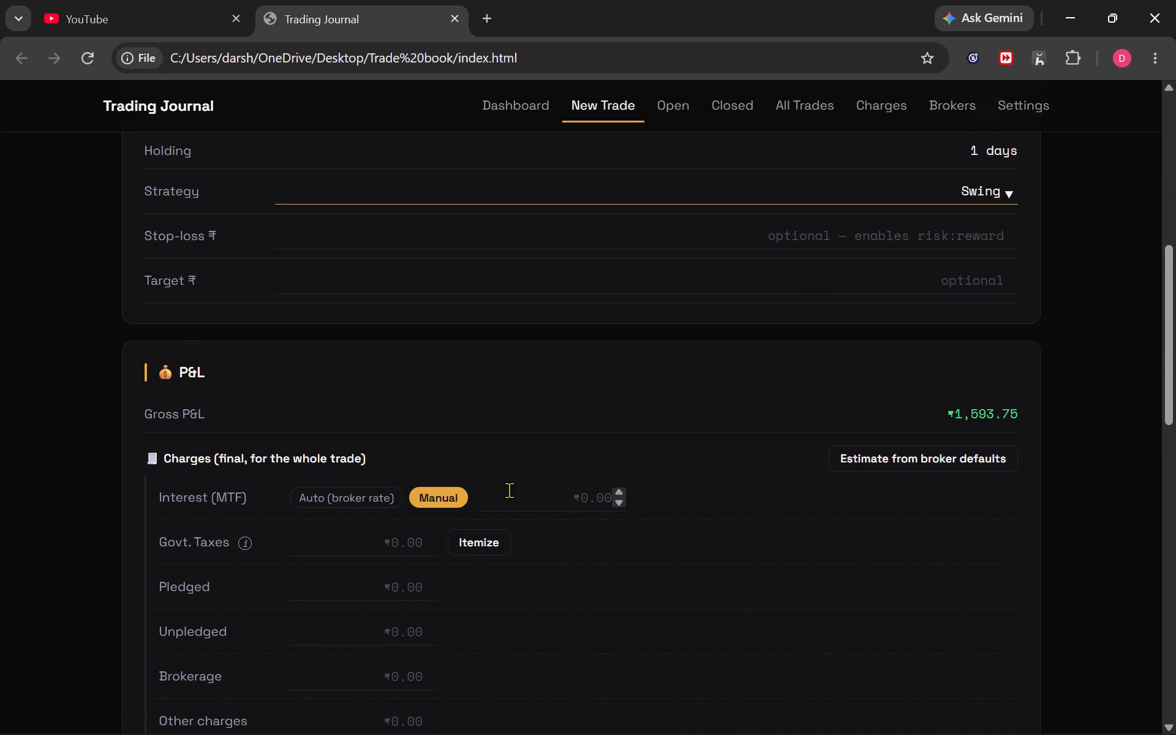
left_click(526, 498)
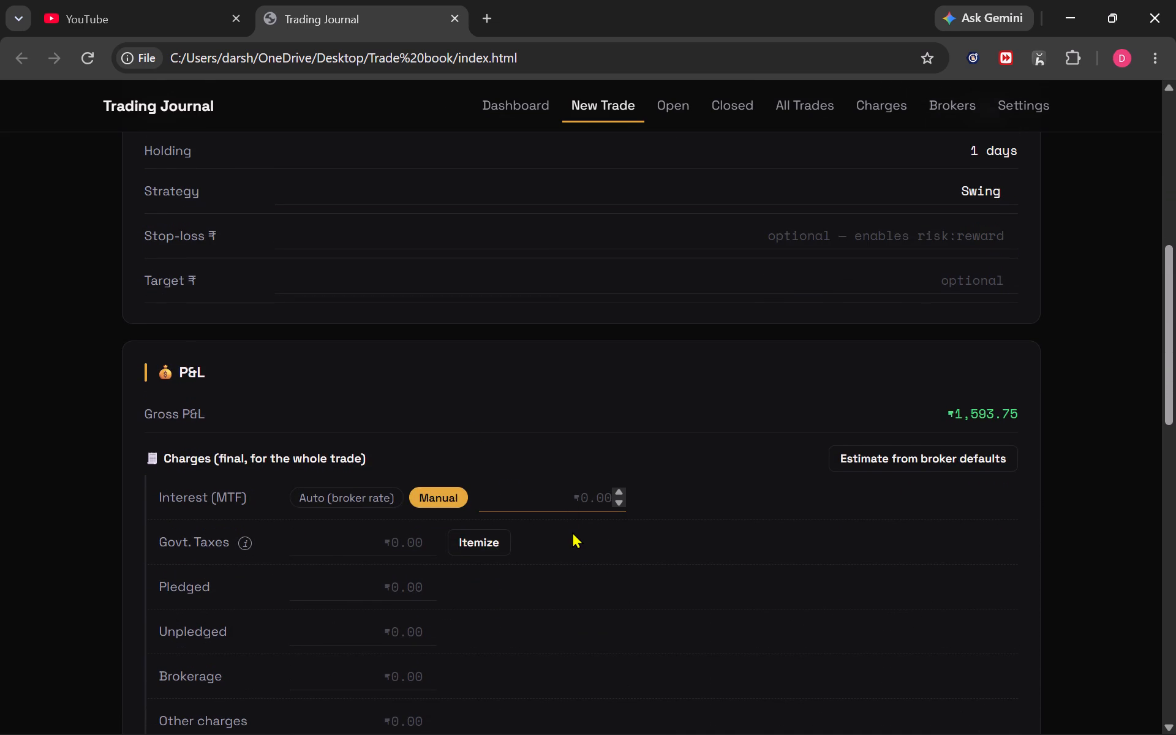
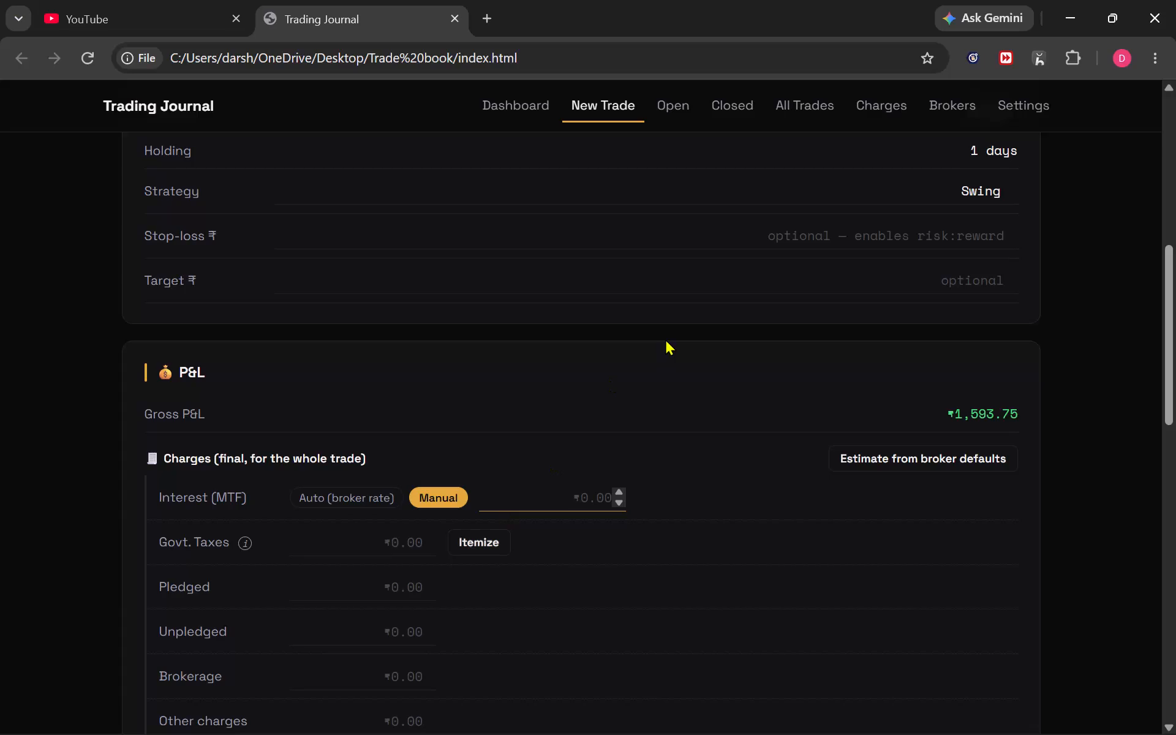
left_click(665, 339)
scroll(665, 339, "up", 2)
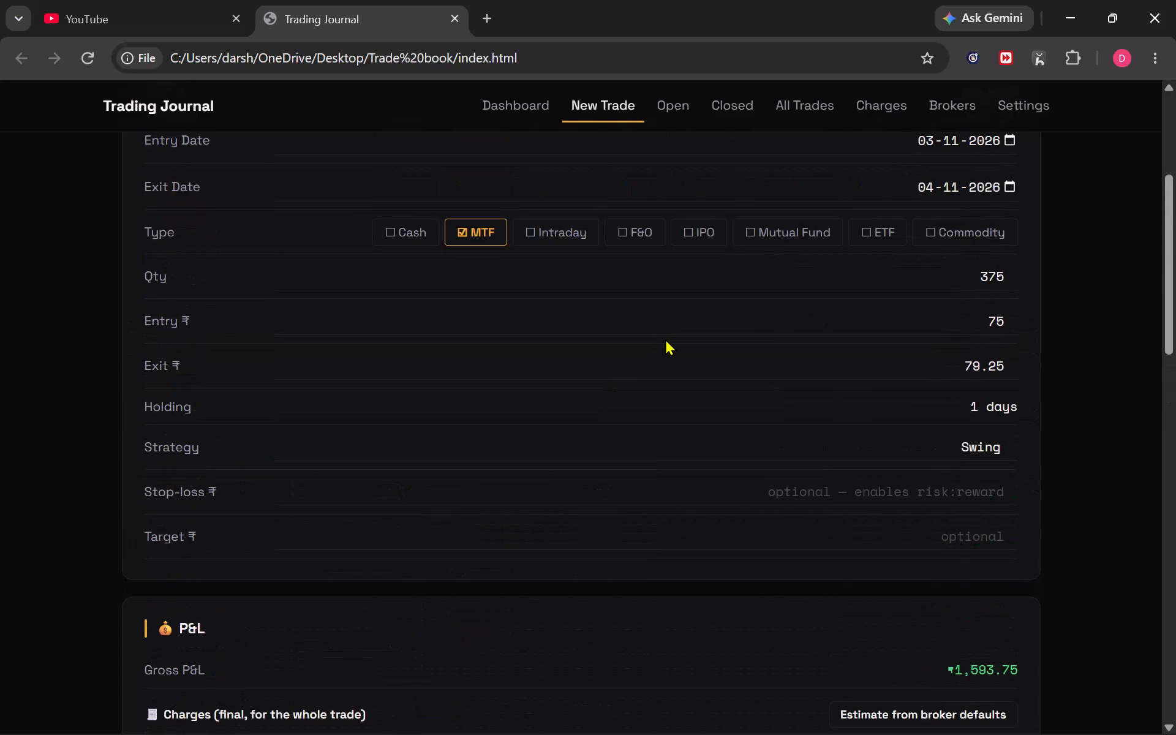
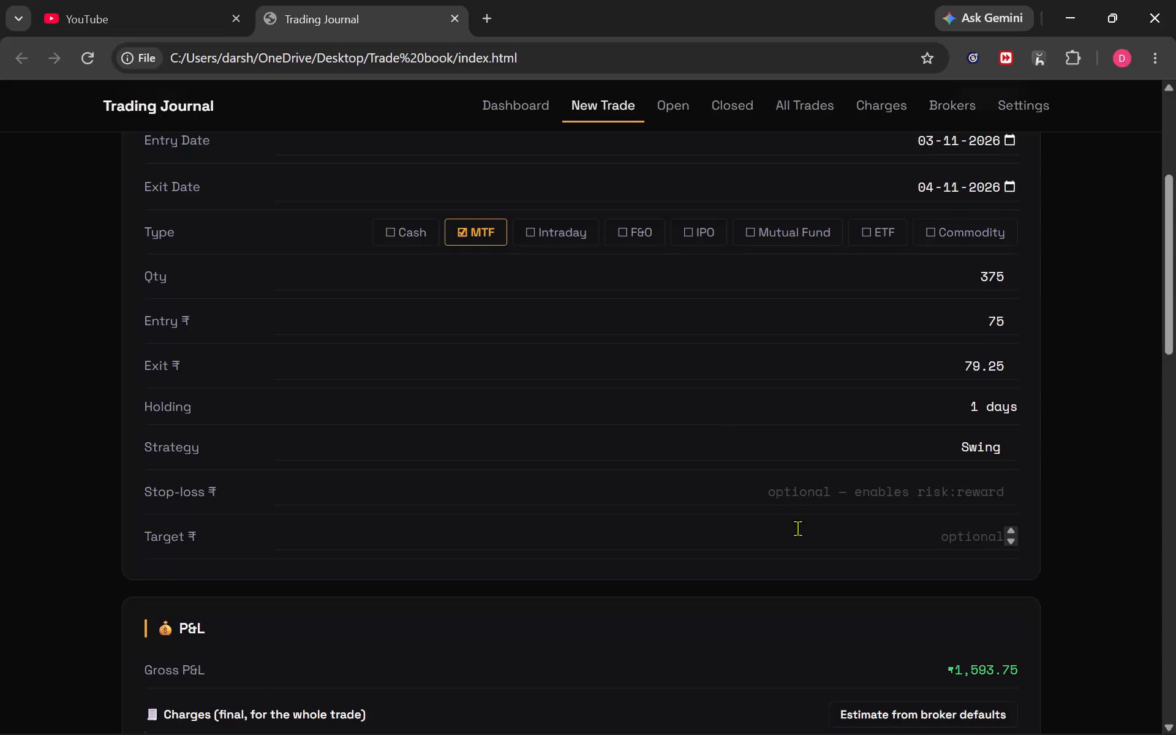
Go to the P&L charges section of the new trade entry and examine its charge fields.
scroll(797, 528, "down", 2)
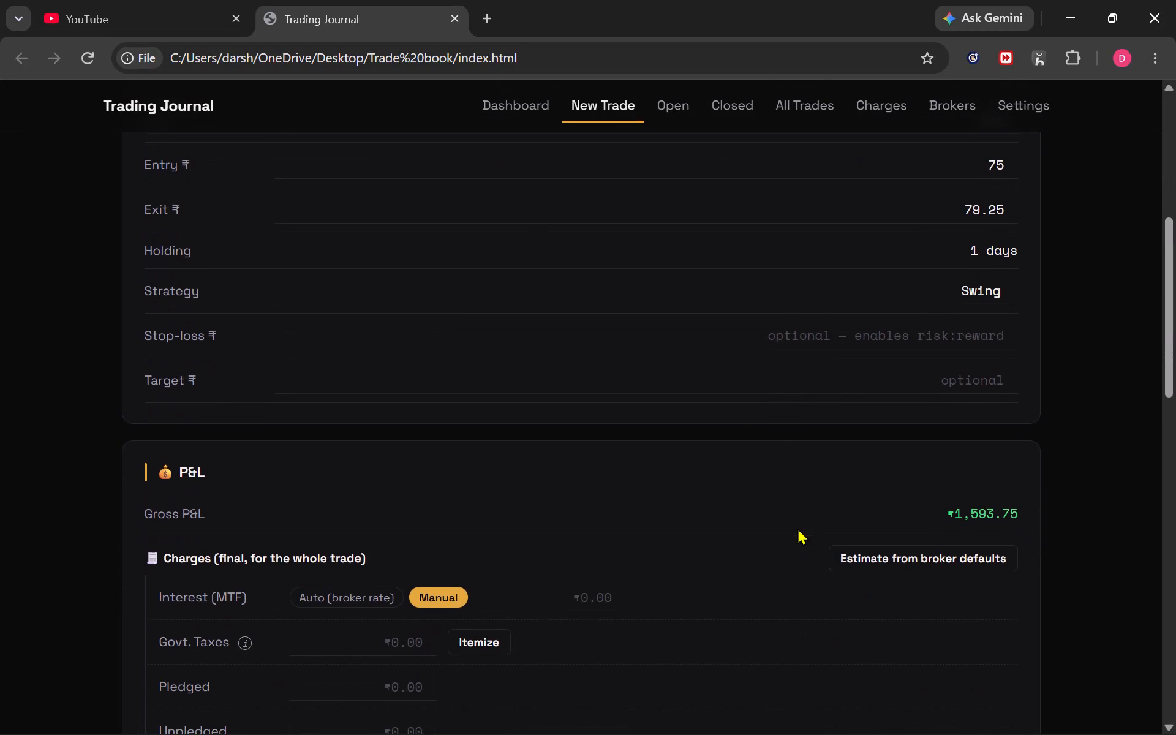
scroll(797, 528, "down", 2)
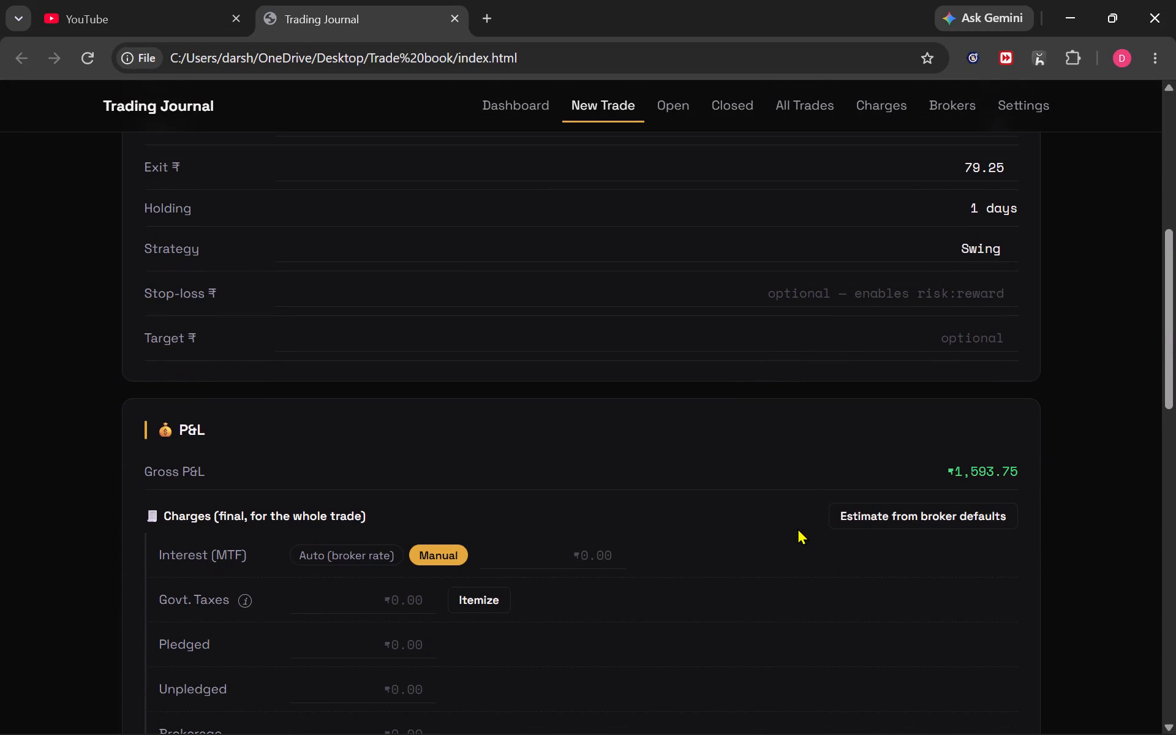
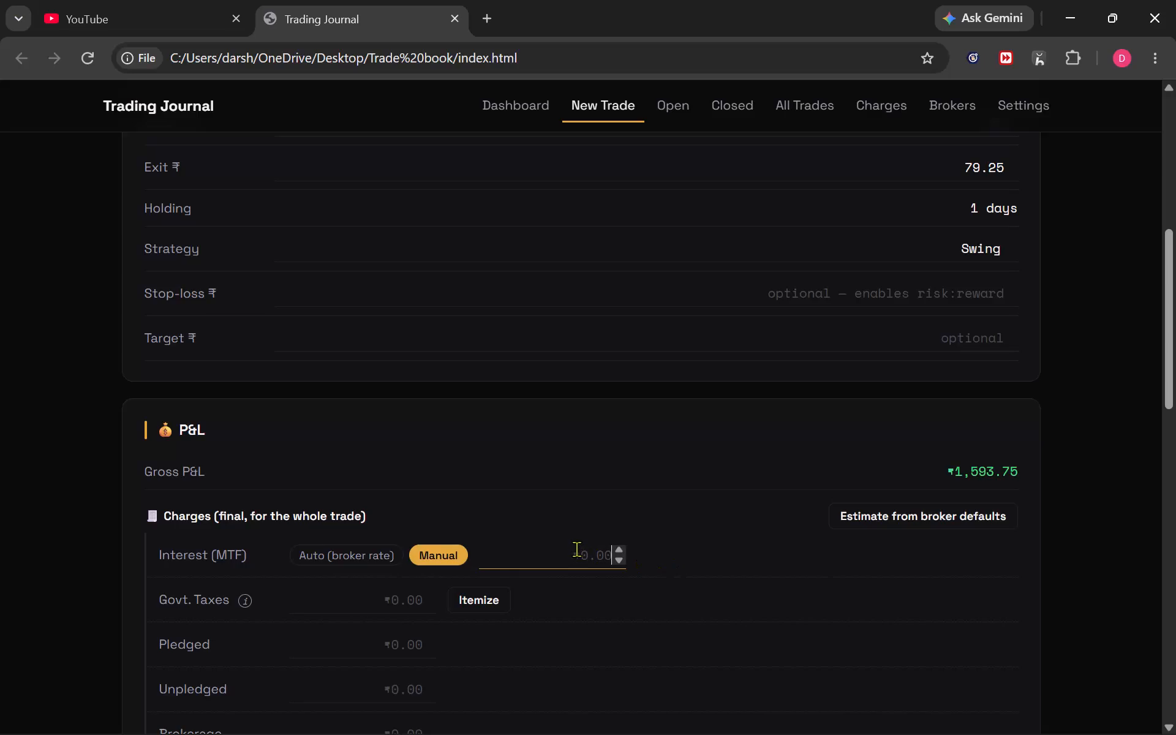
Set the trade's MTF interest charge to manual entry with an amount of 6.68.
left_click(344, 546)
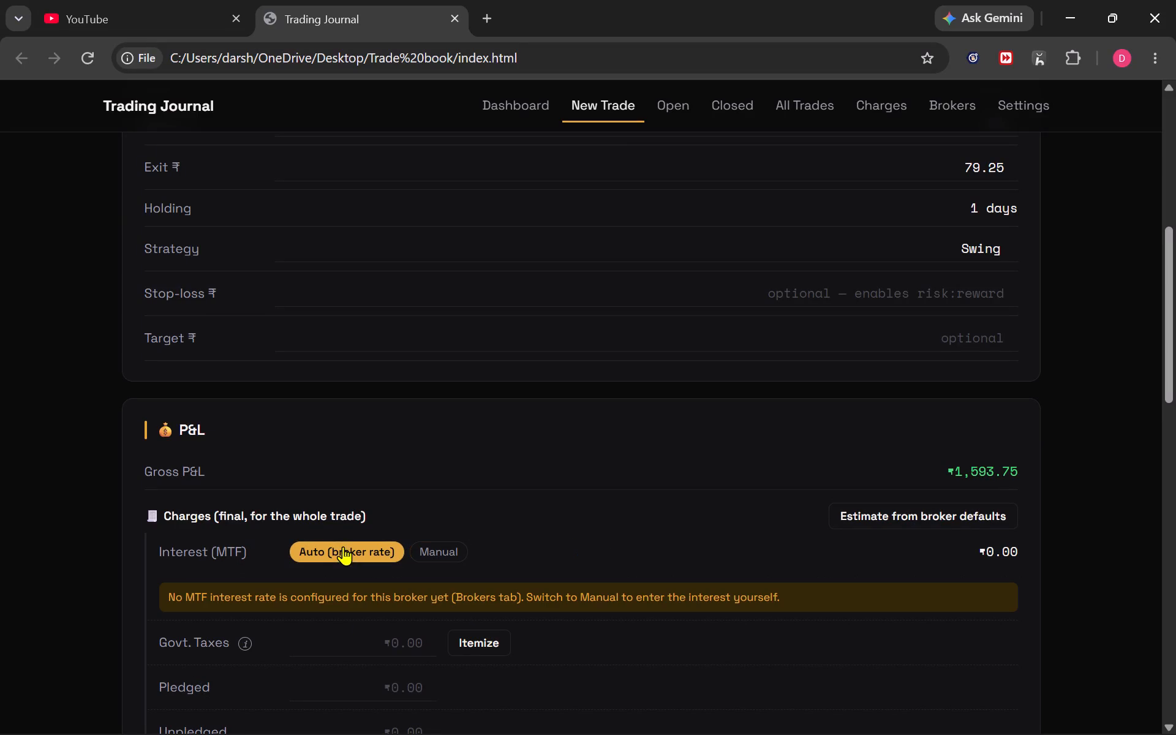
left_click(388, 548)
left_click(444, 545)
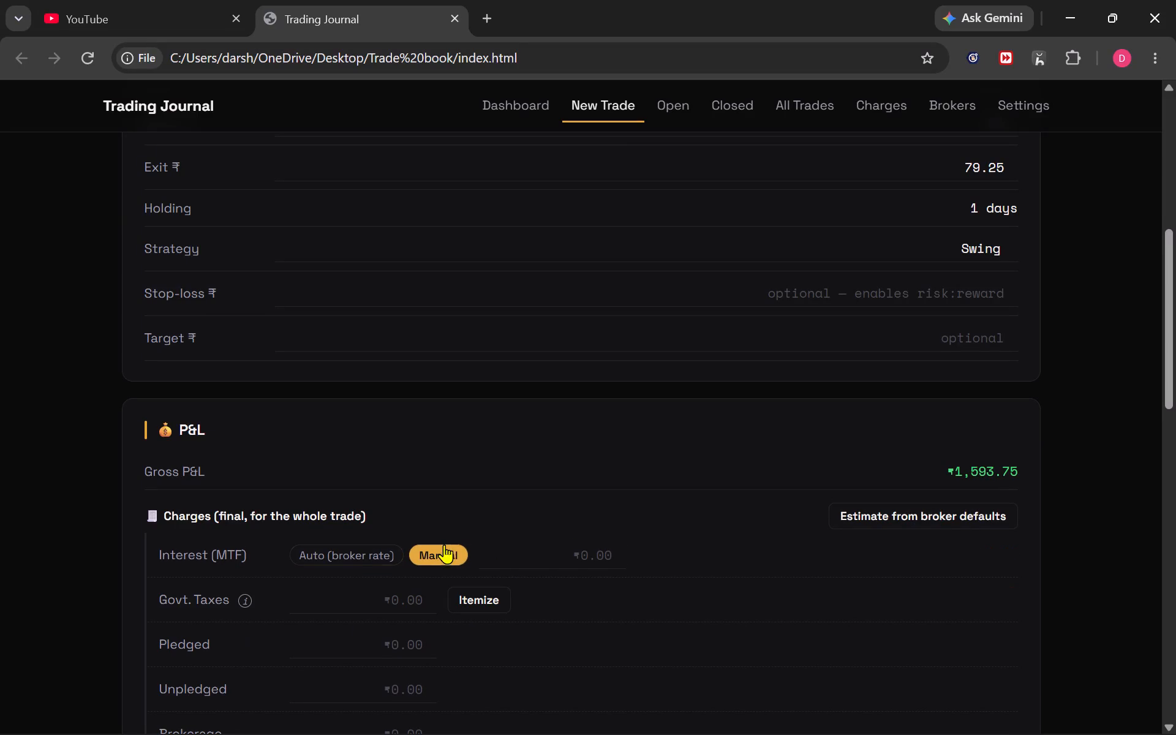
left_click(526, 562)
type("6.68")
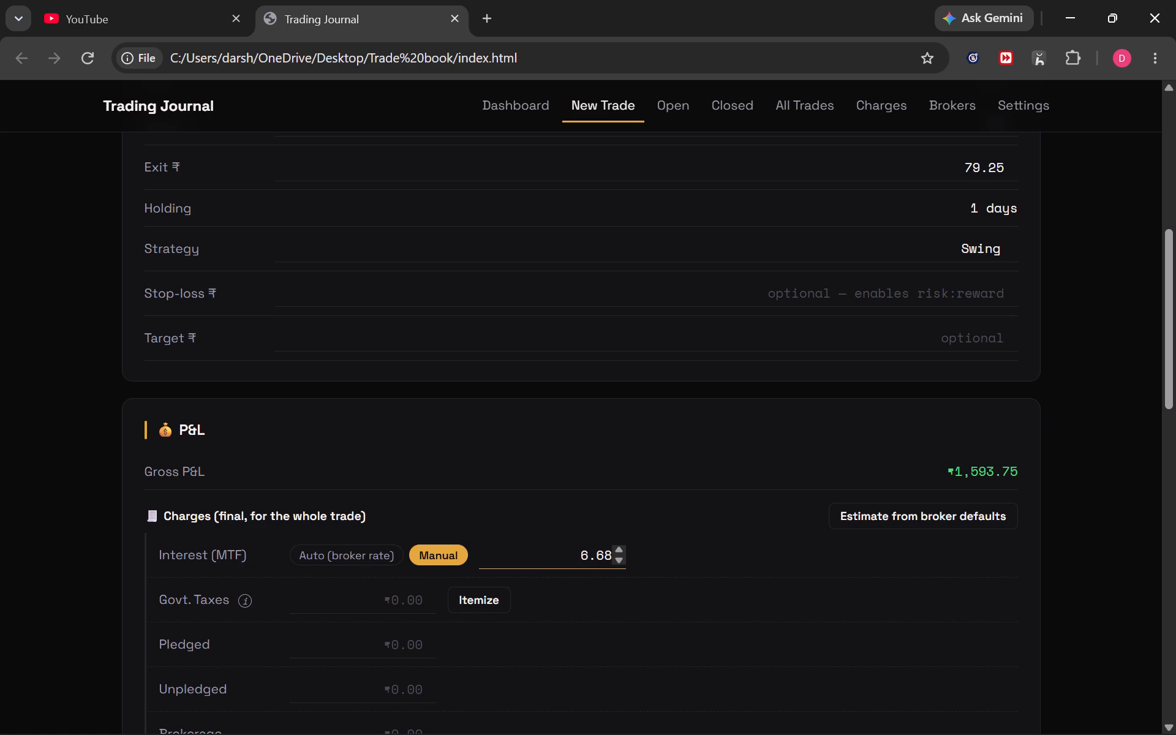
Expand the itemized breakdown of Govt. Taxes, examine its statutory charge fields, and hide the breakdown again.
left_click(396, 608)
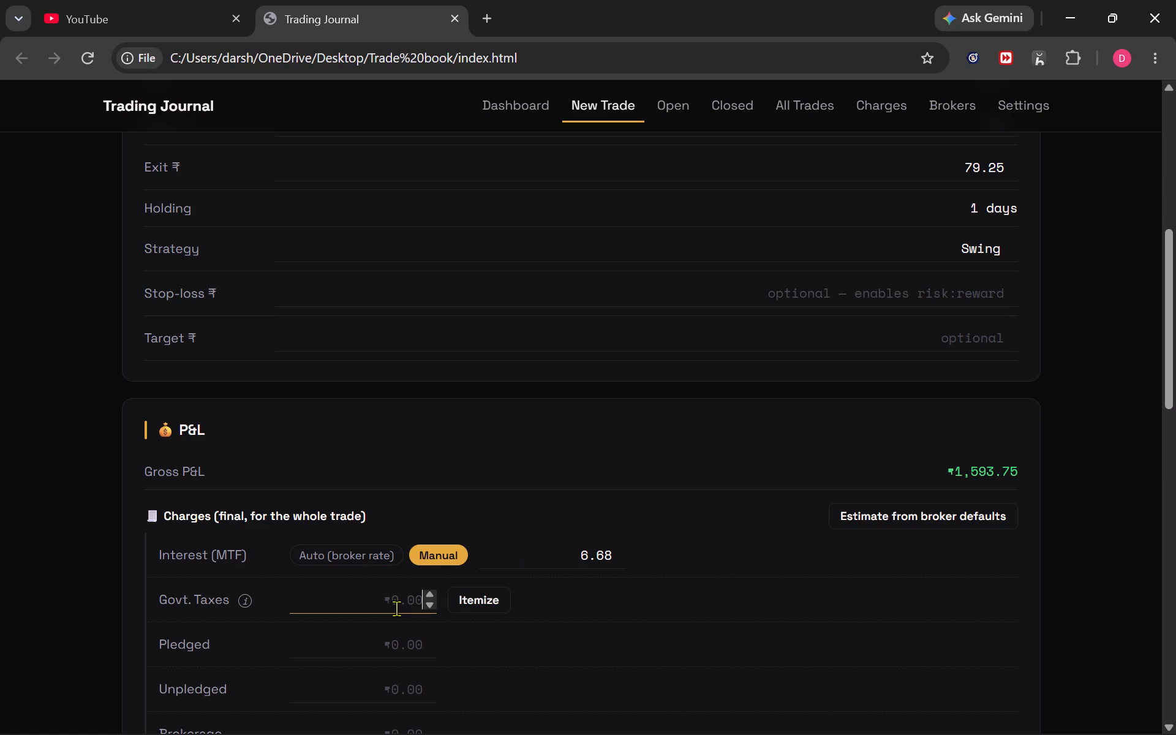
scroll(396, 608, "down", 3)
left_click(483, 593)
scroll(477, 593, "down", 1)
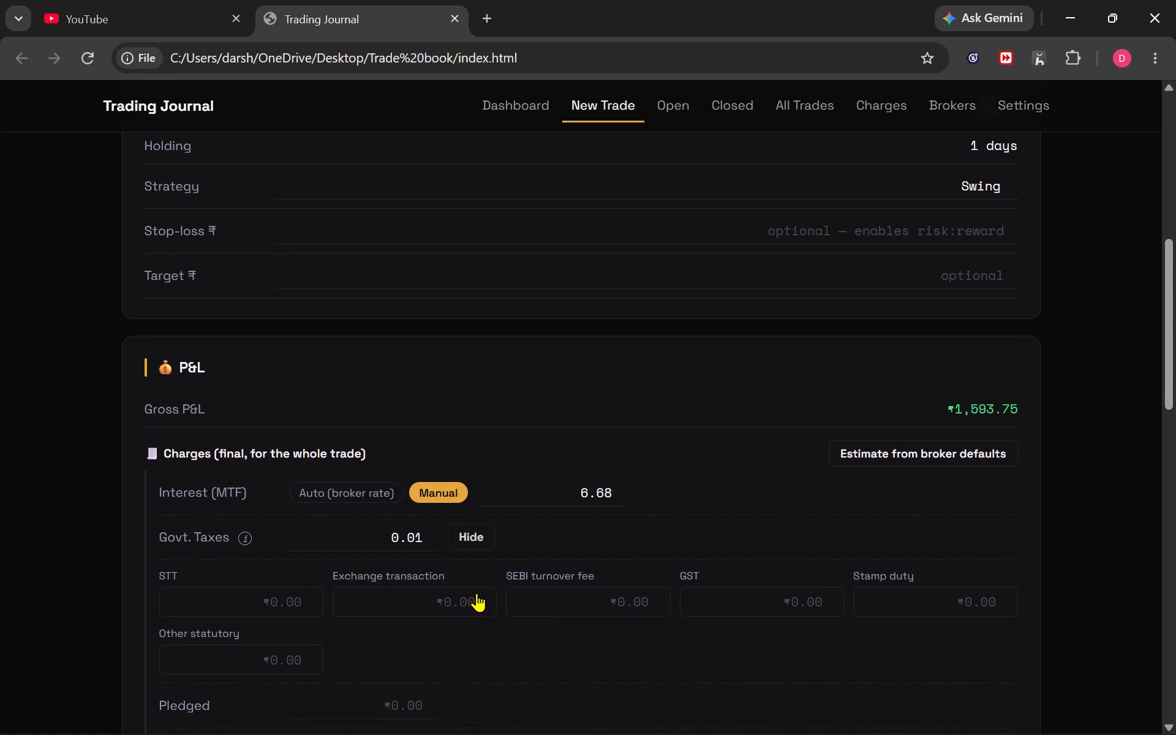
scroll(477, 593, "down", 2)
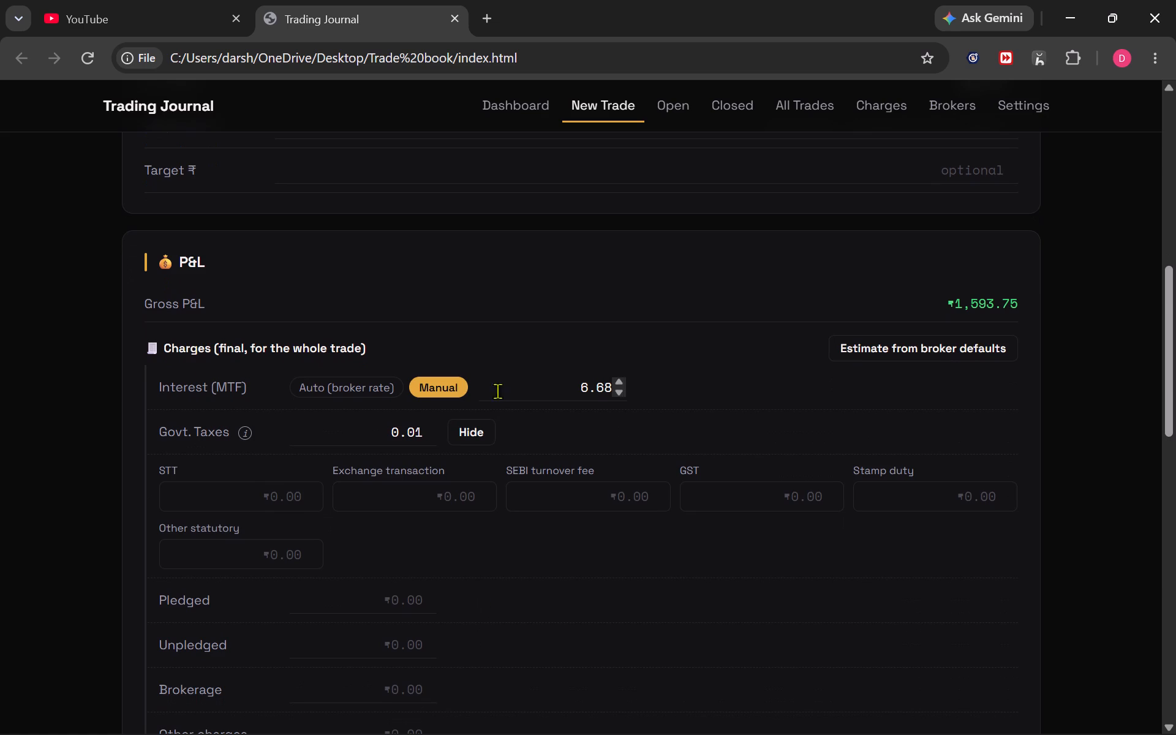
left_click(480, 434)
Clear the Govt. Taxes amount in the trade's charges.
left_click(432, 430)
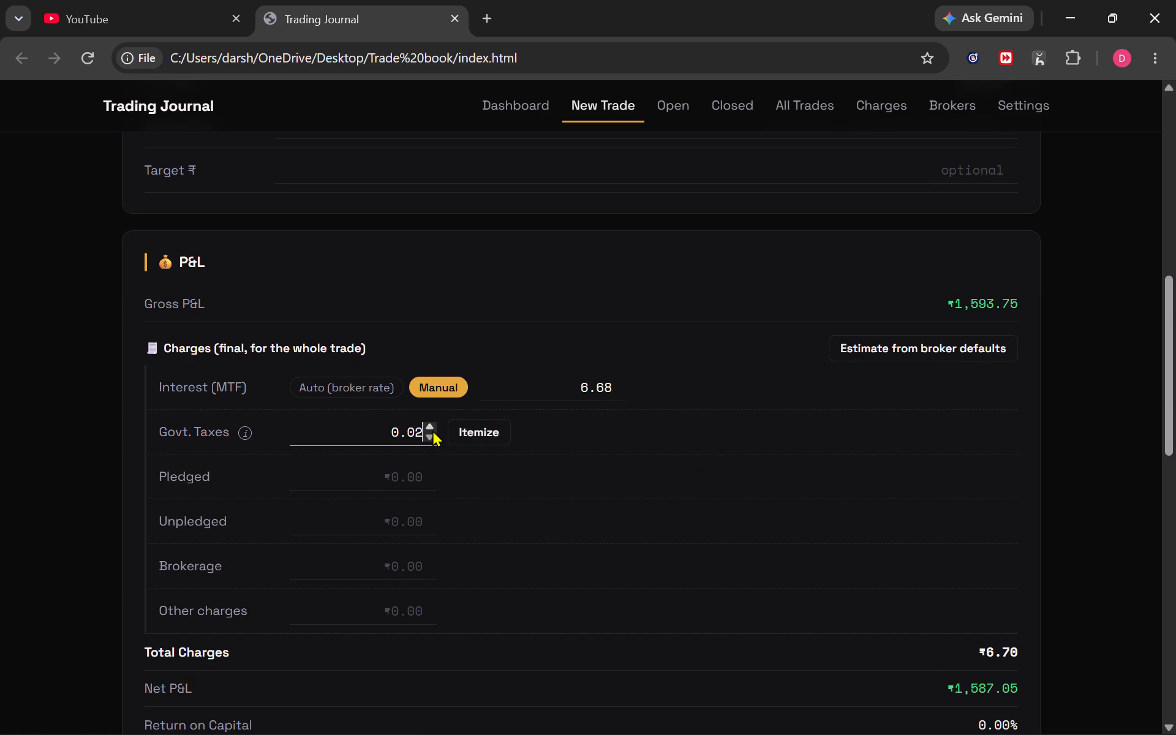
key("BackSpace")
key("BackSpace")
key("BackSpace")
key("BackSpace")
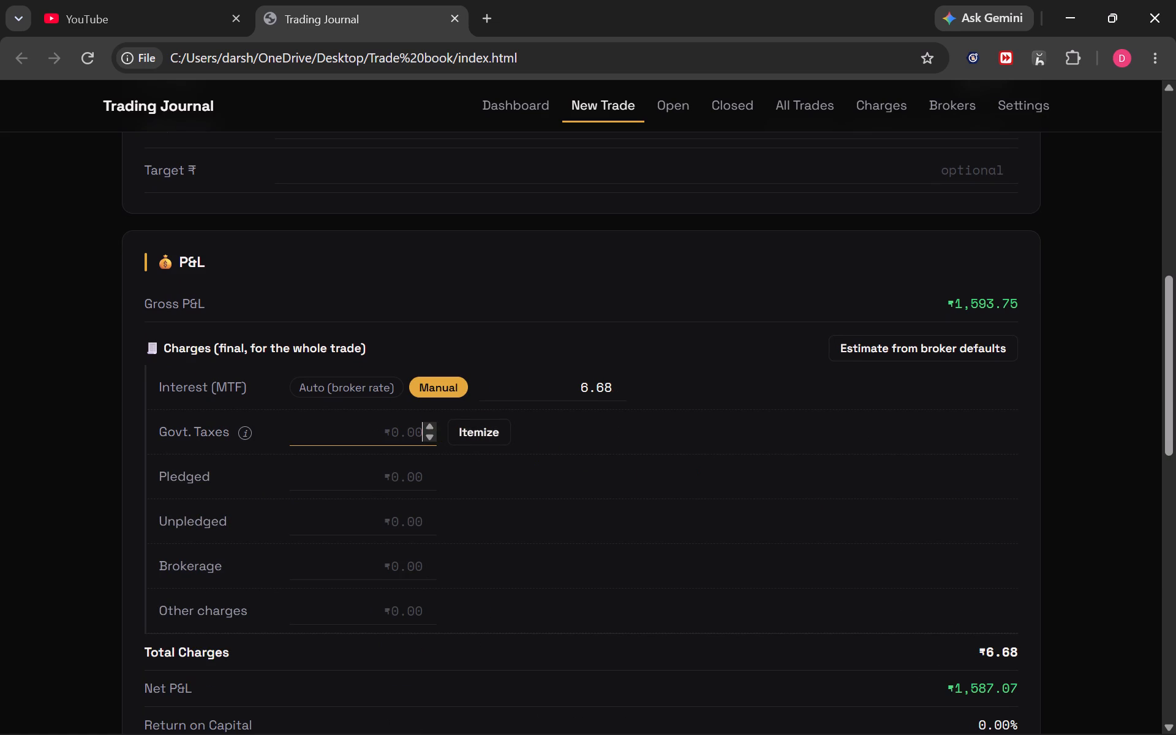
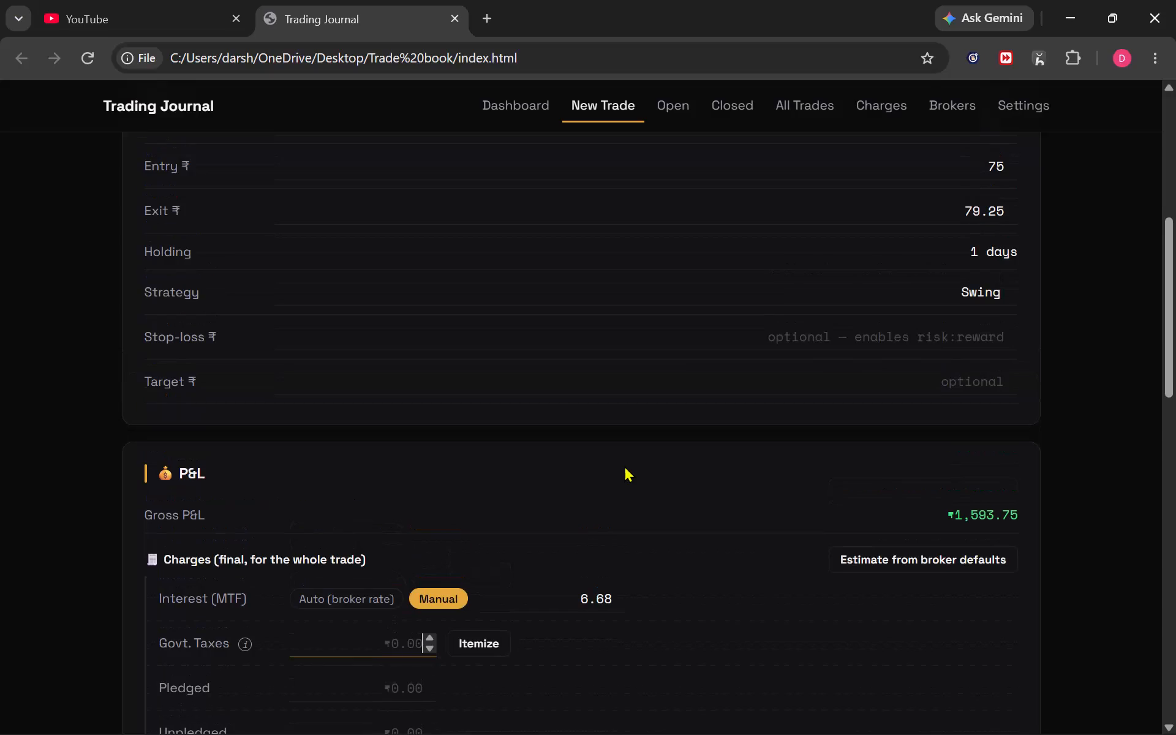
Set the JTL industries trade's exit price to 79.7.
left_click(512, 456)
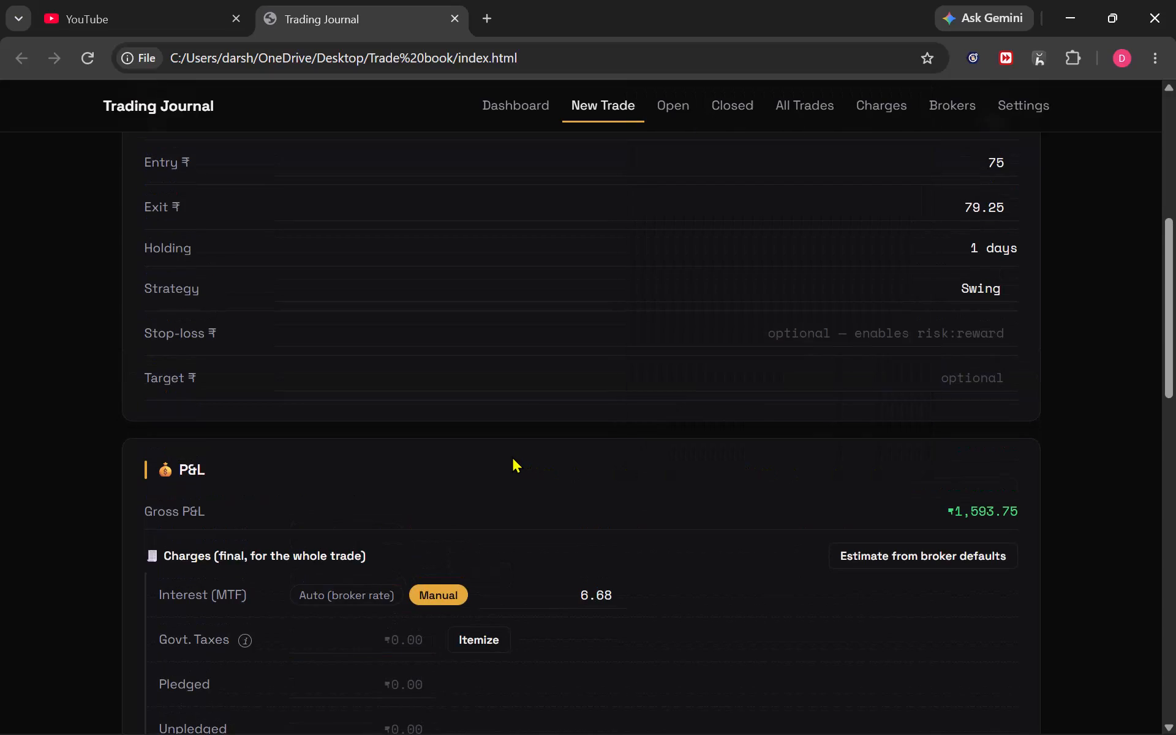
scroll(512, 456, "up", 1)
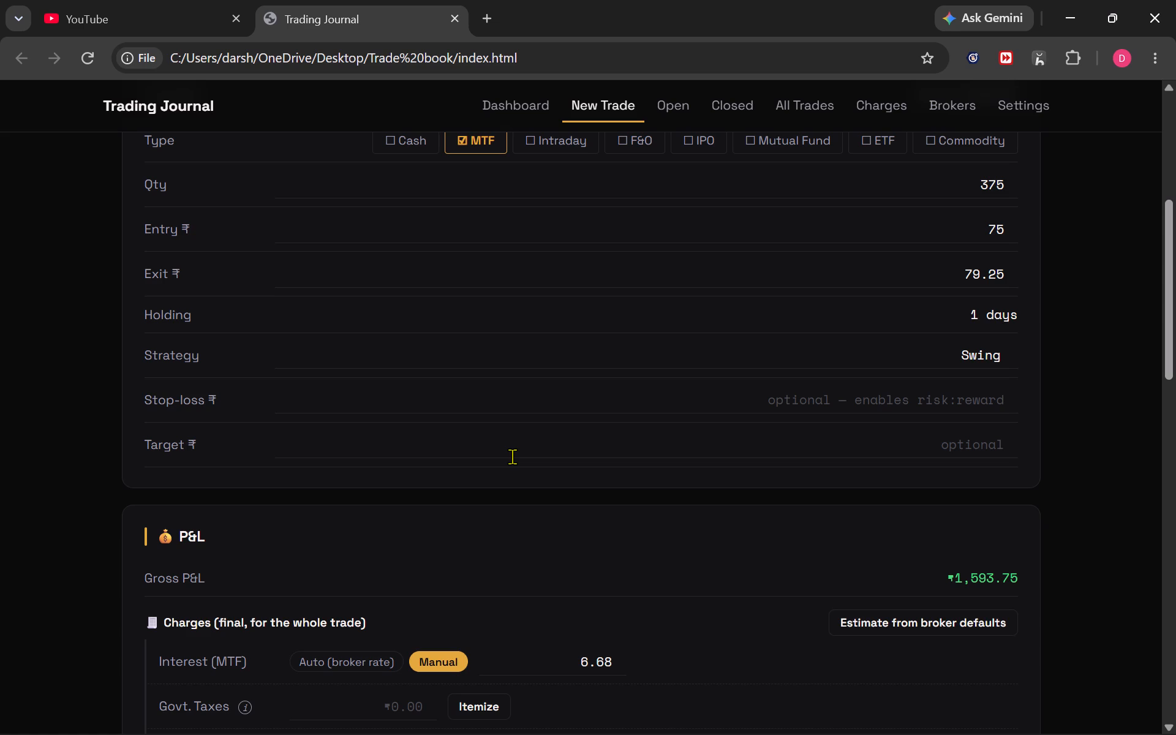
left_click(1001, 285)
key("BackSpace")
key("BackSpace")
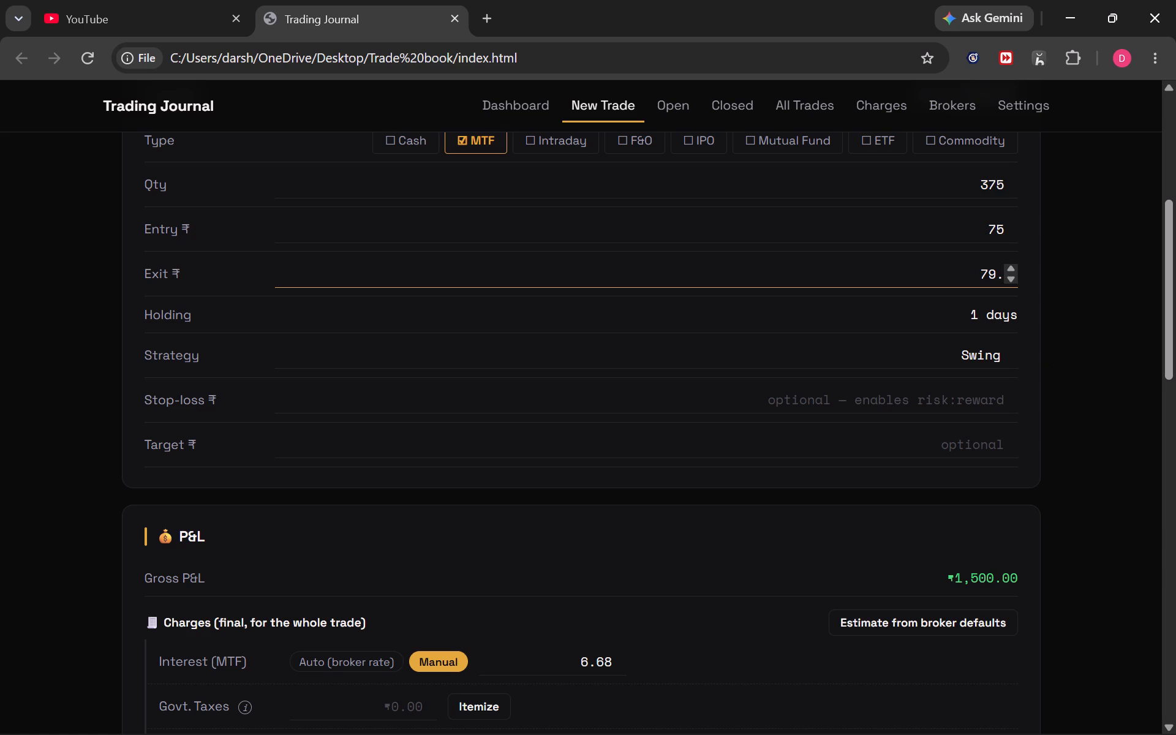
key("7")
left_click(1080, 473)
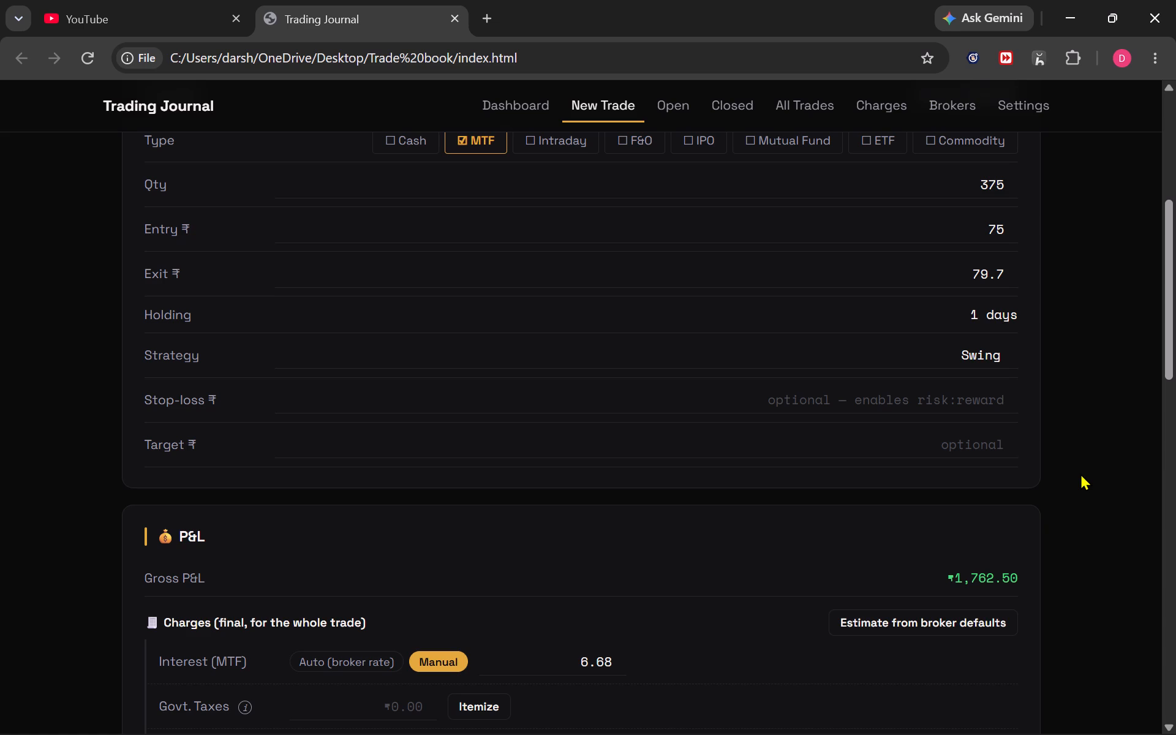
Review the trade card from its entry details through the P&L charges to the MTF Details section.
scroll(1080, 473, "up", 4)
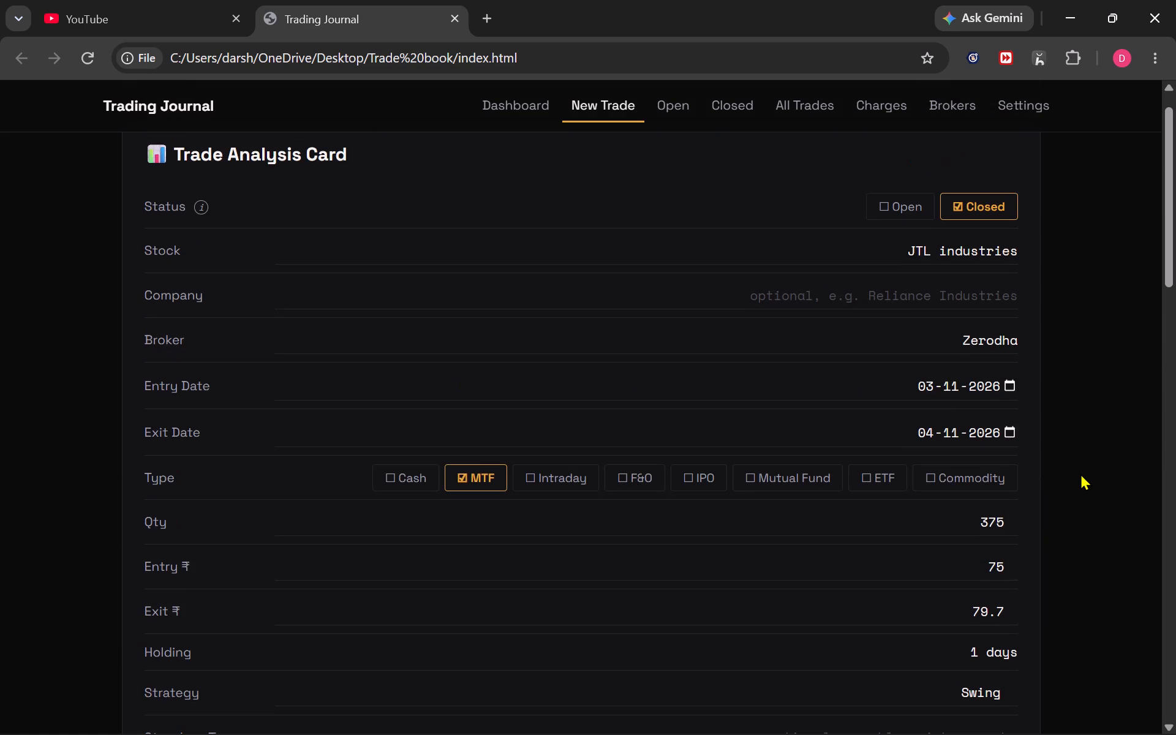
scroll(1080, 473, "down", 4)
scroll(1080, 473, "up", 1)
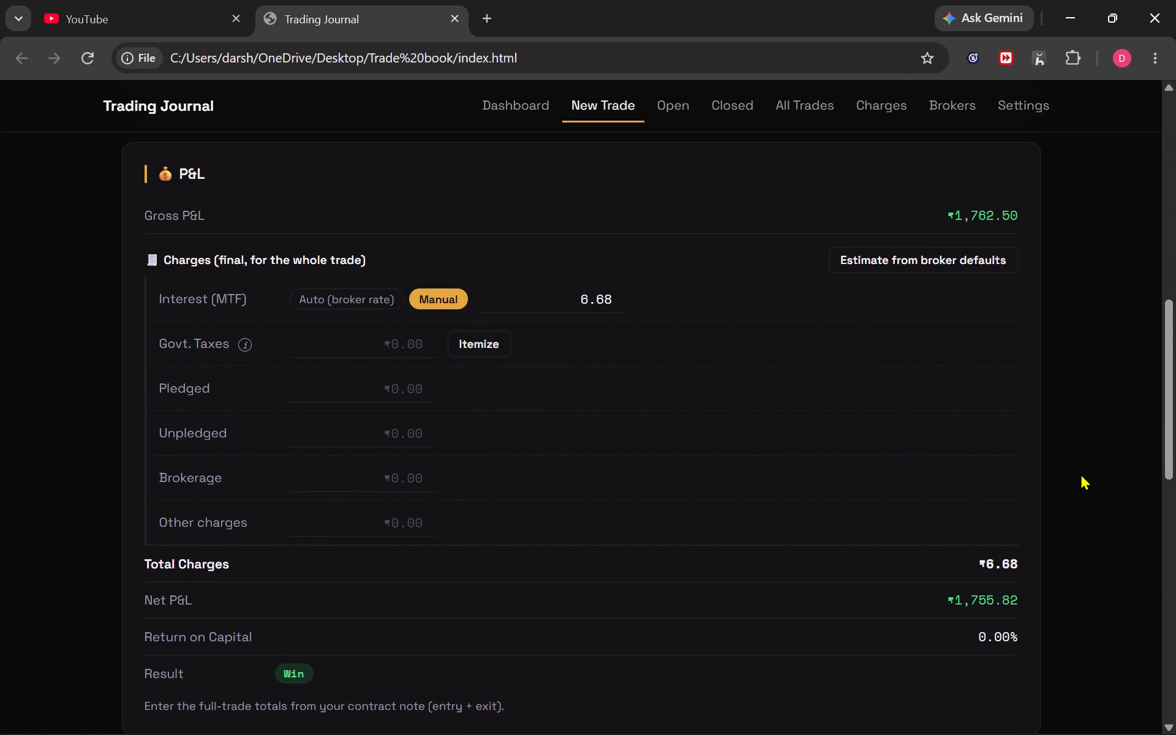
scroll(1080, 473, "up", 1)
scroll(1080, 473, "right", 1)
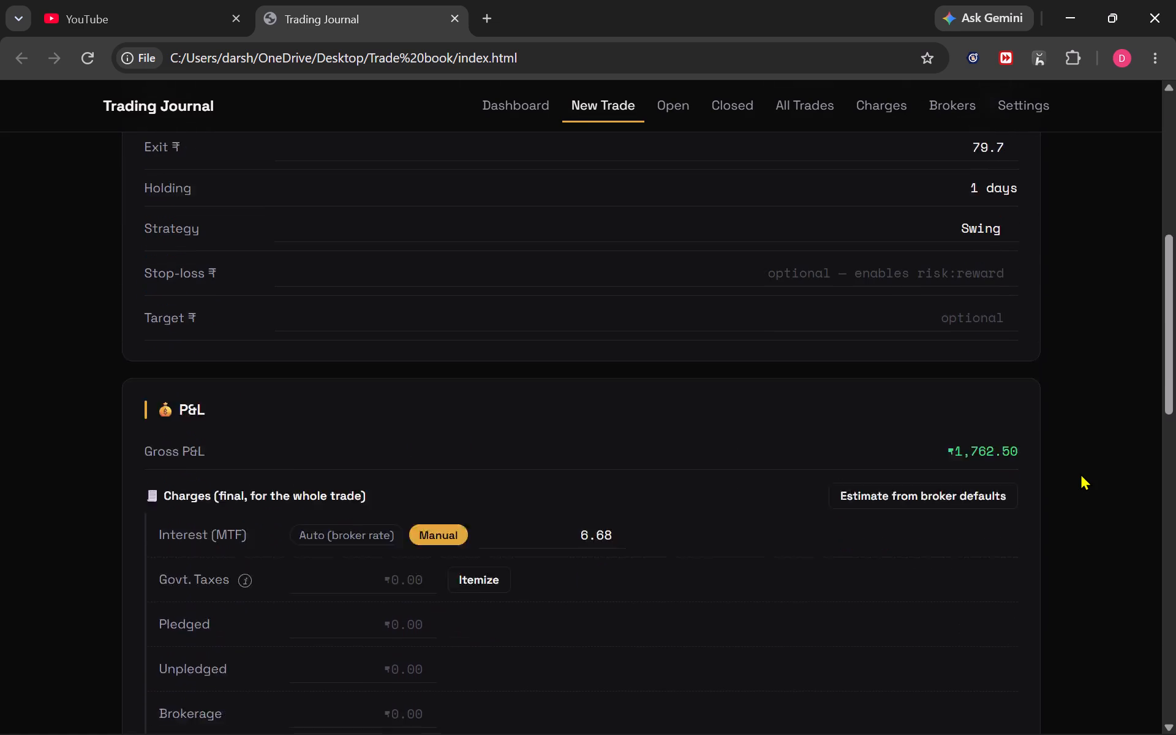
scroll(1080, 473, "right", 1)
scroll(1080, 473, "down", 3)
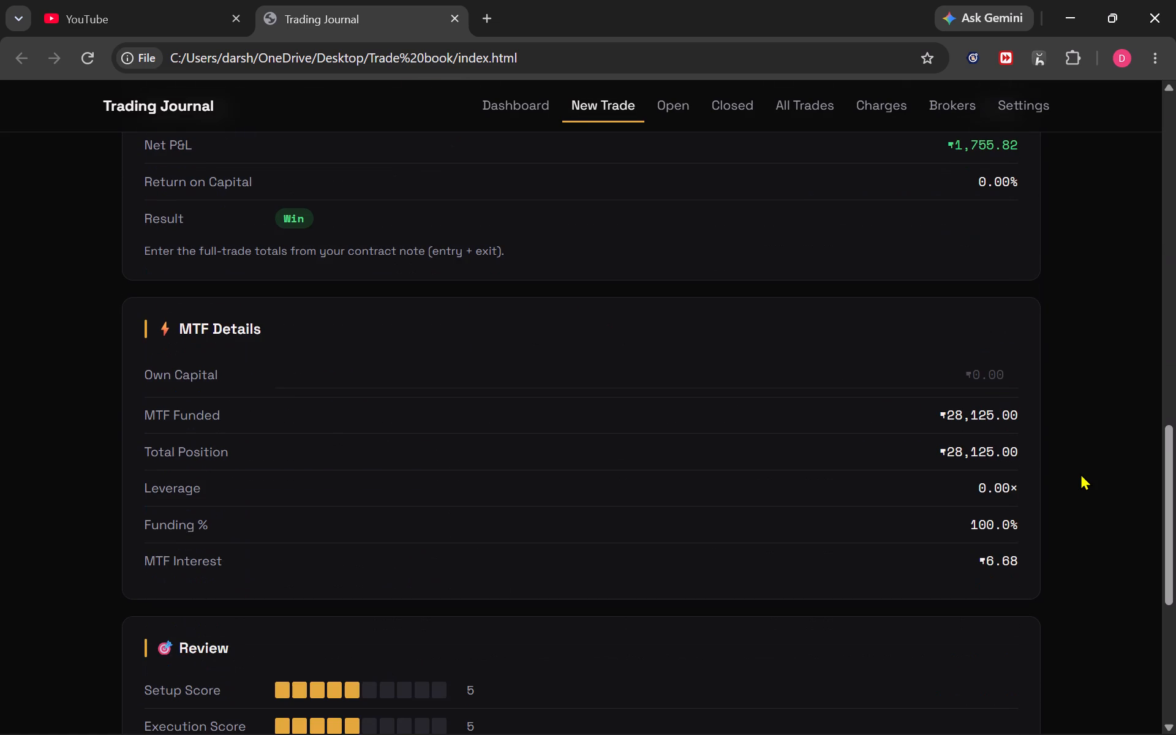
scroll(1080, 473, "down", 1)
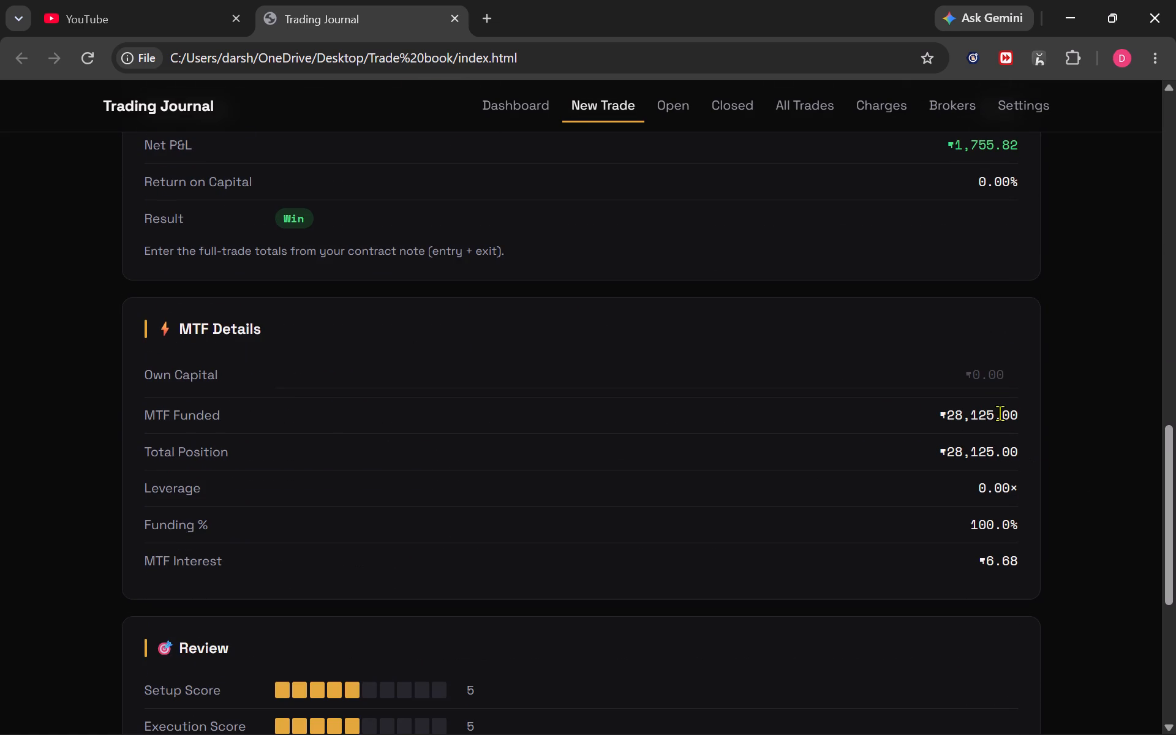
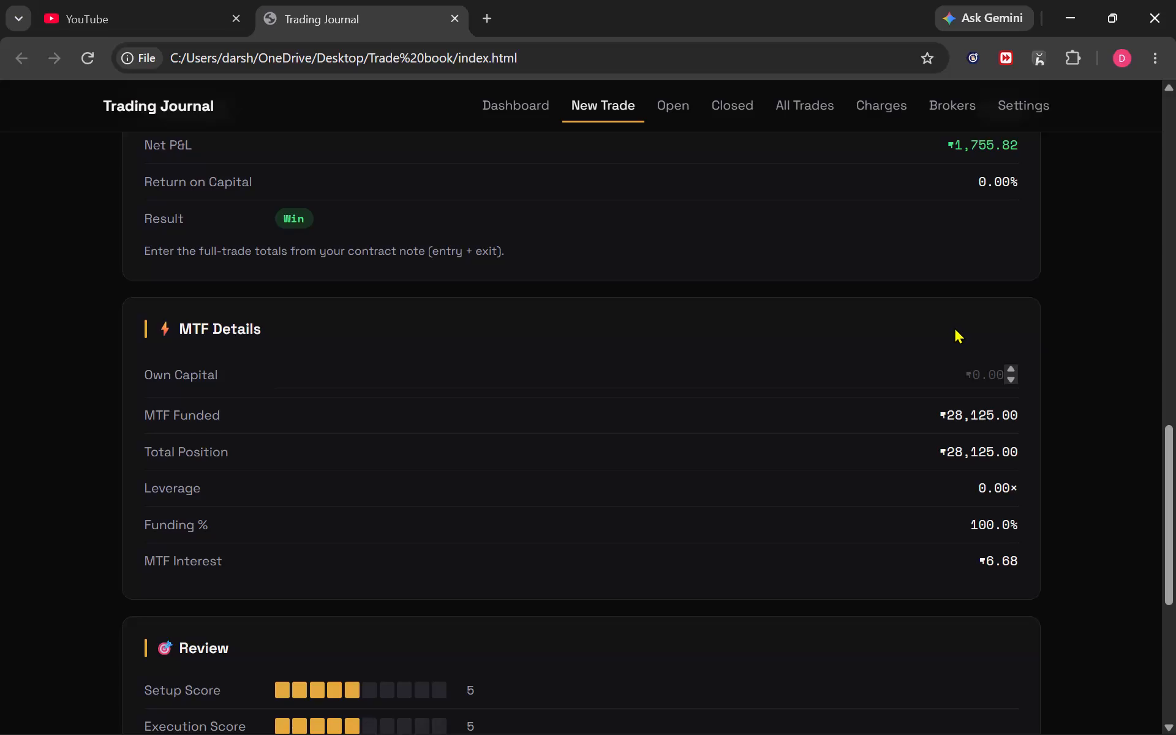
Set the Own Capital in the trade's MTF Details to 11424.37.
left_click_drag(1013, 415, 948, 414)
left_click_drag(948, 414, 923, 420)
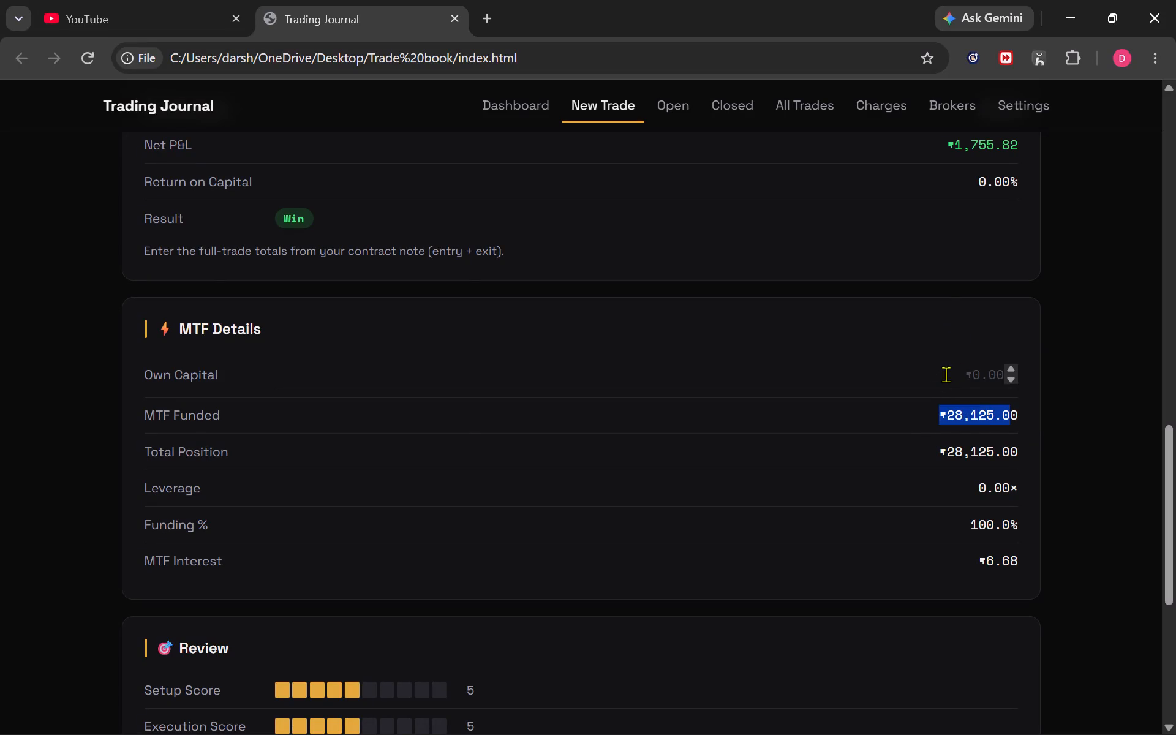
left_click(952, 372)
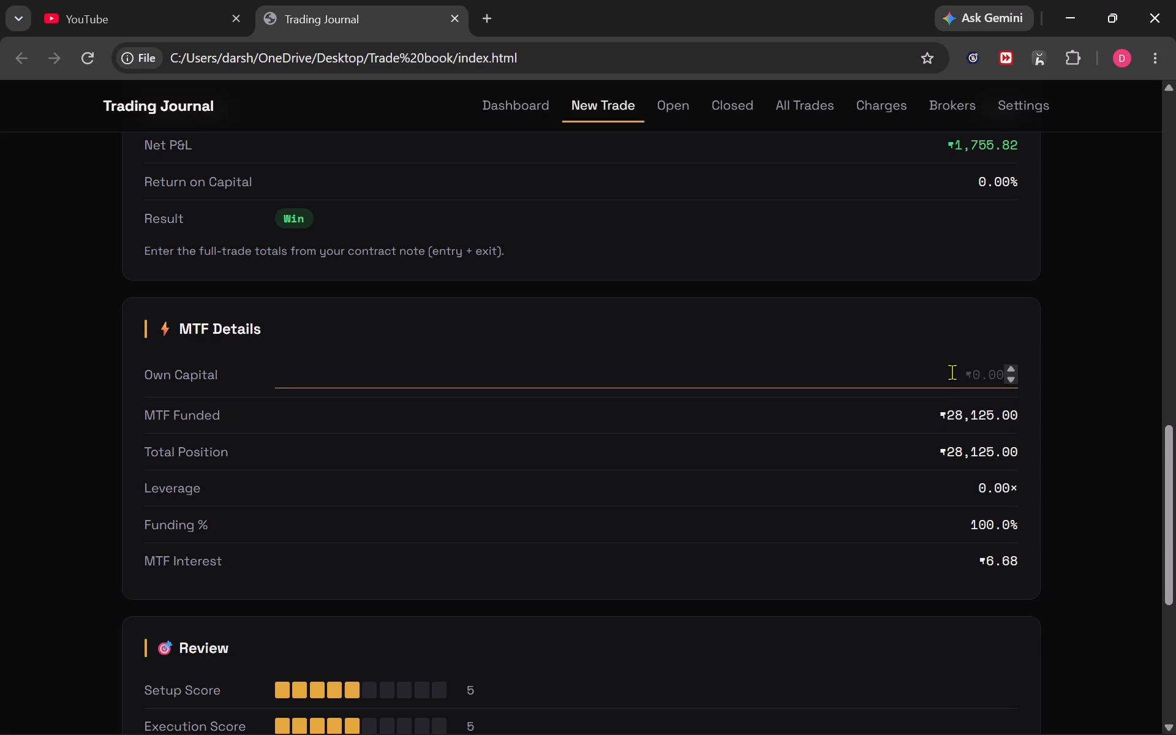
type("11")
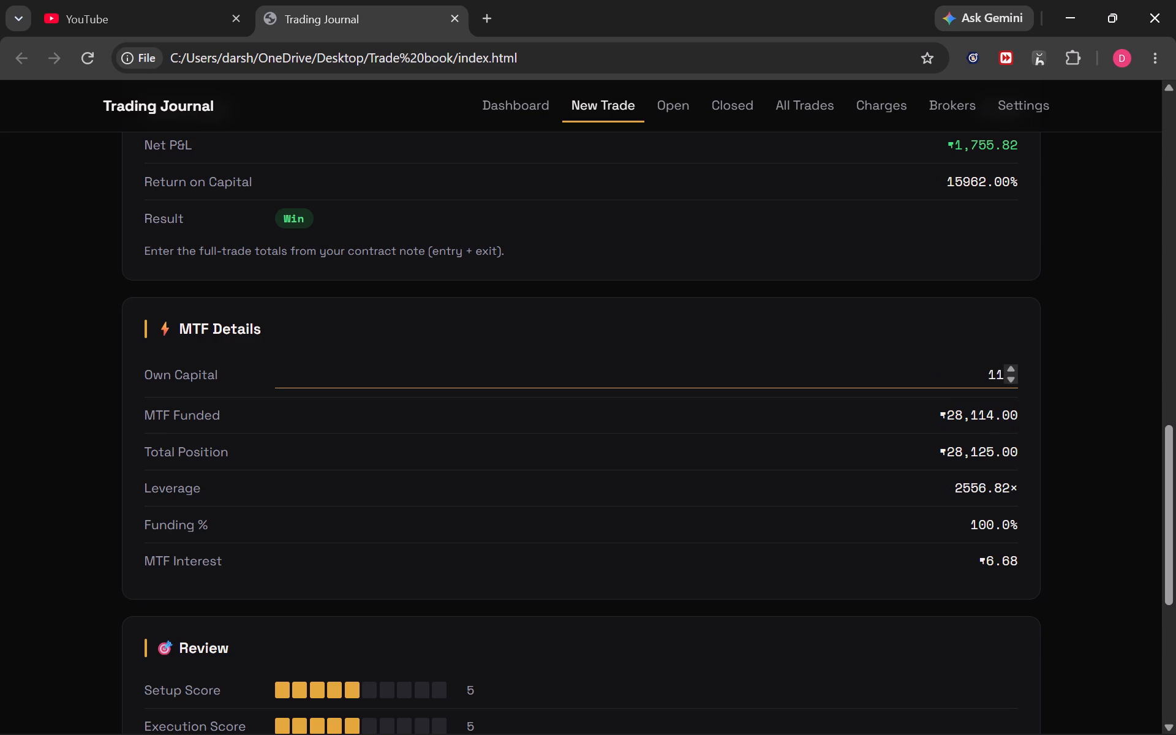
type("42")
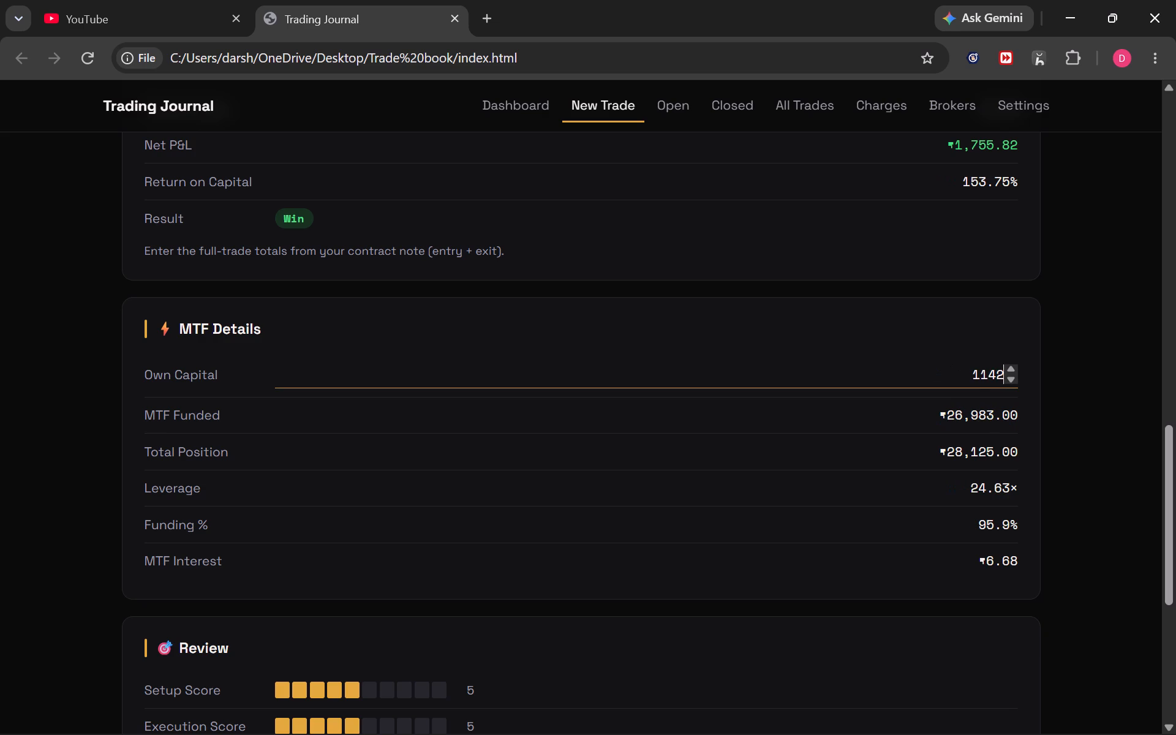
key("4")
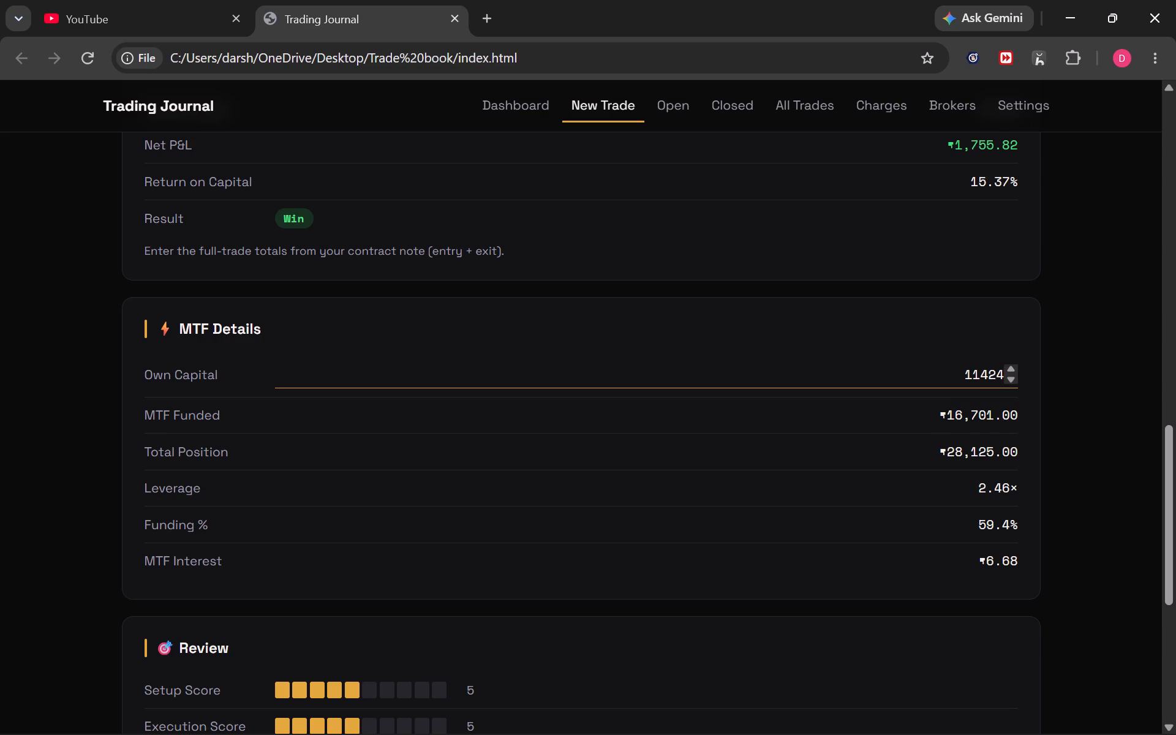
key("period")
type("37")
left_click(1064, 334)
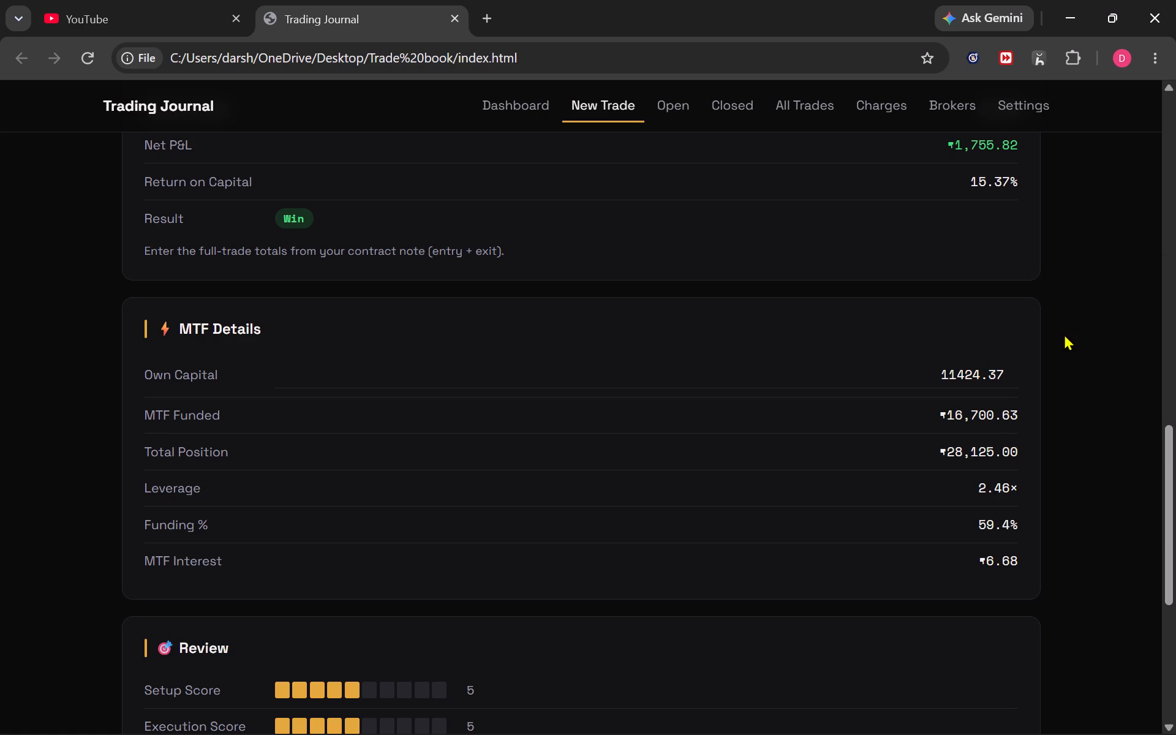
Enter 17.7 for both the Pledged and Unpledged charges in the trade's P&L section.
scroll(1055, 326, "up", 2)
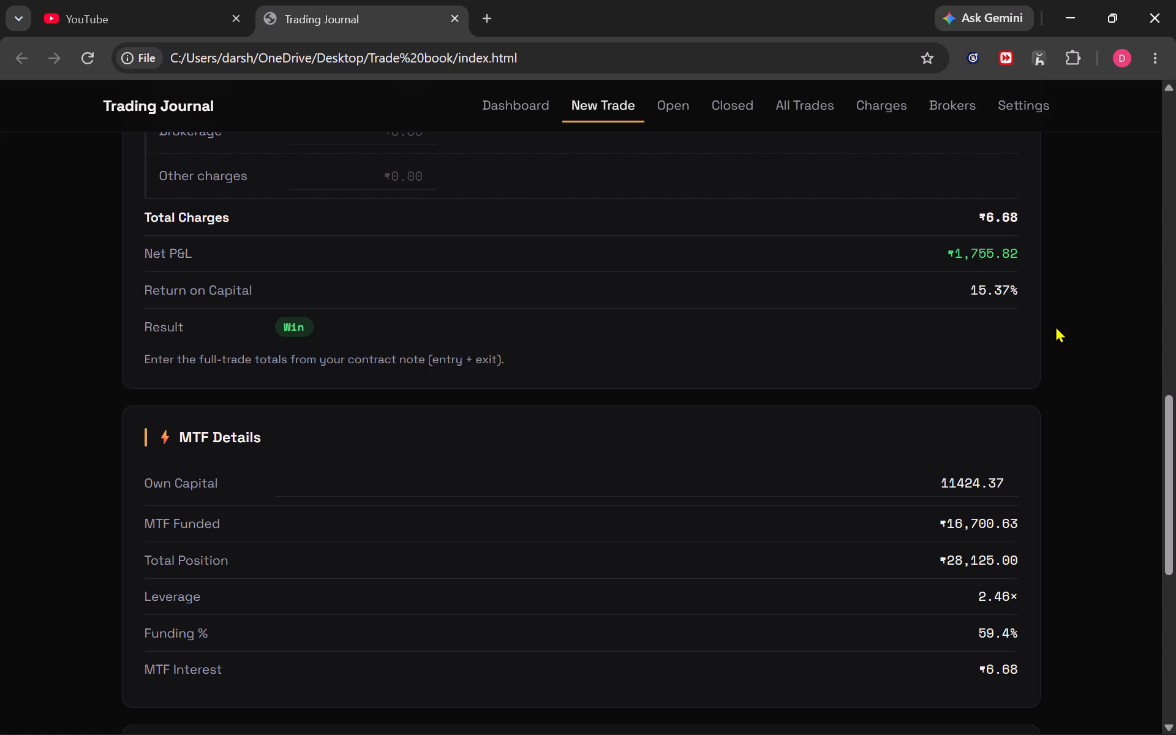
scroll(861, 409, "down", 2)
scroll(861, 409, "up", 1)
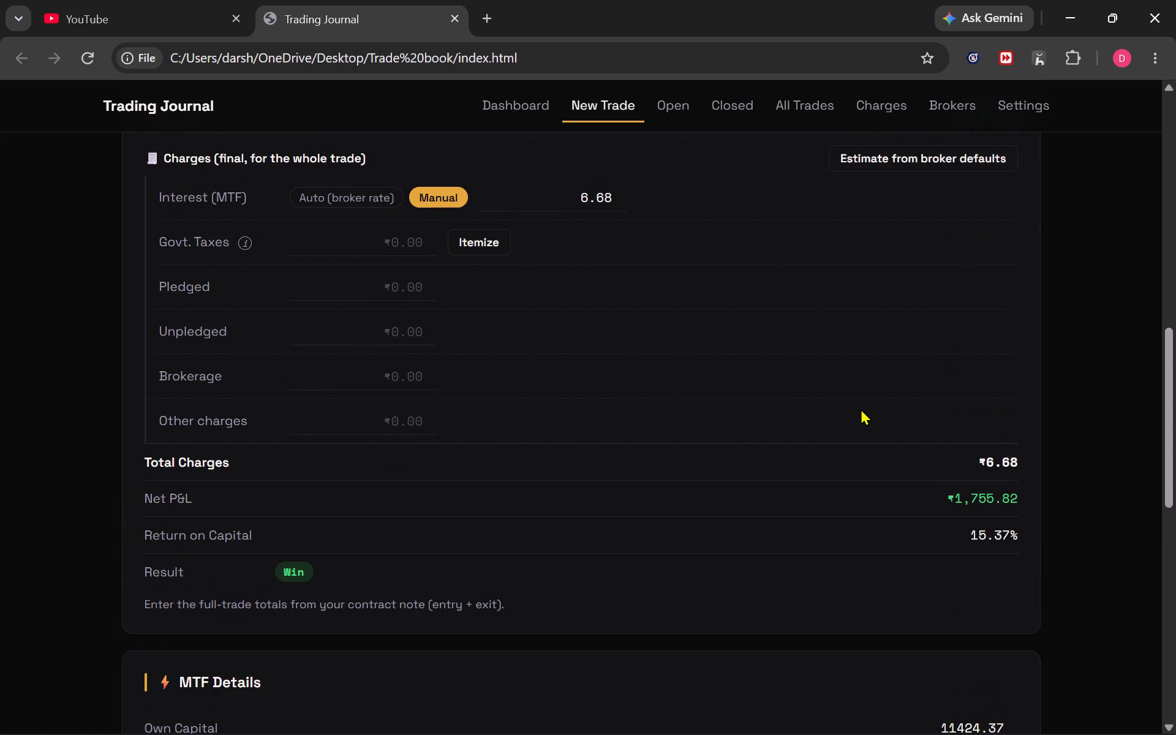
scroll(861, 409, "up", 1)
scroll(662, 317, "up", 1)
left_click(388, 317)
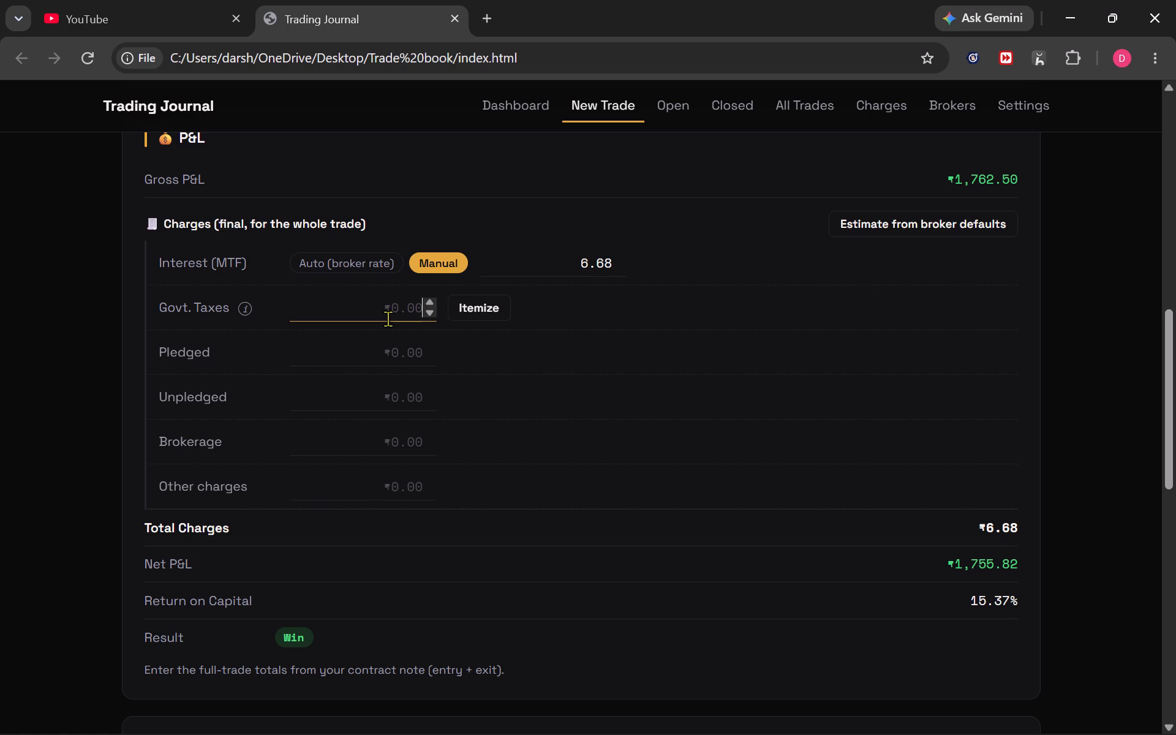
left_click(386, 357)
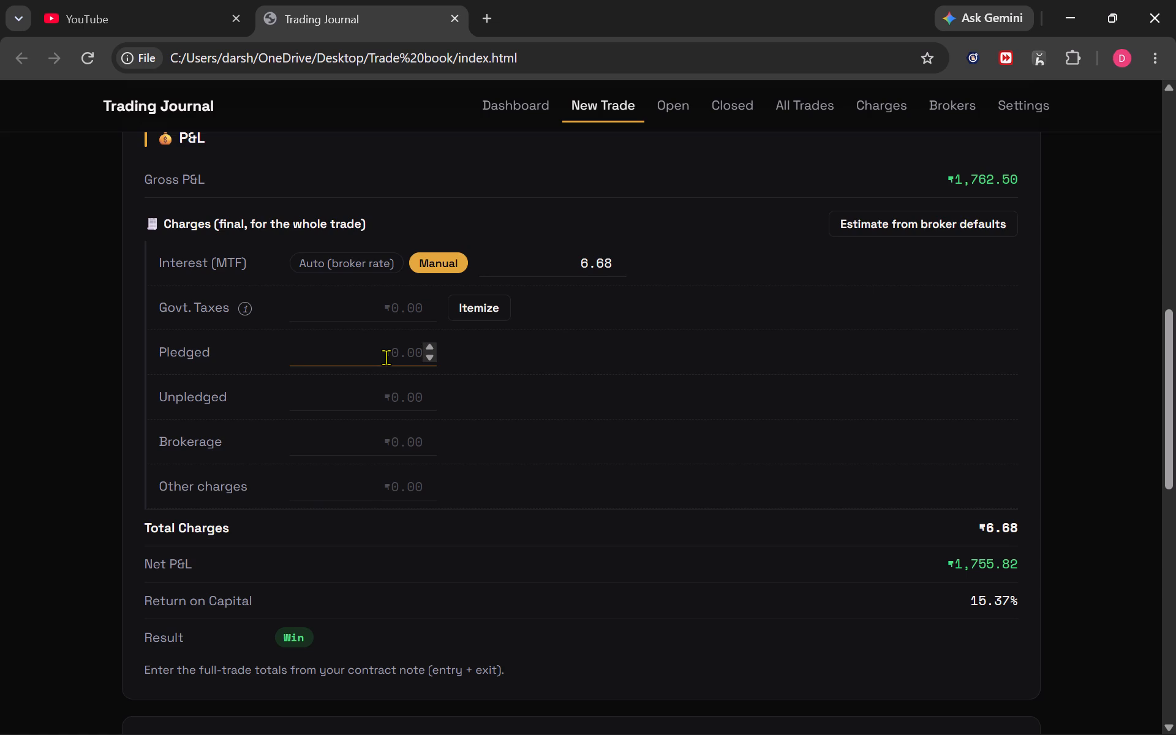
type("17.7")
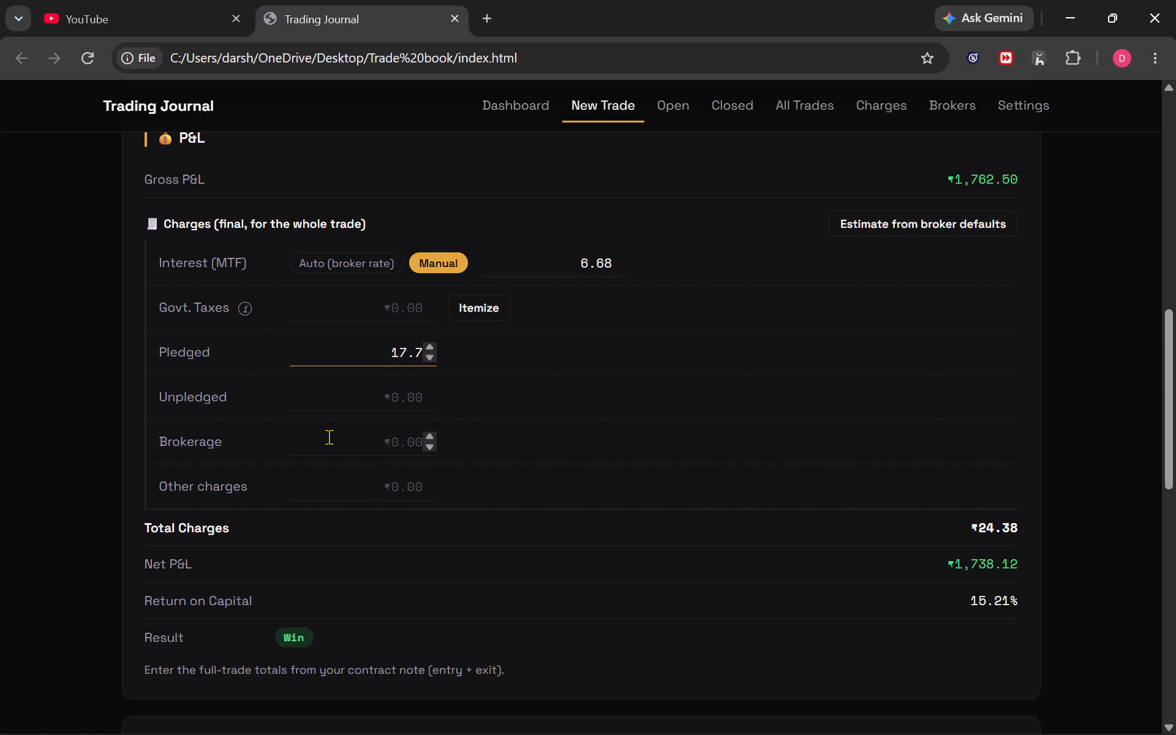
left_click(386, 406)
type("17")
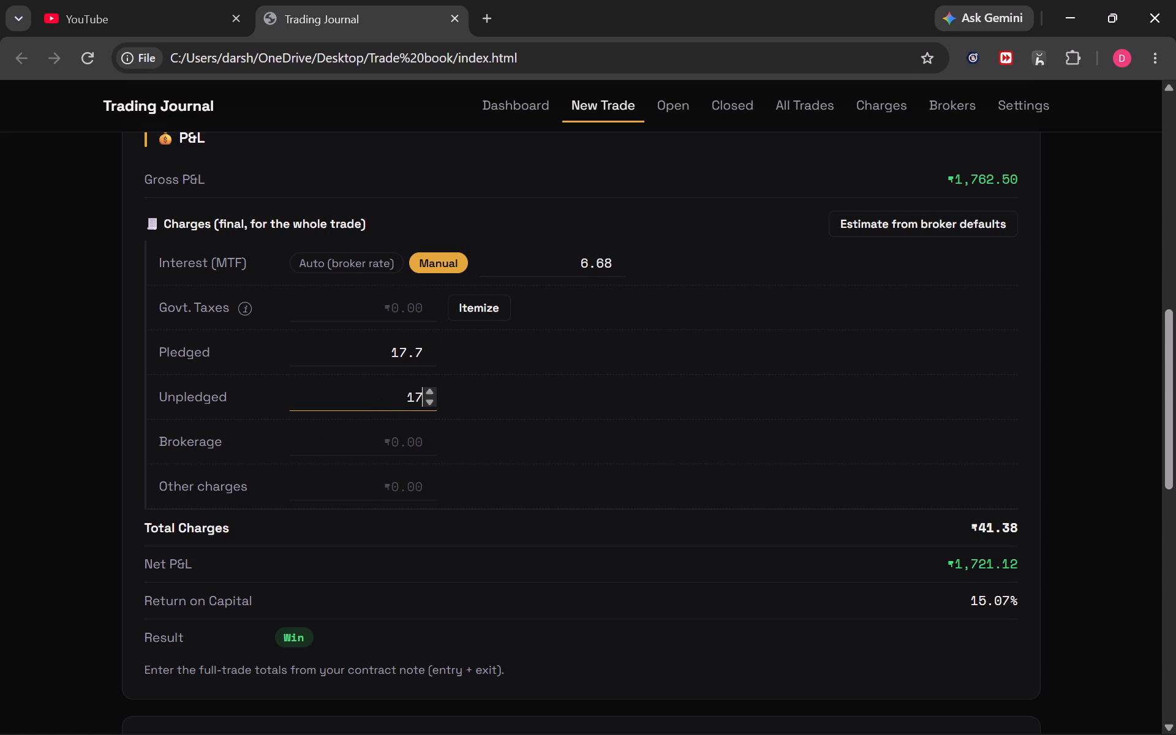
type(".7")
Set the trade's Brokerage charge to 40 and its Govt. Taxes to 69.67.
left_click(367, 447)
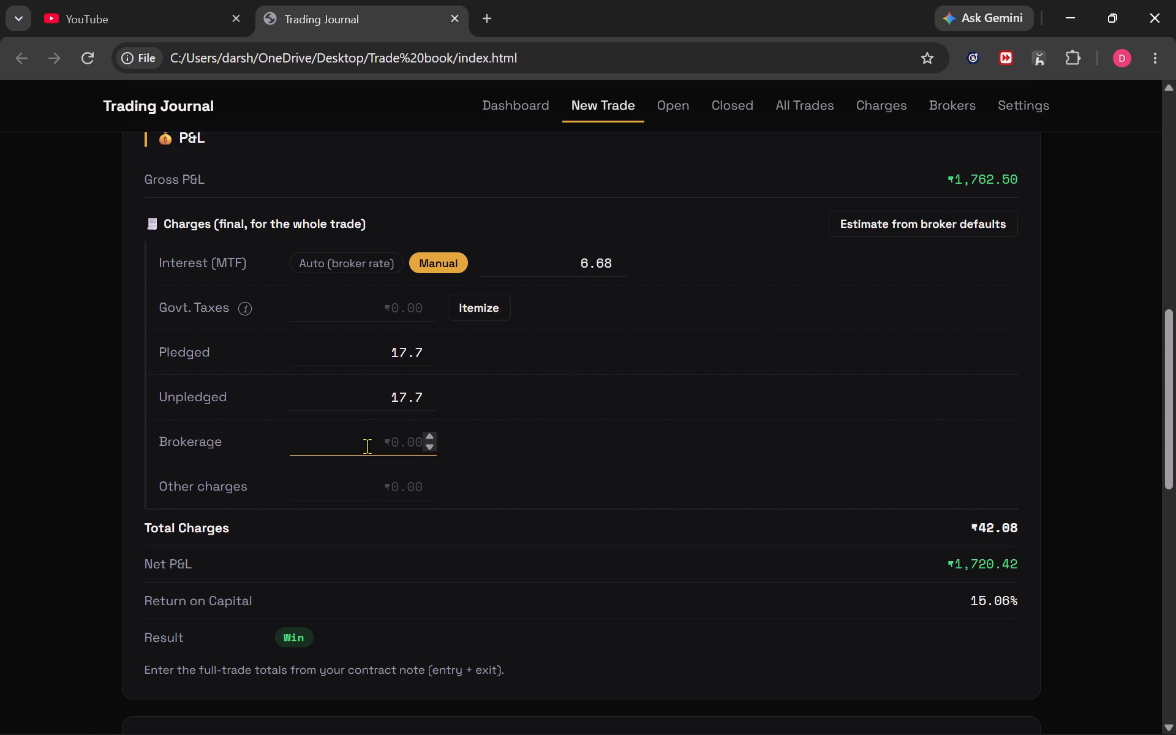
type("40")
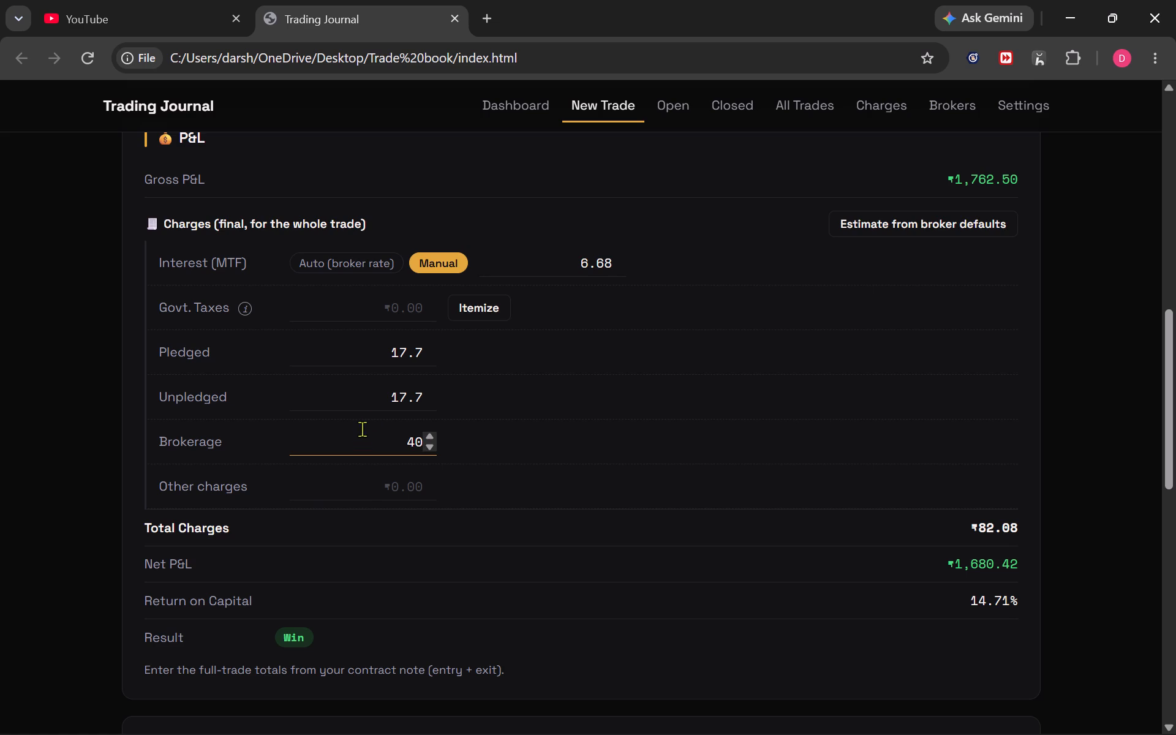
left_click(398, 307)
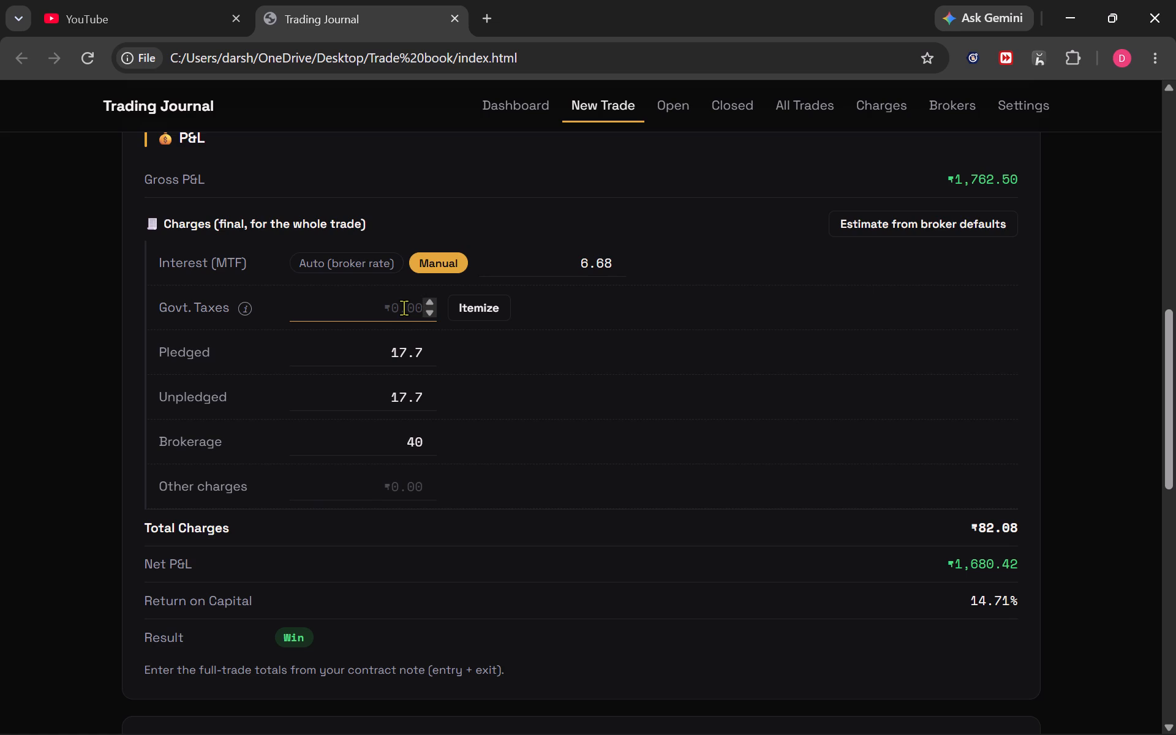
type("69.")
type("67")
left_click(422, 484)
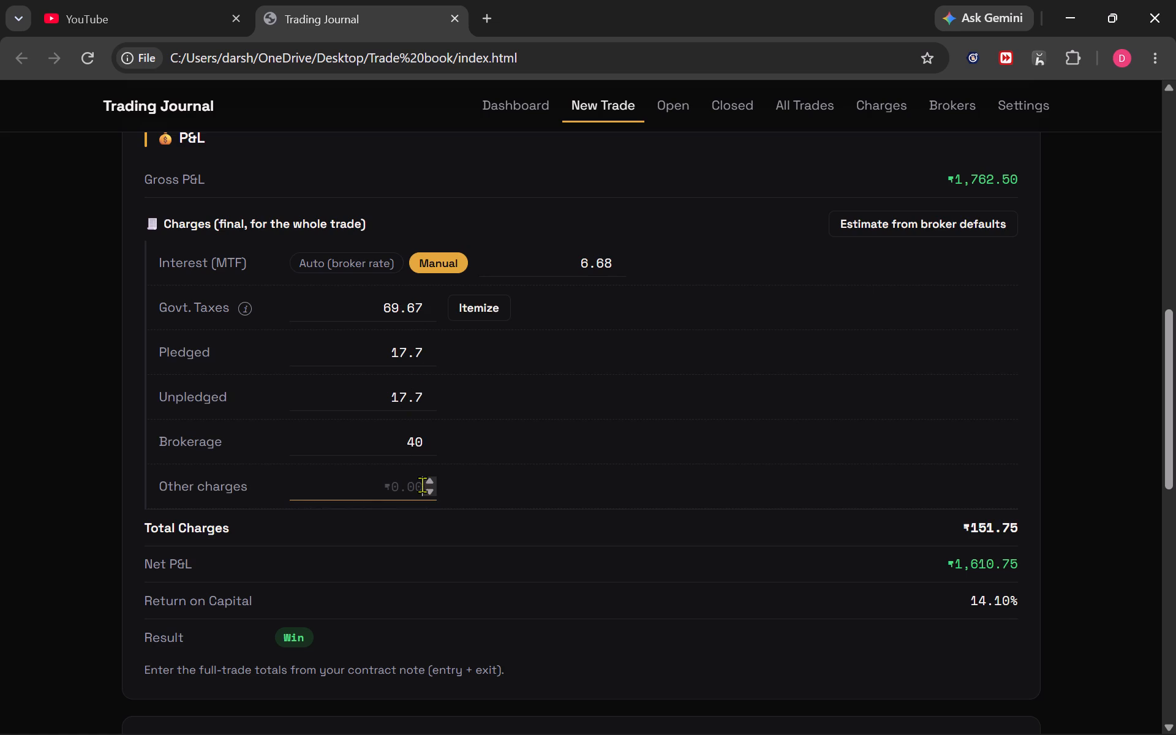
left_click(633, 450)
Rate the trade in the Review section with Setup Score 10, Execution Score 10 and Risk Score 8.
scroll(633, 450, "down", 2)
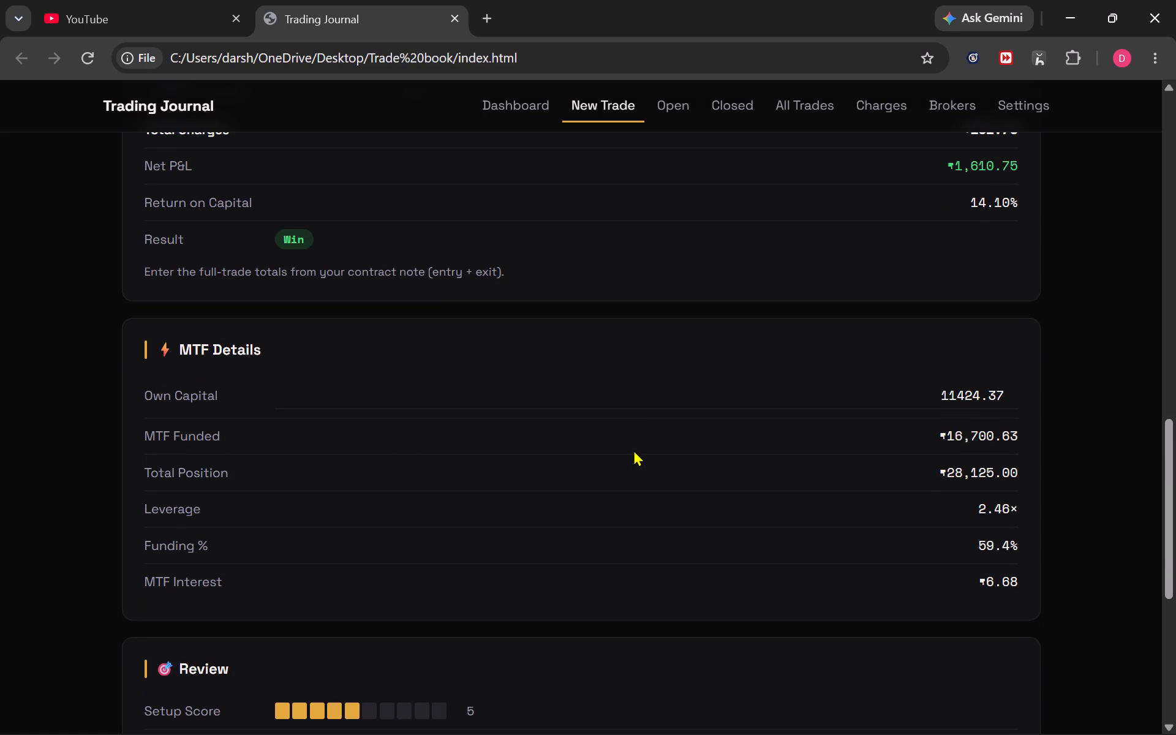
scroll(633, 450, "down", 5)
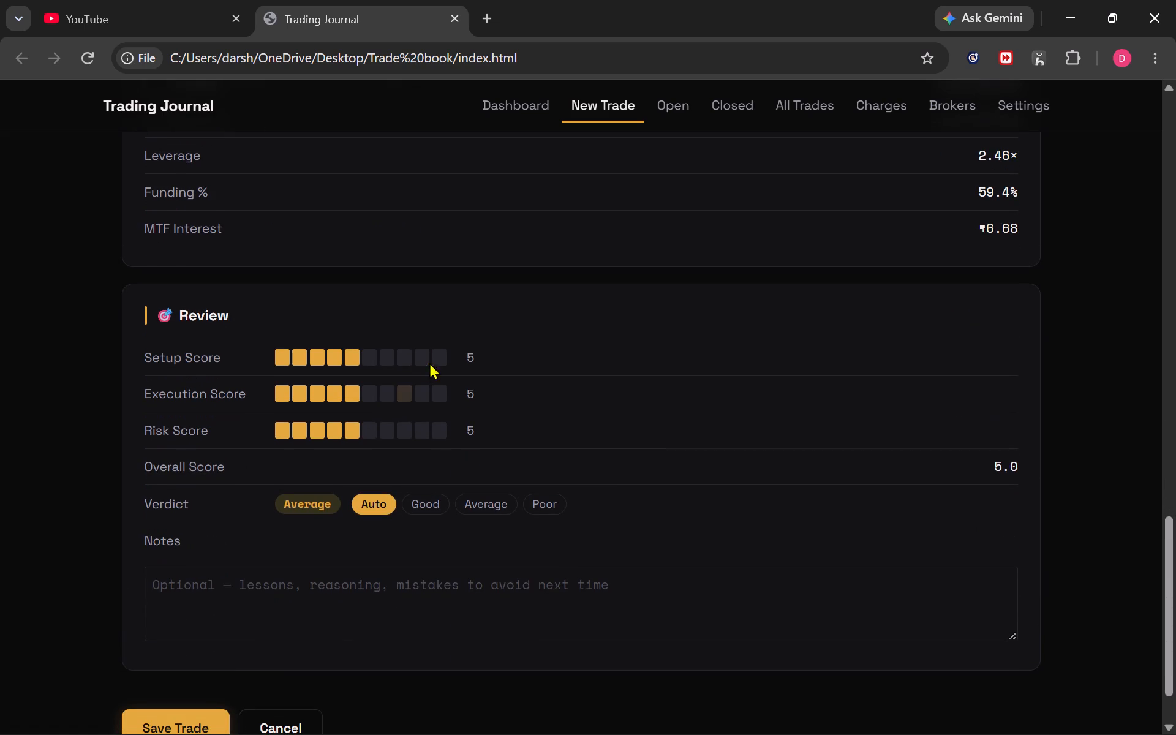
left_click(435, 361)
left_click(418, 356)
left_click(416, 394)
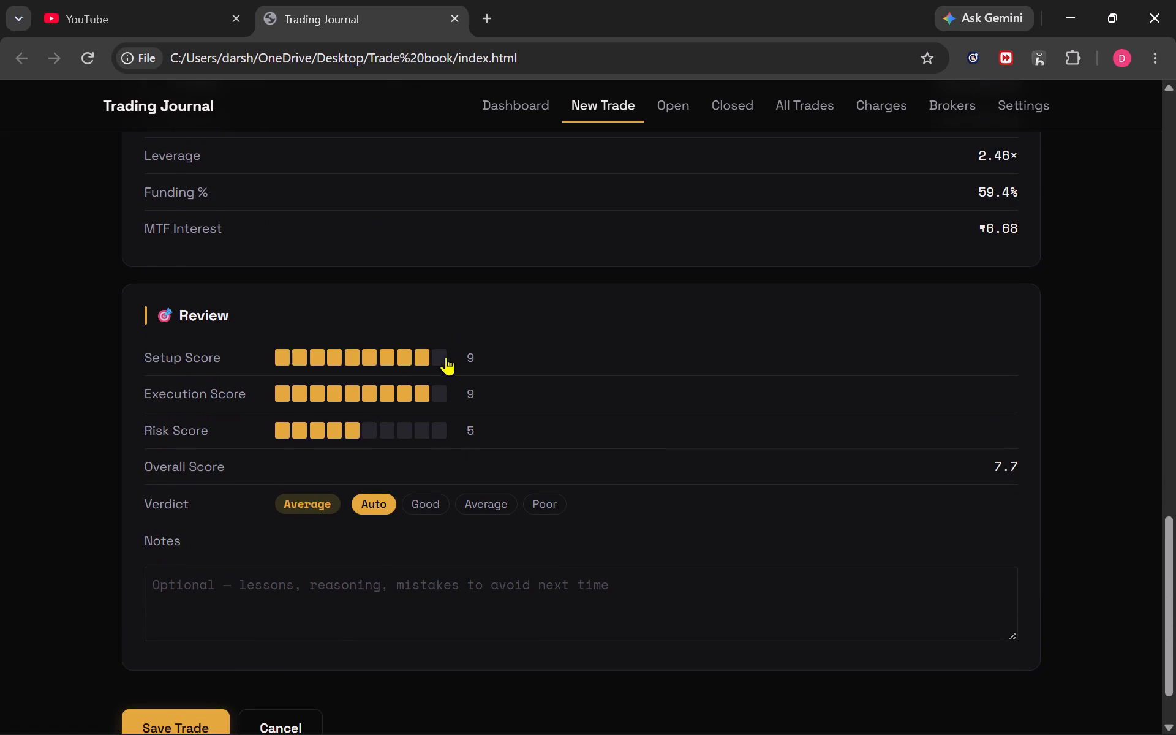
left_click(442, 358)
left_click(442, 385)
left_click(409, 434)
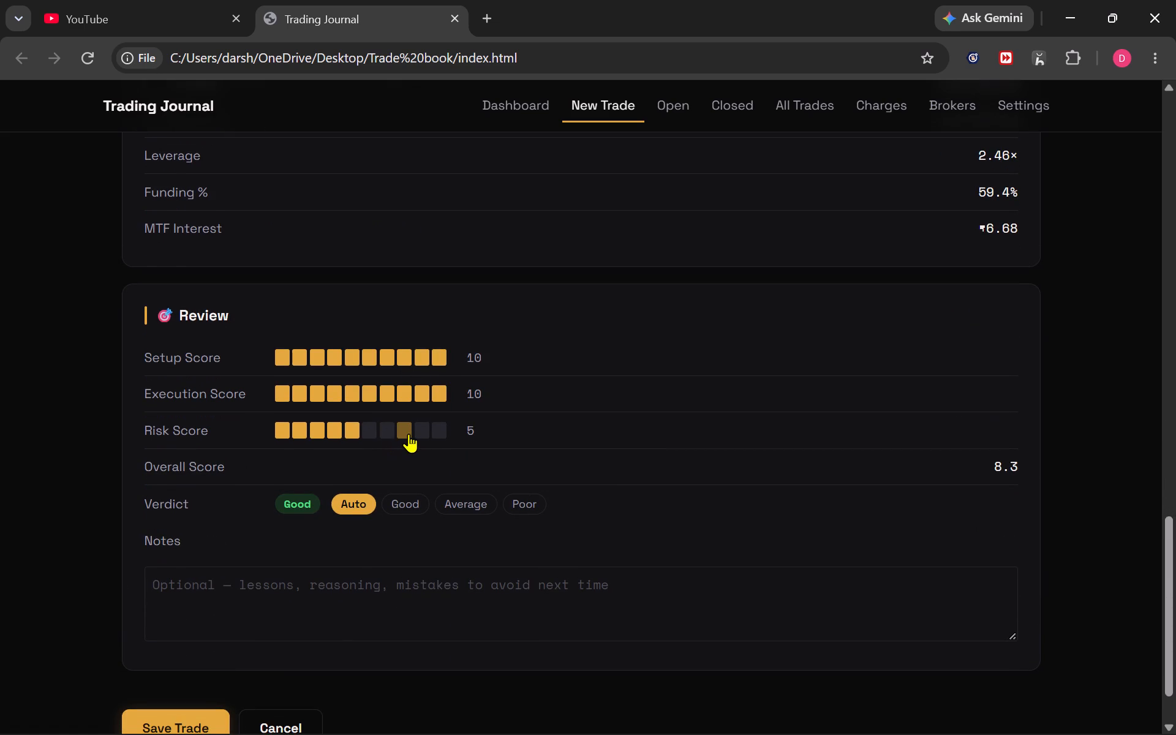
left_click(419, 435)
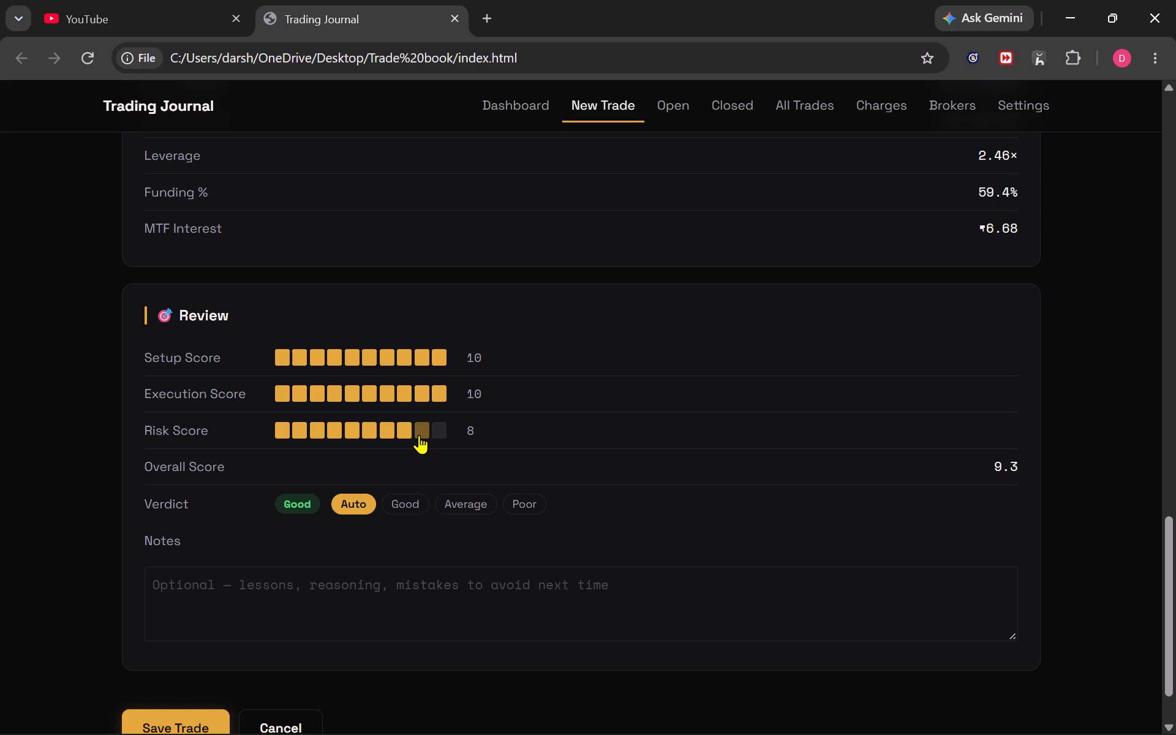
left_click(418, 432)
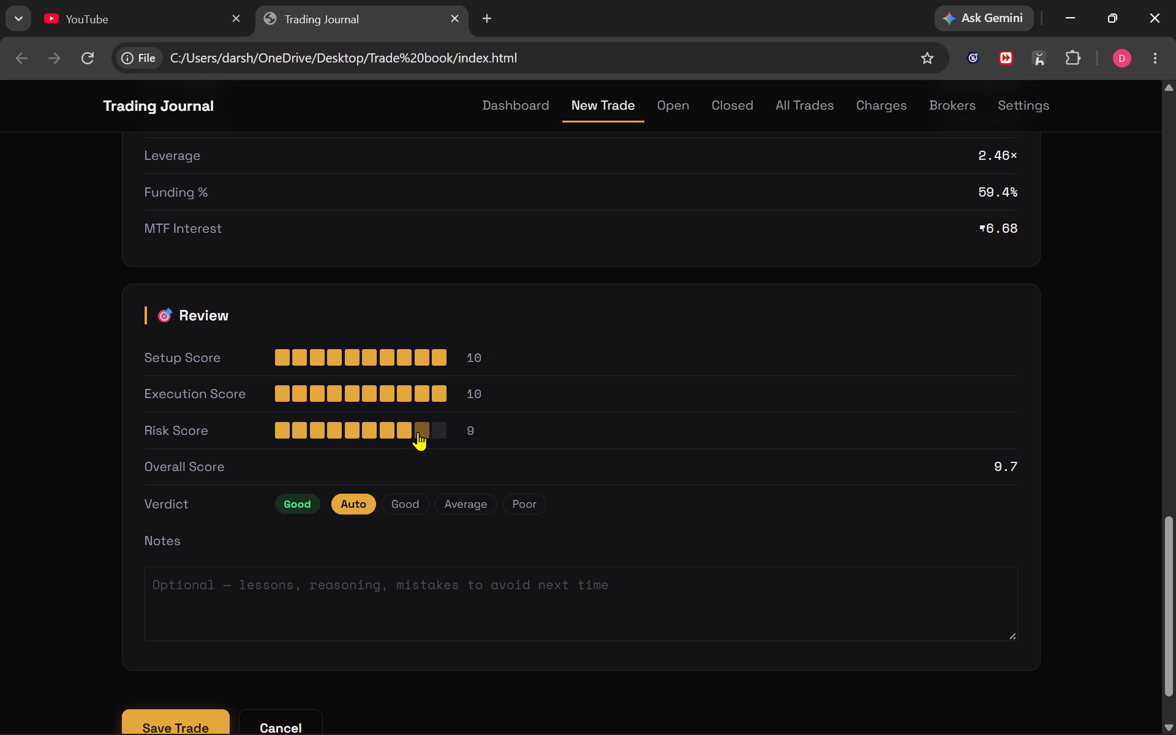
left_click(406, 432)
Write the review note "one of the best trade till date got a reassonable returns in one day".
left_click(406, 587)
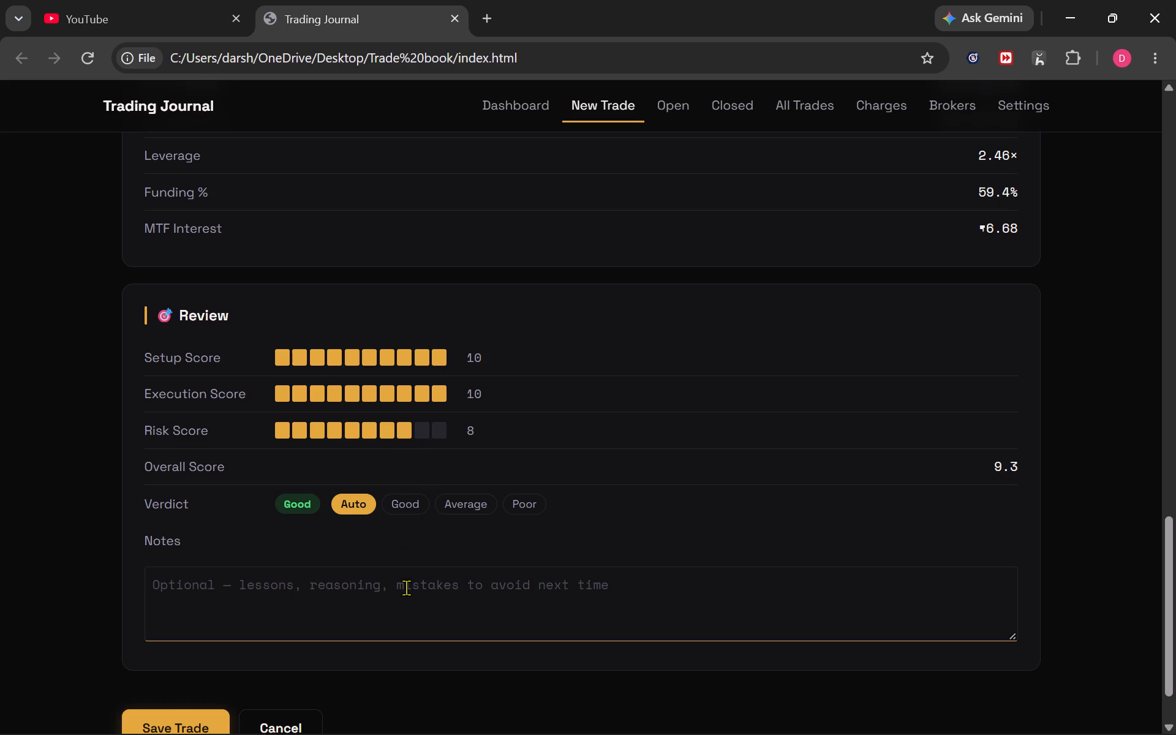
type("one")
key("space")
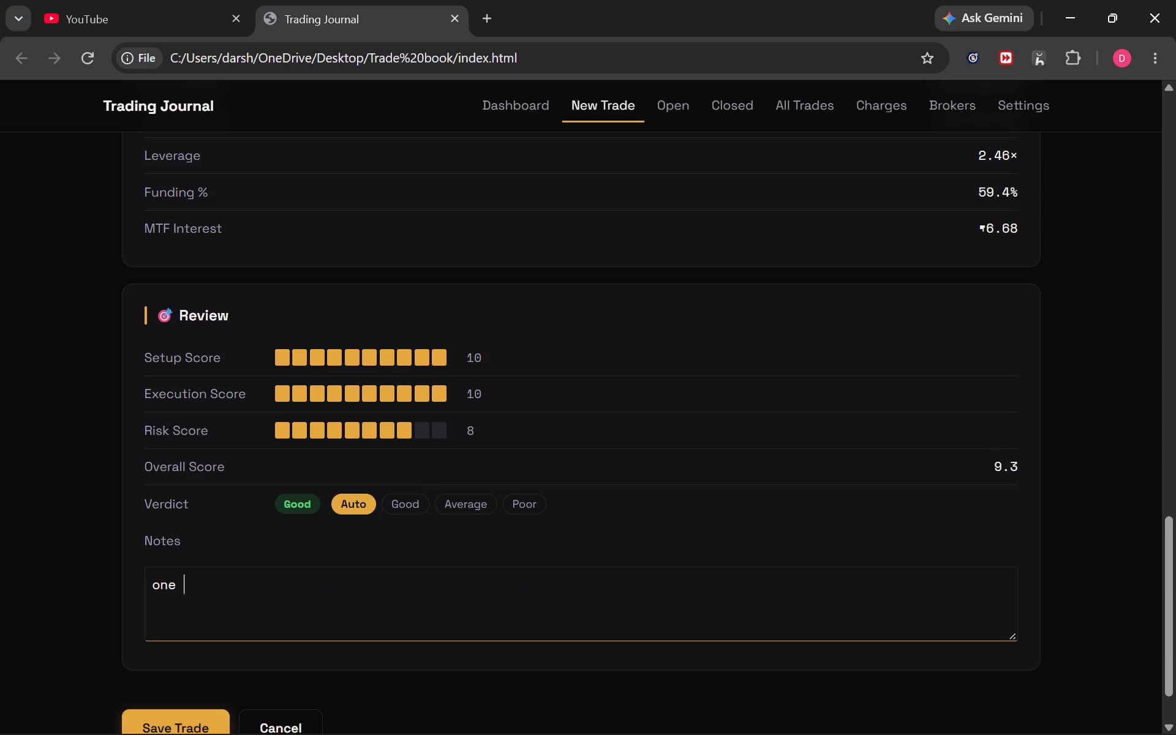
type("of")
key("space")
type("the best trade tilklk")
key("space")
key("BackSpace")
key("BackSpace")
key("BackSpace")
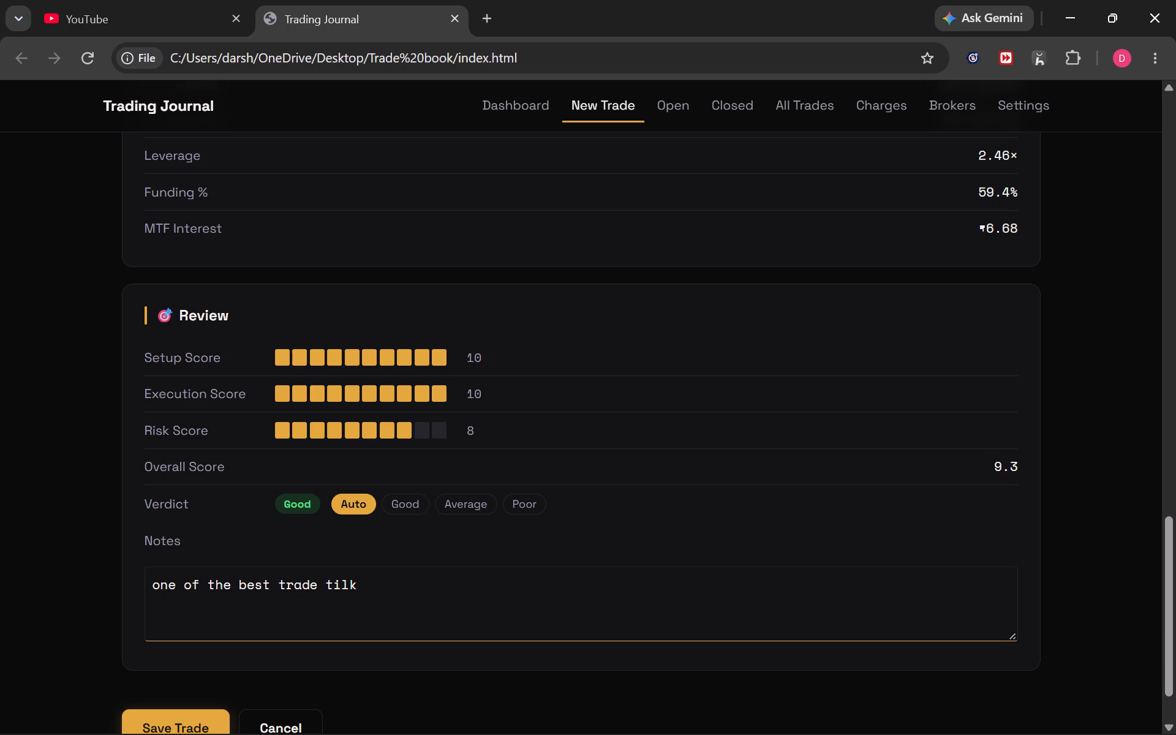
key("BackSpace")
type("l date")
key("space")
key("f")
key("BackSpace")
type("gor")
key("BackSpace")
type("t a reassona")
type("ble returns in one day")
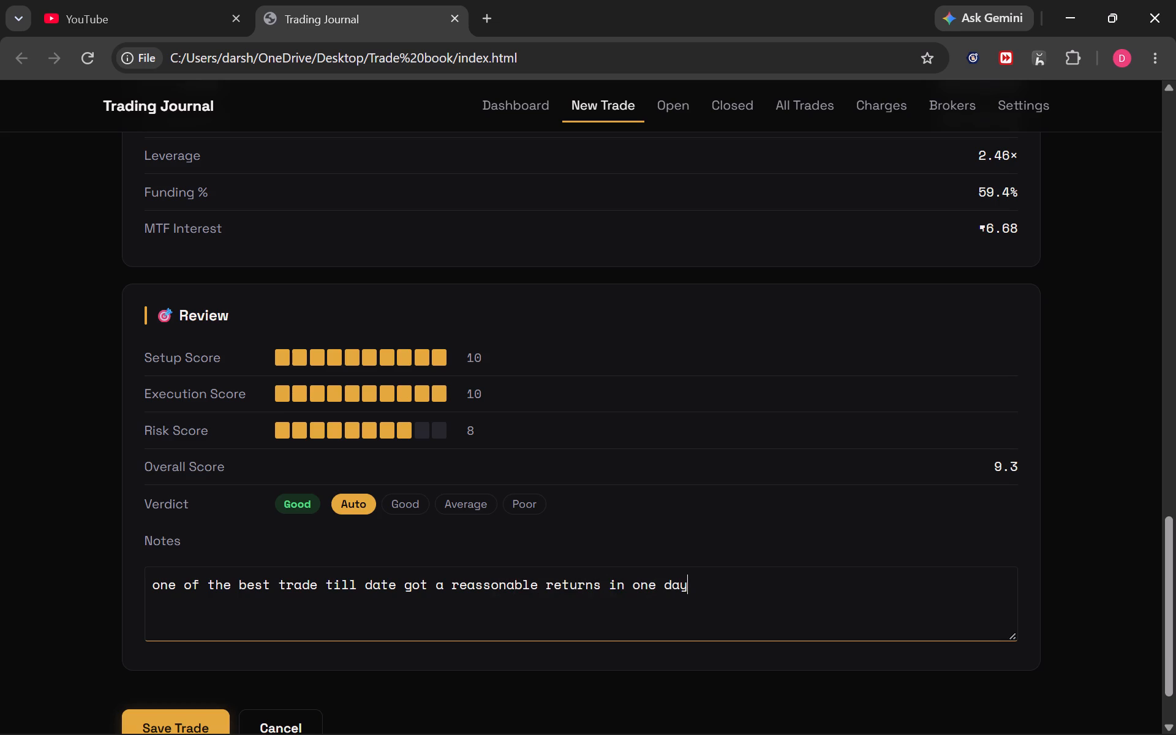
left_click(65, 617)
Recheck the JTL industries entry details on the card and save the Zerodha trade.
scroll(65, 617, "down", 4)
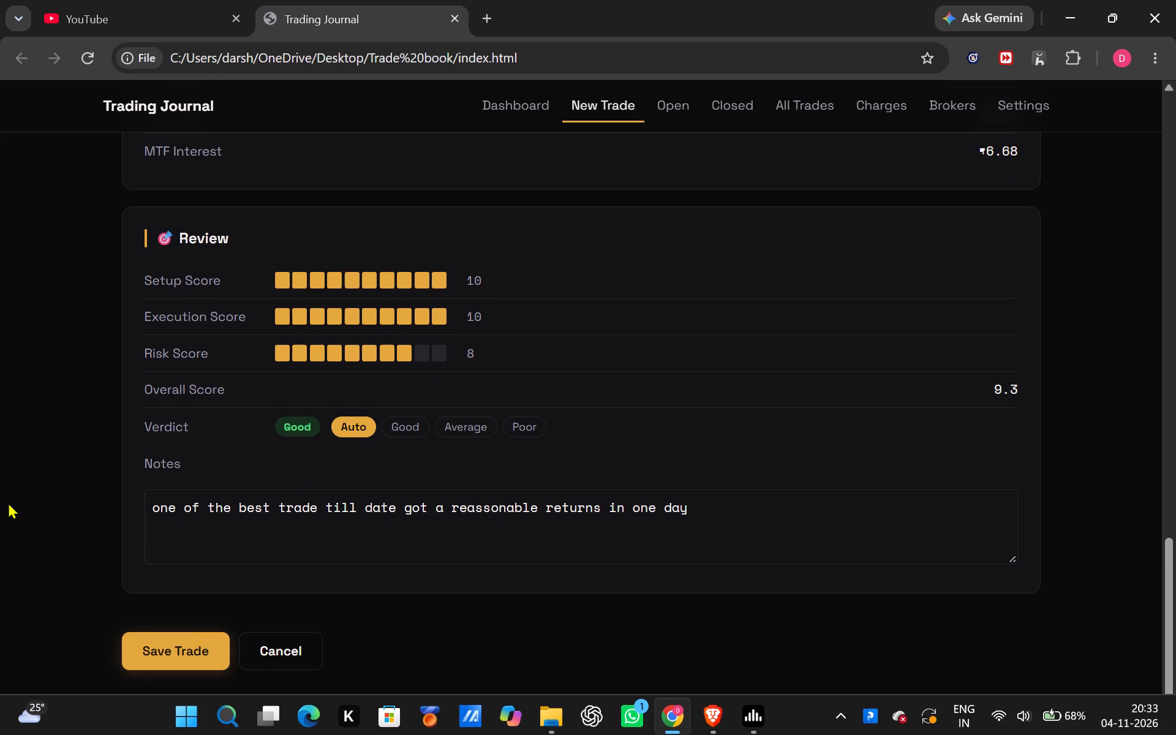
left_click(12, 512)
scroll(145, 552, "up", 14)
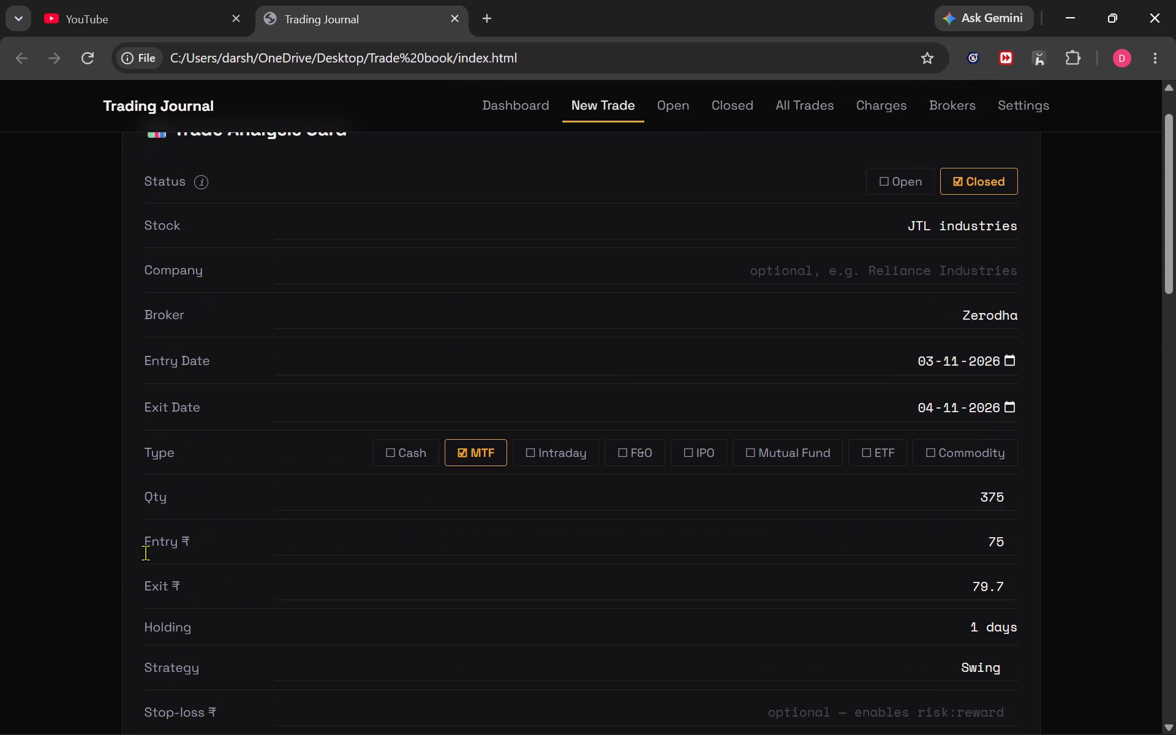
scroll(145, 552, "down", 12)
left_click(153, 660)
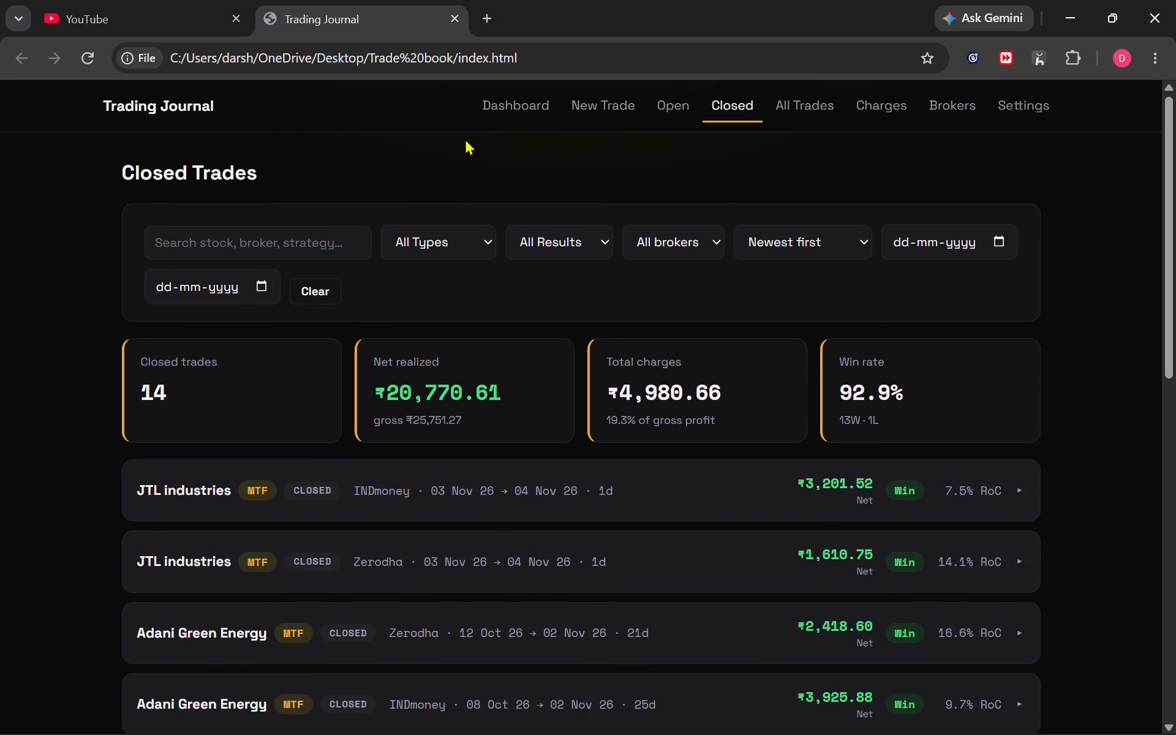
Examine the Dashboard's analysis sections down to the Cash vs MTF comparison, Charge Drag and ROI on Deployed Own Capital.
left_click(493, 113)
scroll(718, 535, "down", 12)
scroll(718, 535, "down", 11)
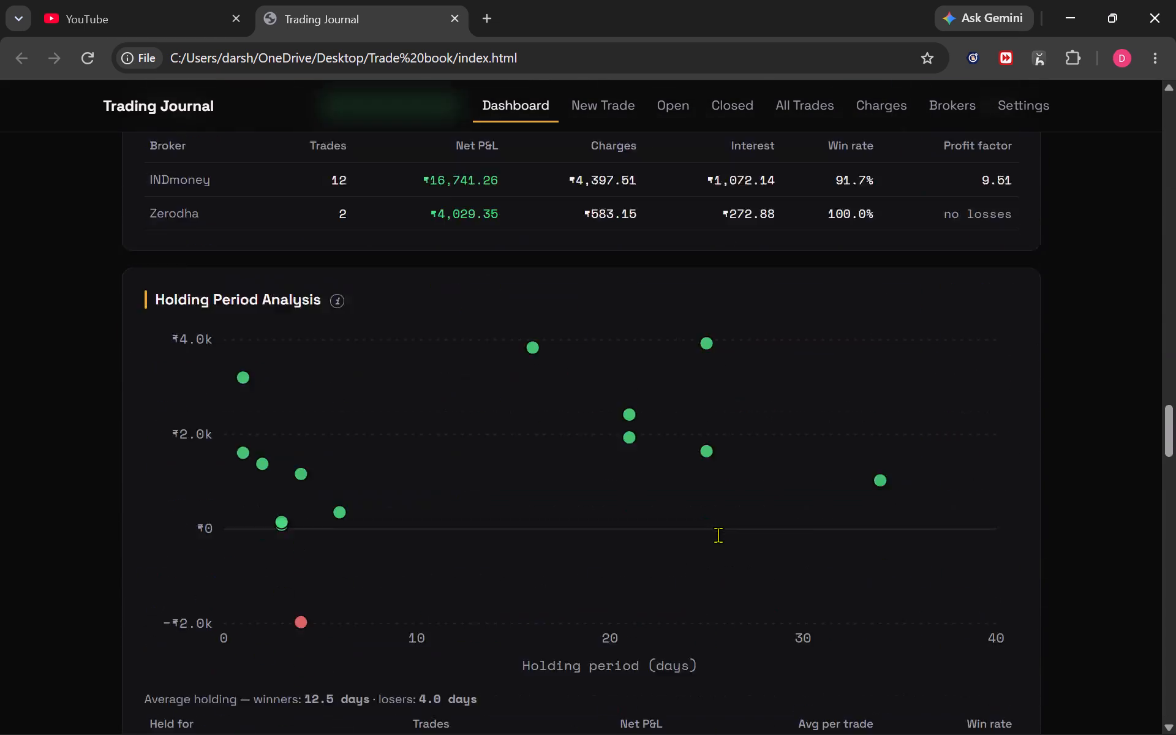
scroll(718, 535, "down", 13)
left_click_drag(943, 642, 473, 539)
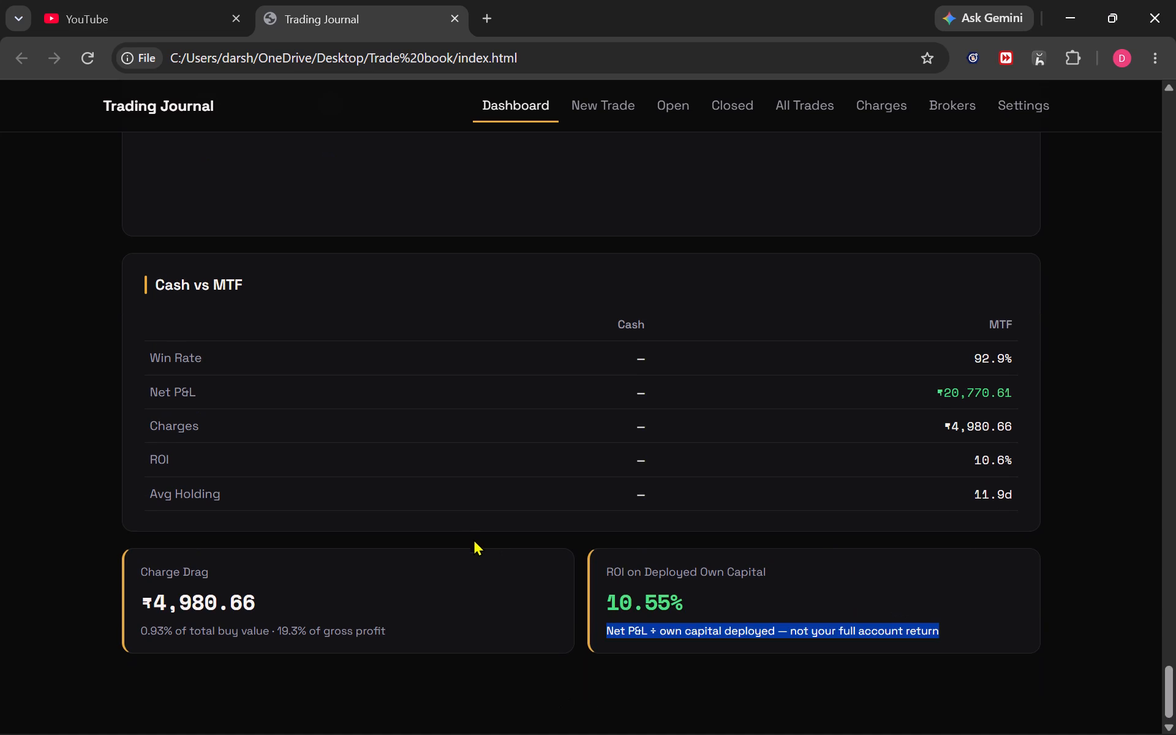
left_click_drag(473, 539, 470, 532)
left_click(358, 611)
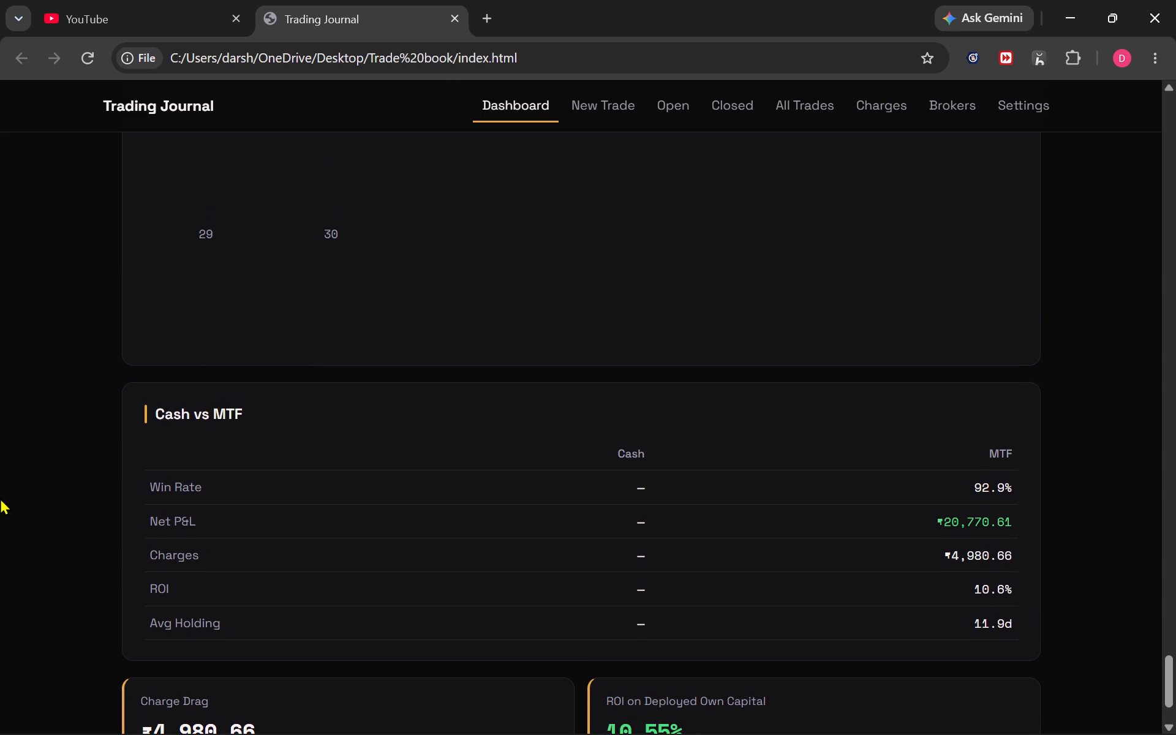
scroll(0, 498, "down", 4)
View the closed trades for 2 November 2026 from the dashboard's P&L Calendar.
scroll(0, 498, "up", 5)
scroll(233, 303, "up", 1)
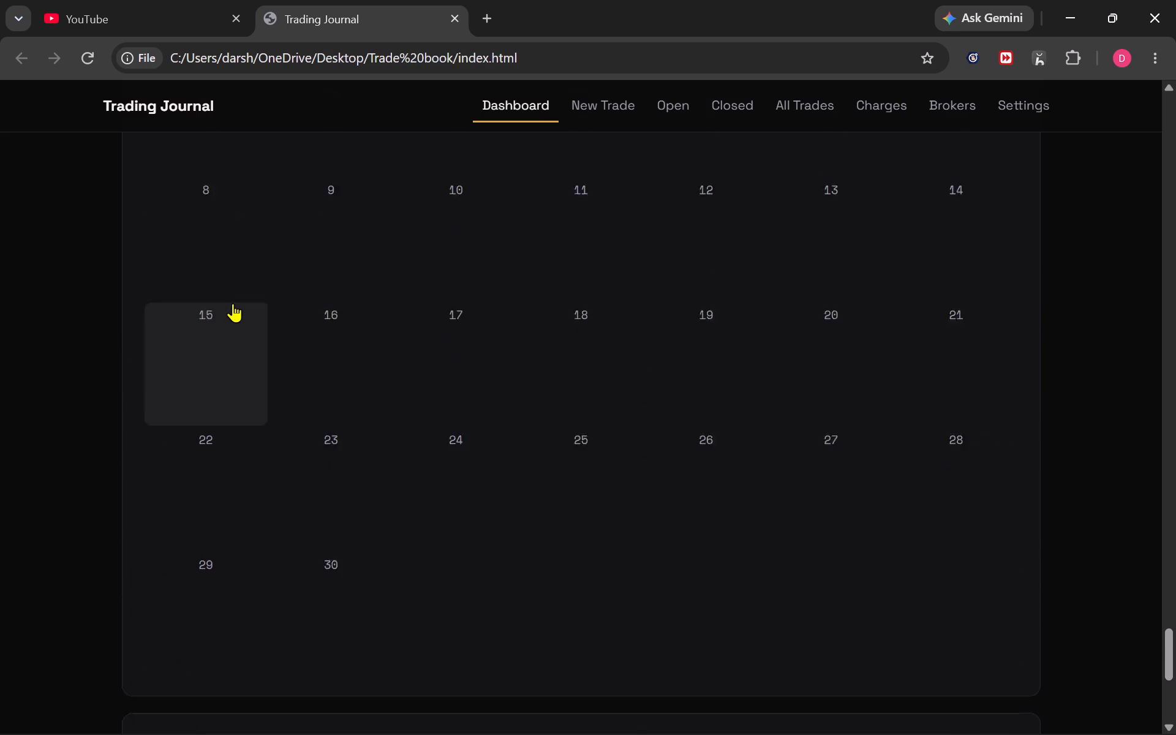
scroll(233, 303, "up", 2)
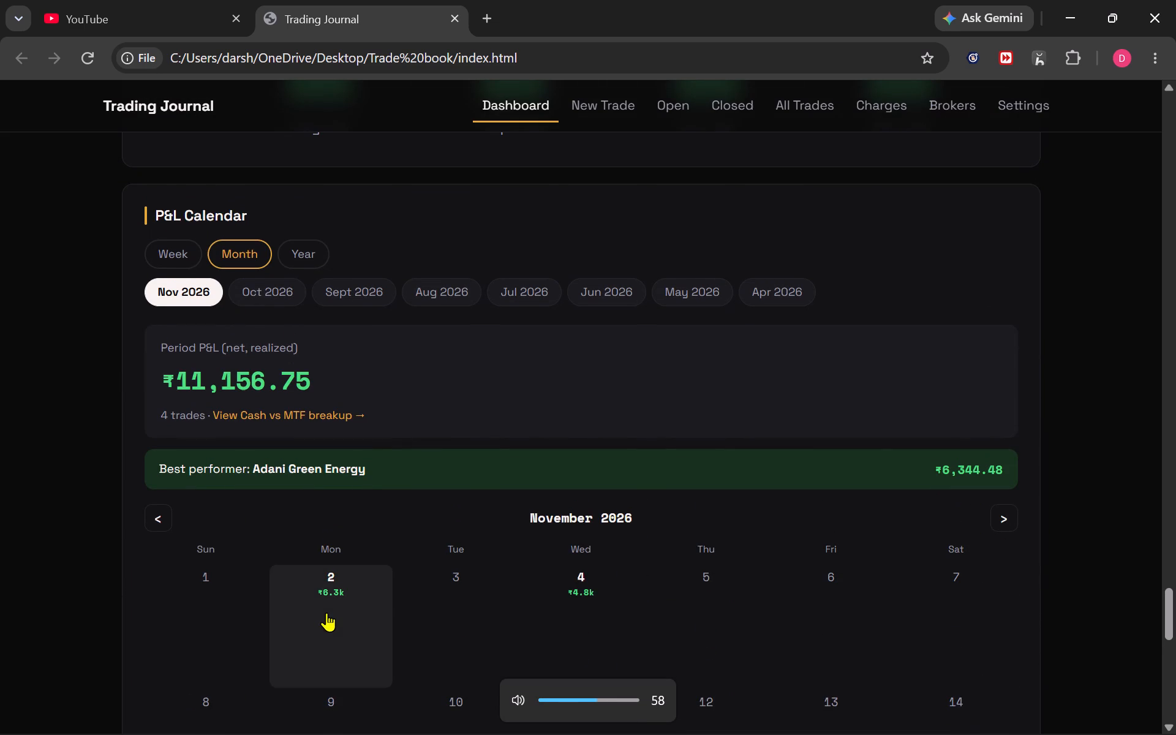
left_click(325, 589)
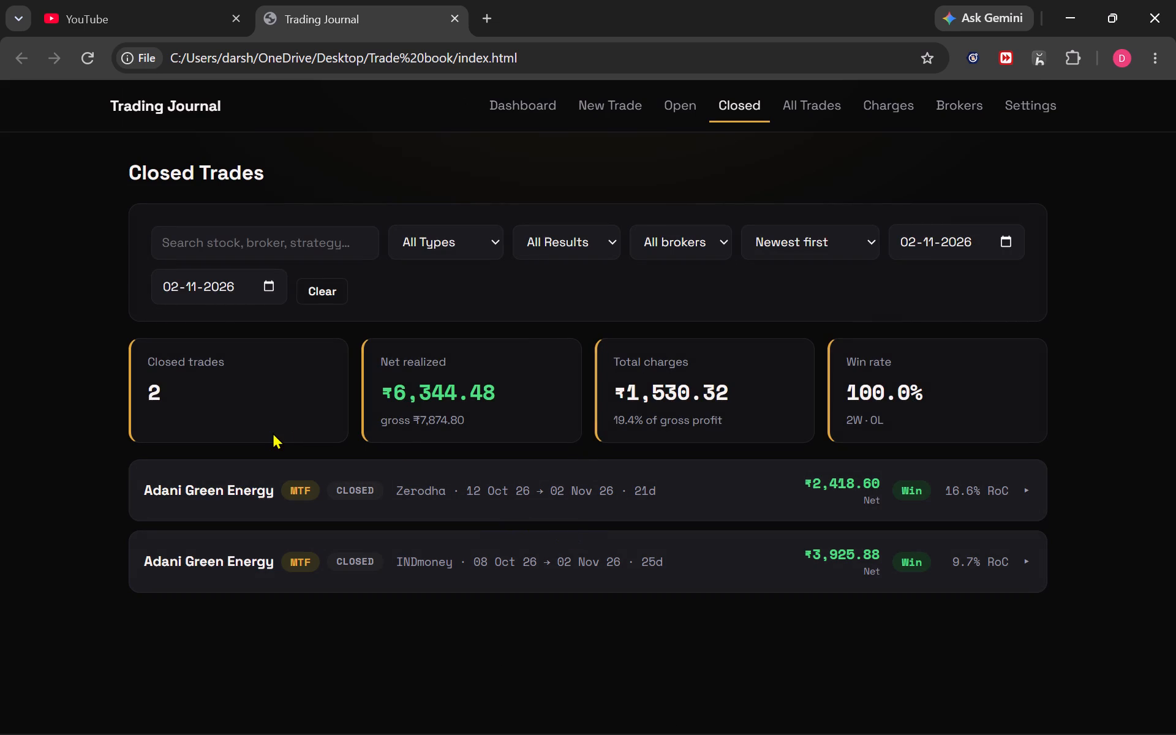
scroll(269, 435, "right", 3)
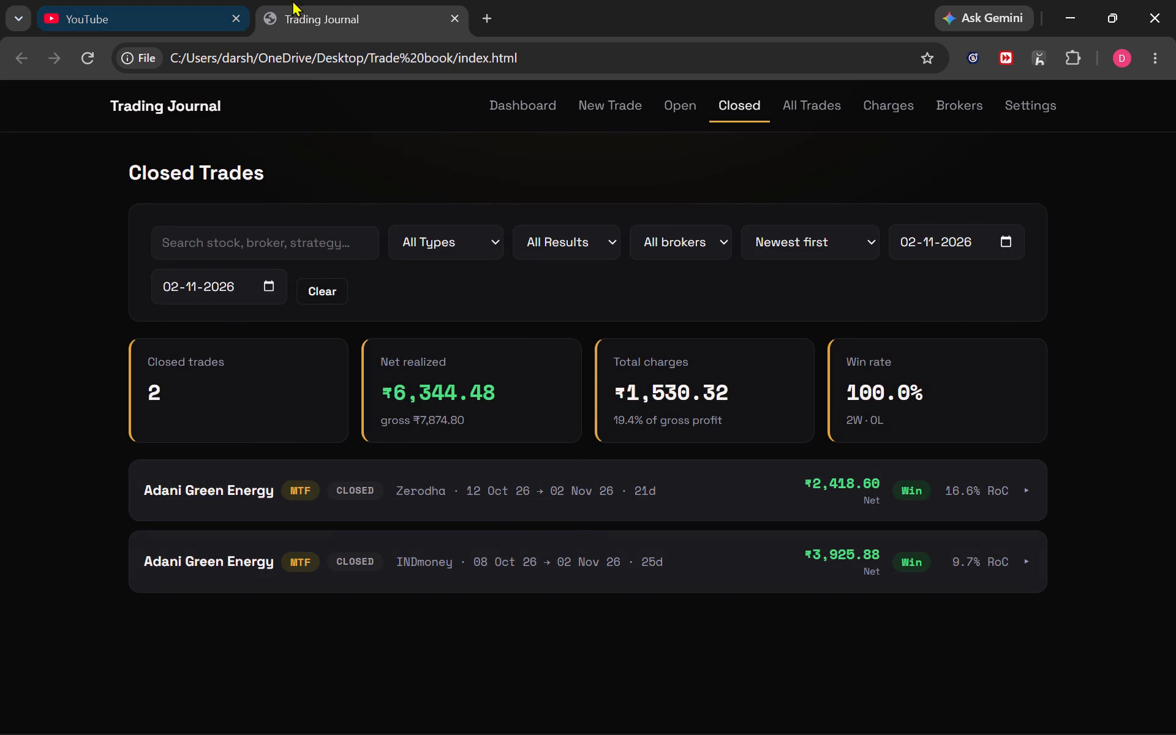
scroll(268, 157, "right", 2)
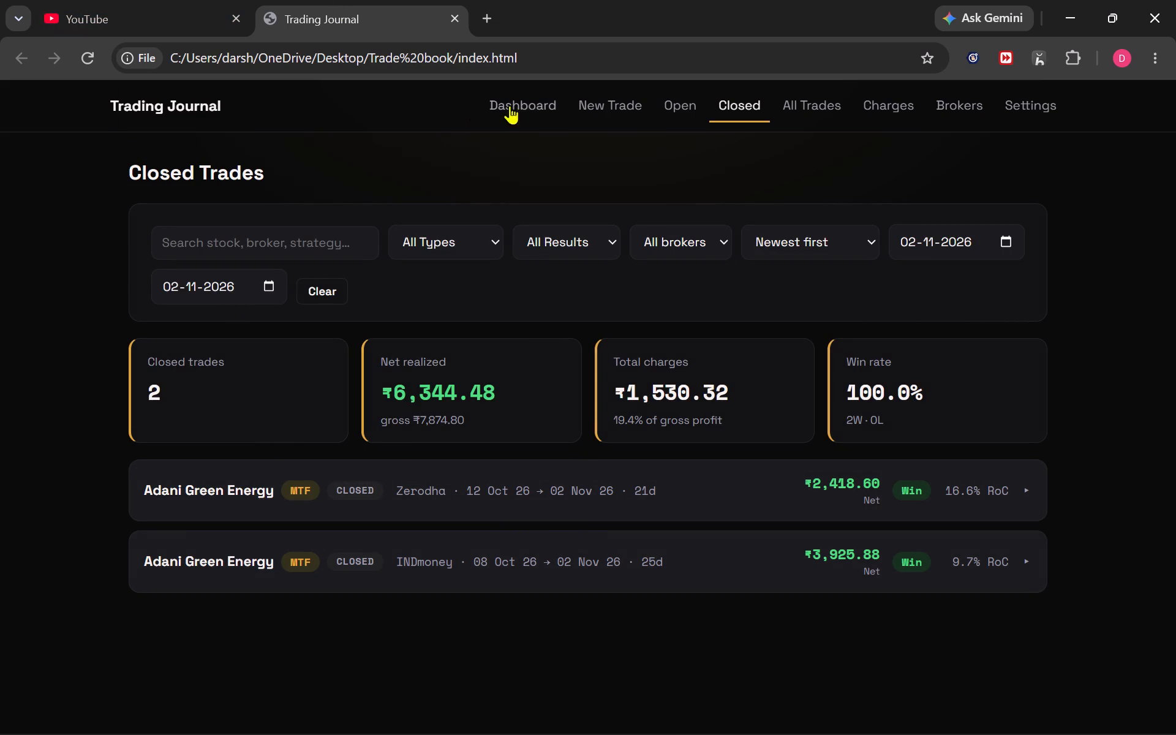
Examine the Dashboard's Broker Performance and Holding Period Analysis, including the JTL industries Zerodha point and the held-for table.
left_click(521, 105)
scroll(309, 357, "down", 16)
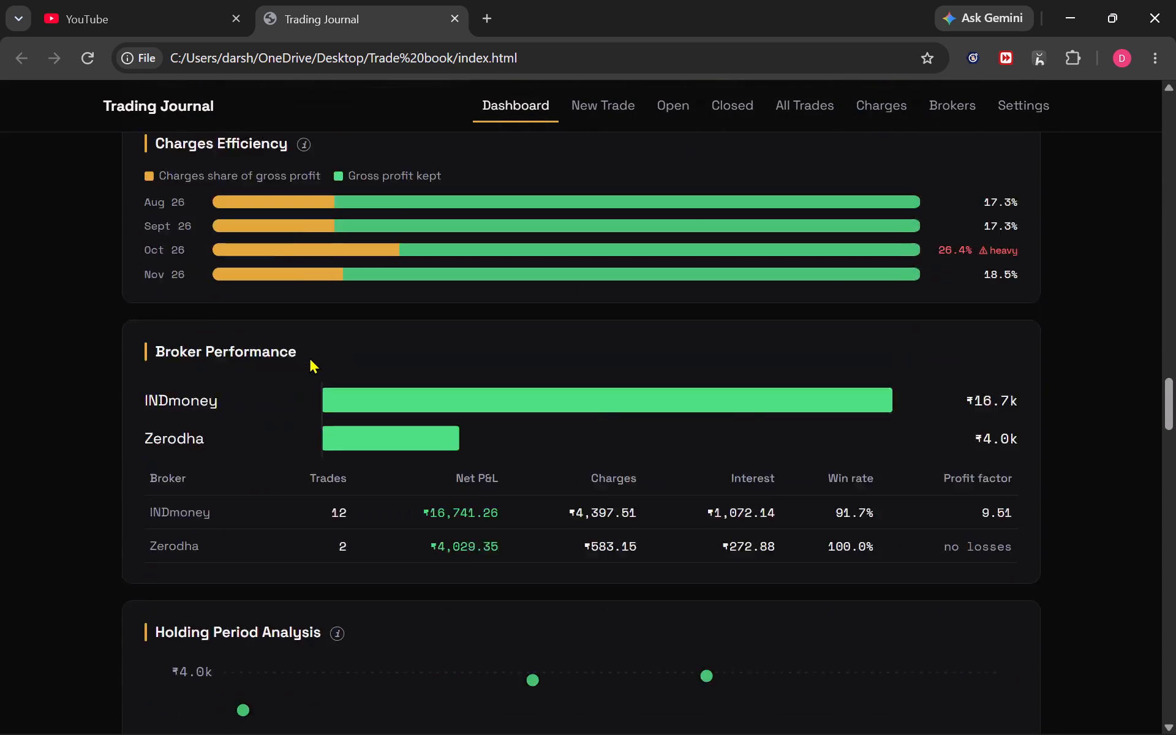
scroll(309, 357, "down", 1)
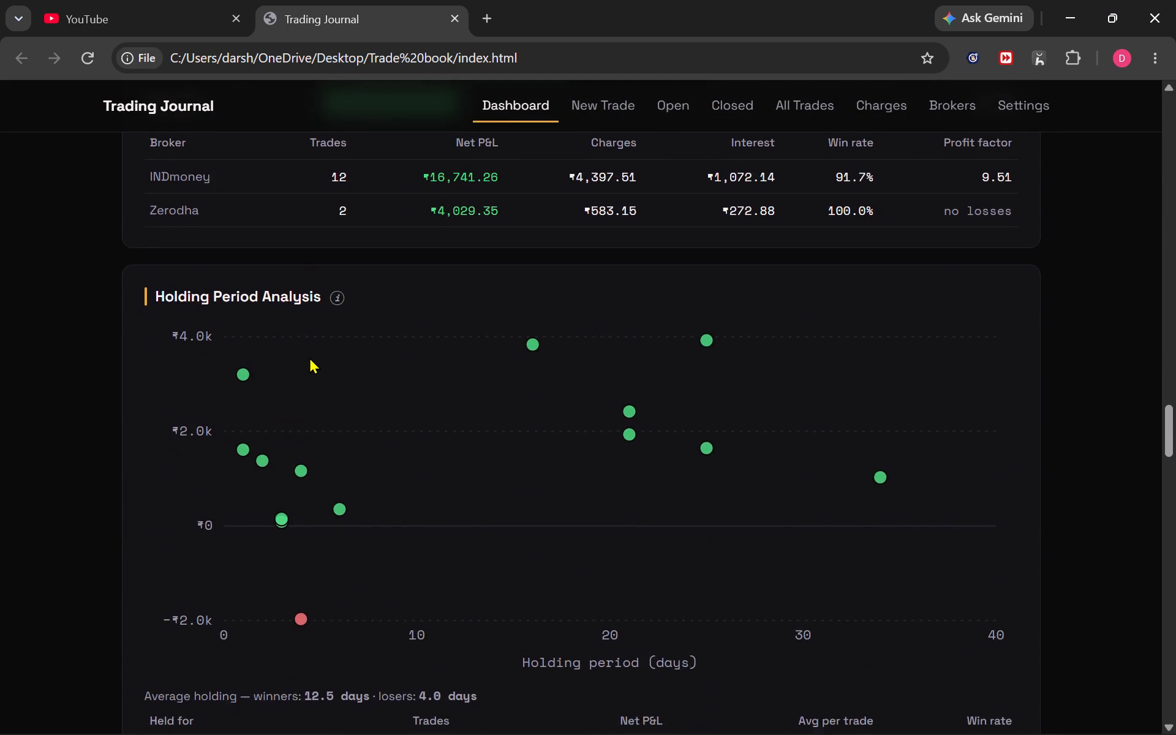
scroll(309, 357, "up", 1)
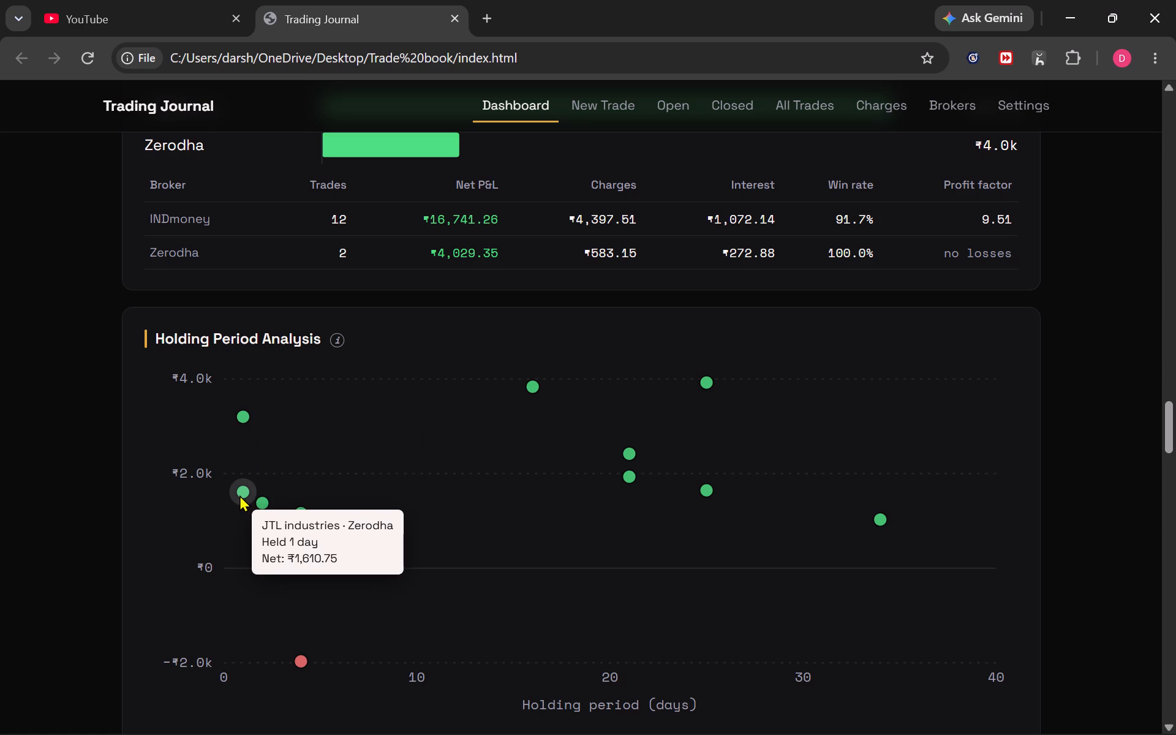
scroll(385, 470, "down", 1)
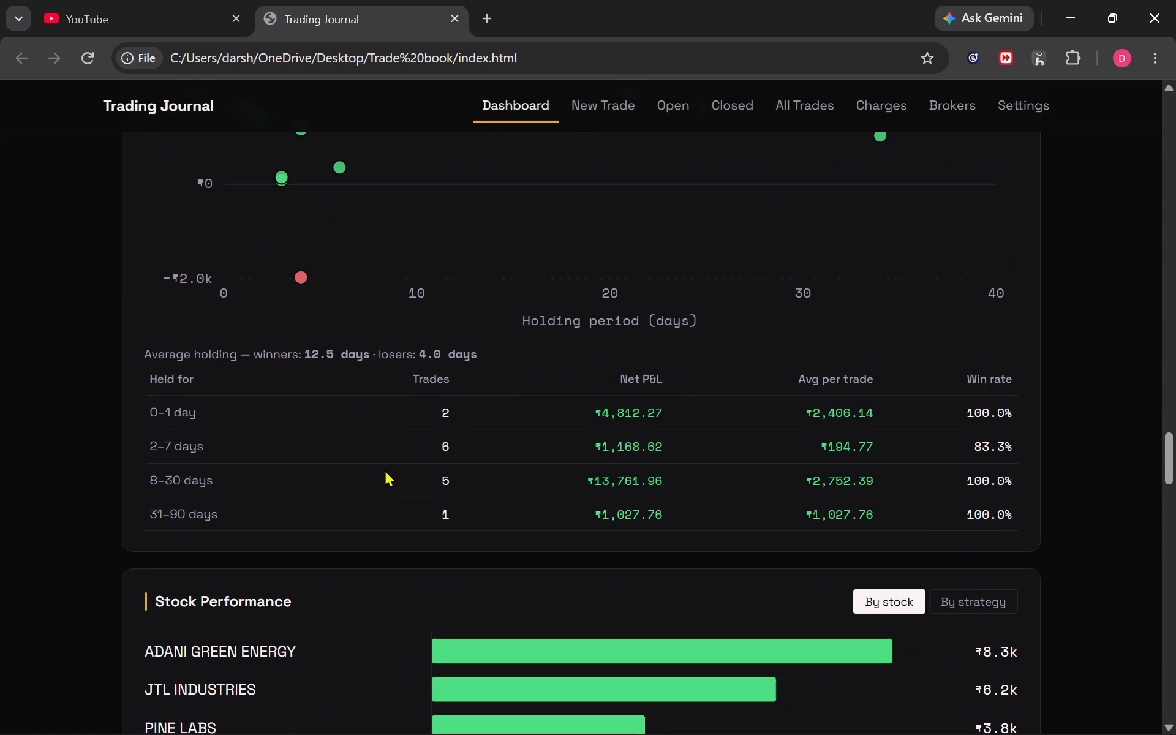
scroll(385, 470, "down", 2)
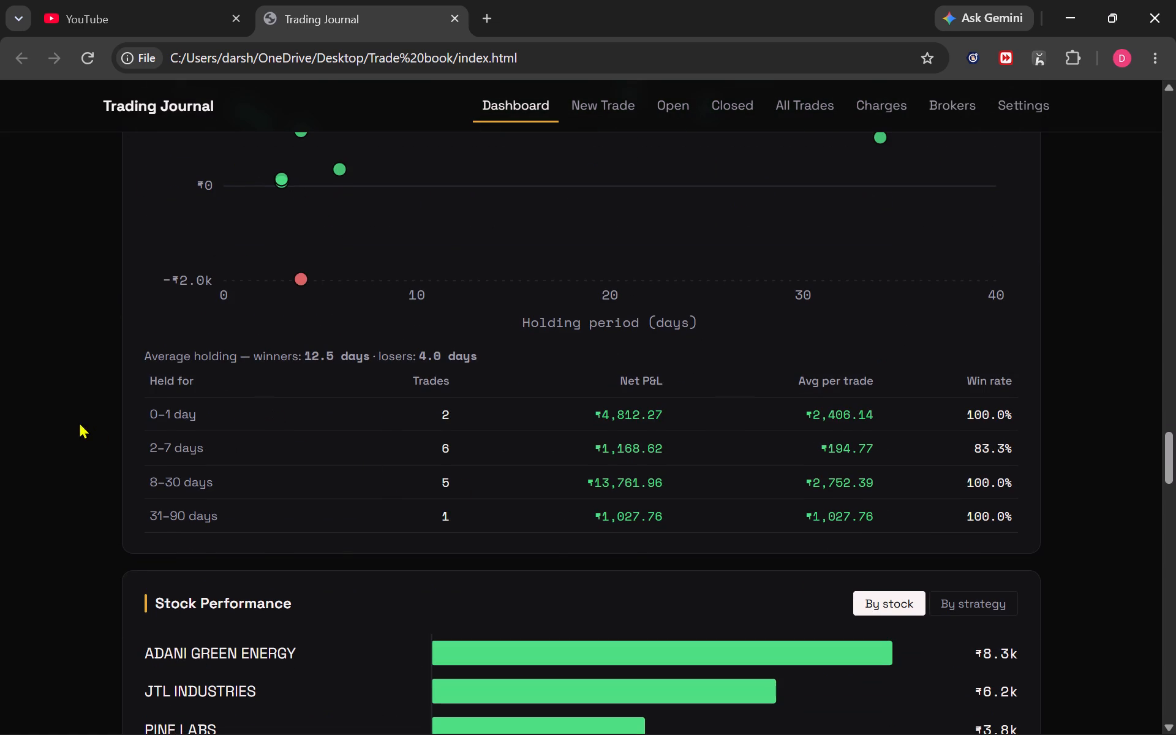
left_click_drag(91, 431, 976, 448)
left_click_drag(1112, 467, 1106, 488)
left_click_drag(1103, 514, 710, 386)
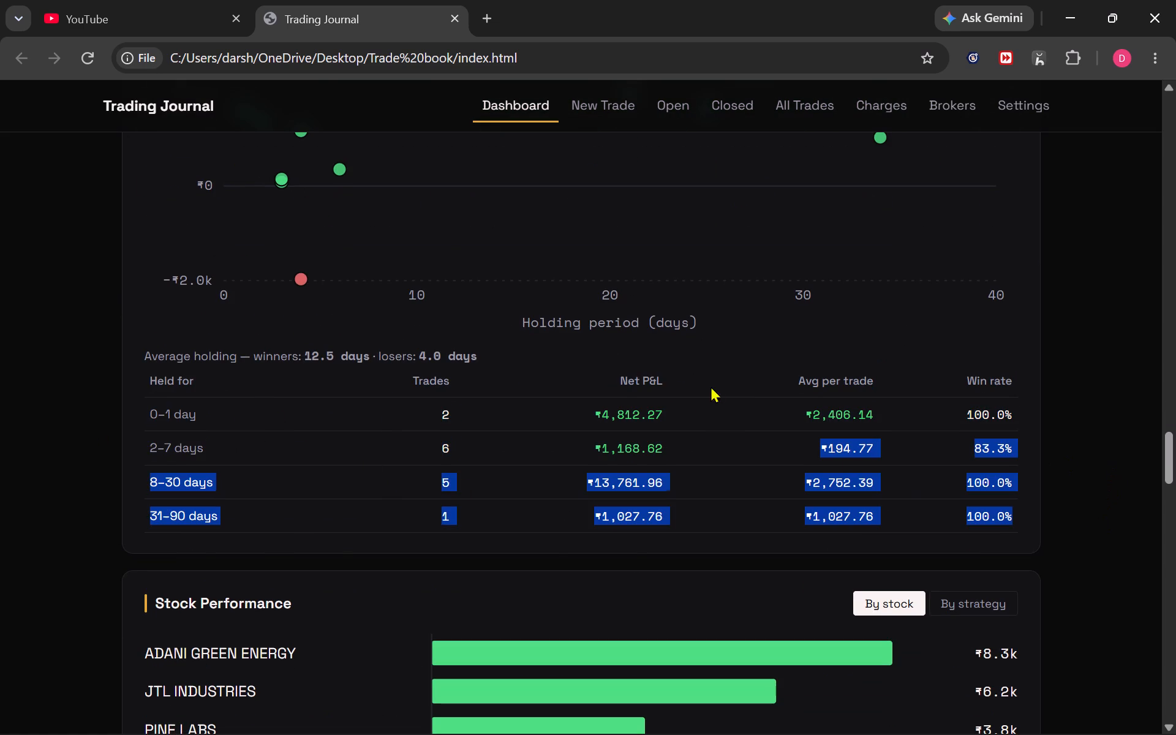
left_click_drag(710, 386, 356, 228)
left_click(874, 315)
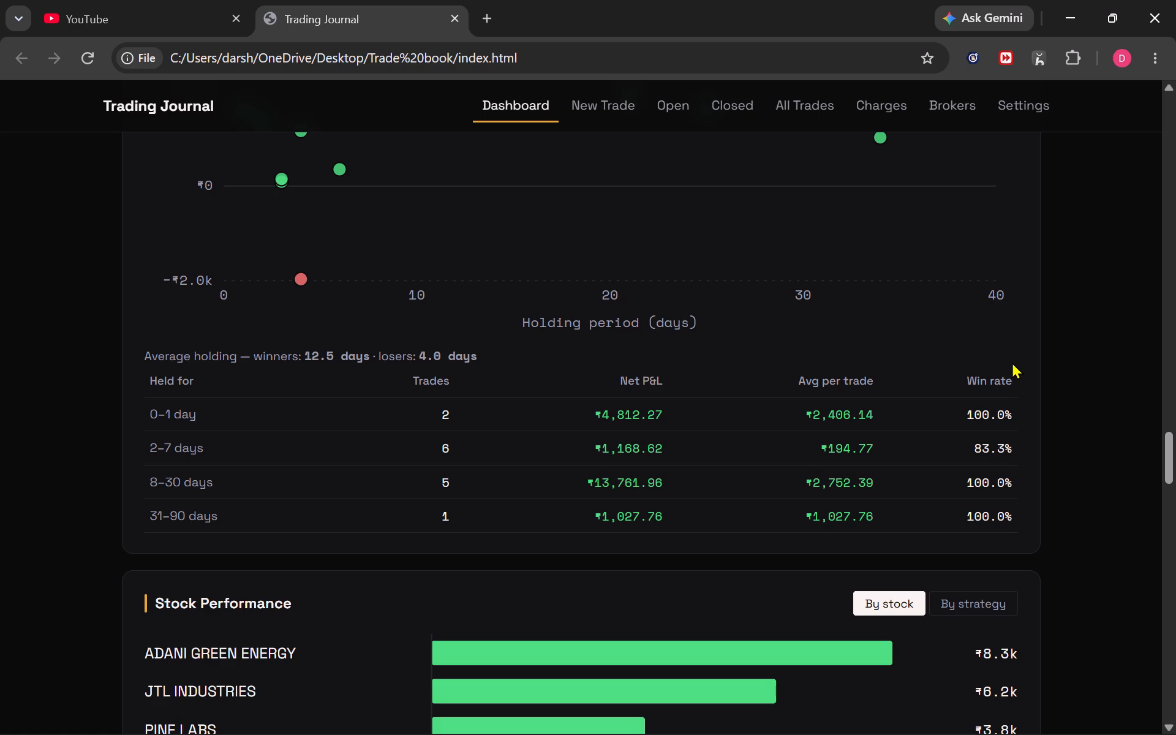
Look through the remaining Dashboard sections from Stock Performance and the JTL industries interest chart to Cash vs MTF.
scroll(1012, 362, "down", 8)
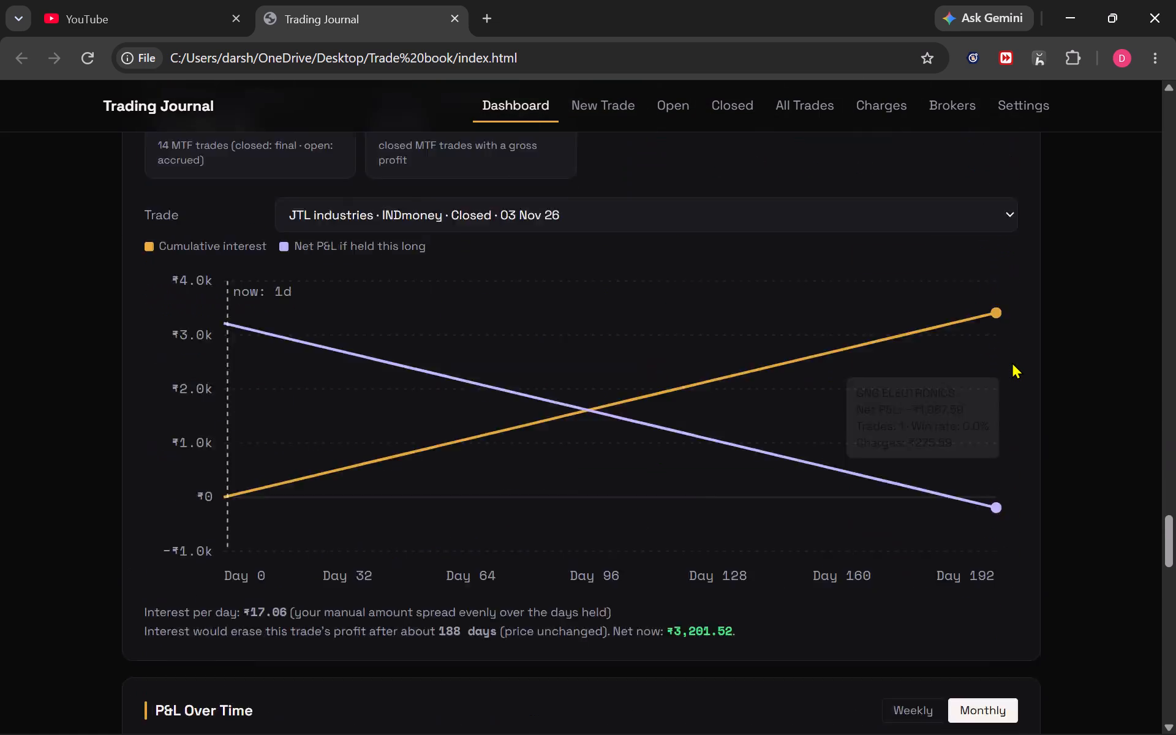
scroll(1012, 362, "down", 18)
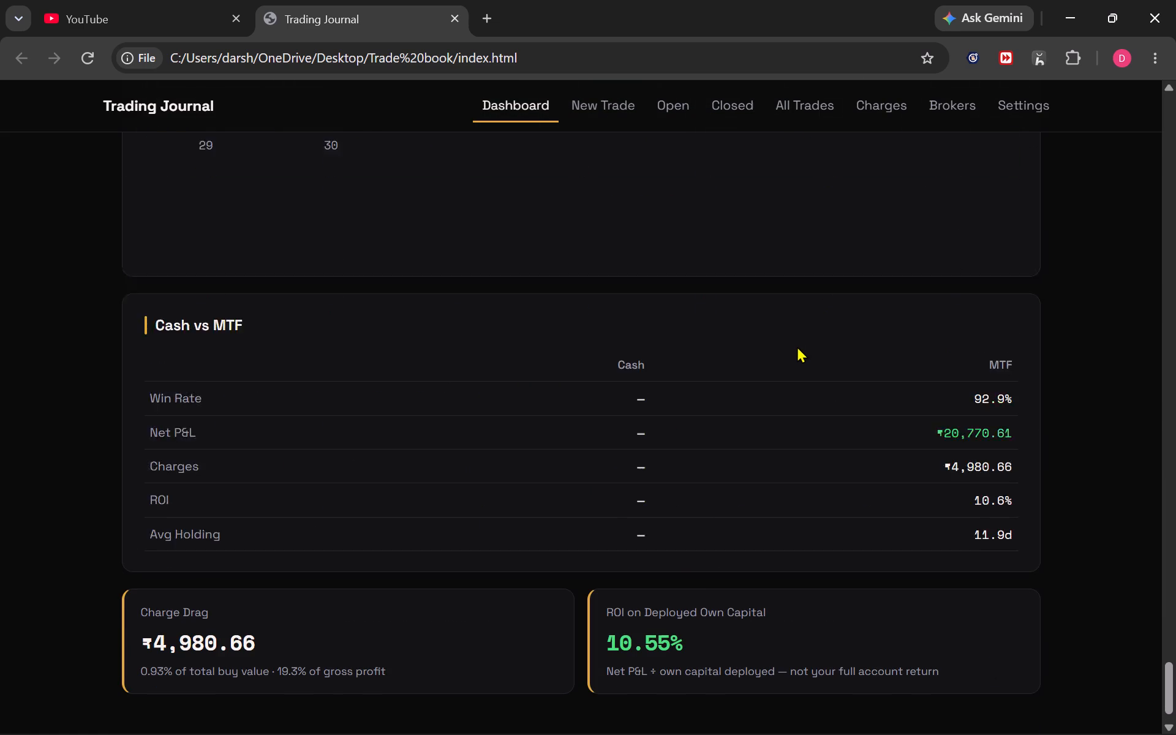
Examine the Dashboard's summary figures and the realized and quality-of-results figures in Gross & Net Profit Analysis.
scroll(797, 346, "up", 20)
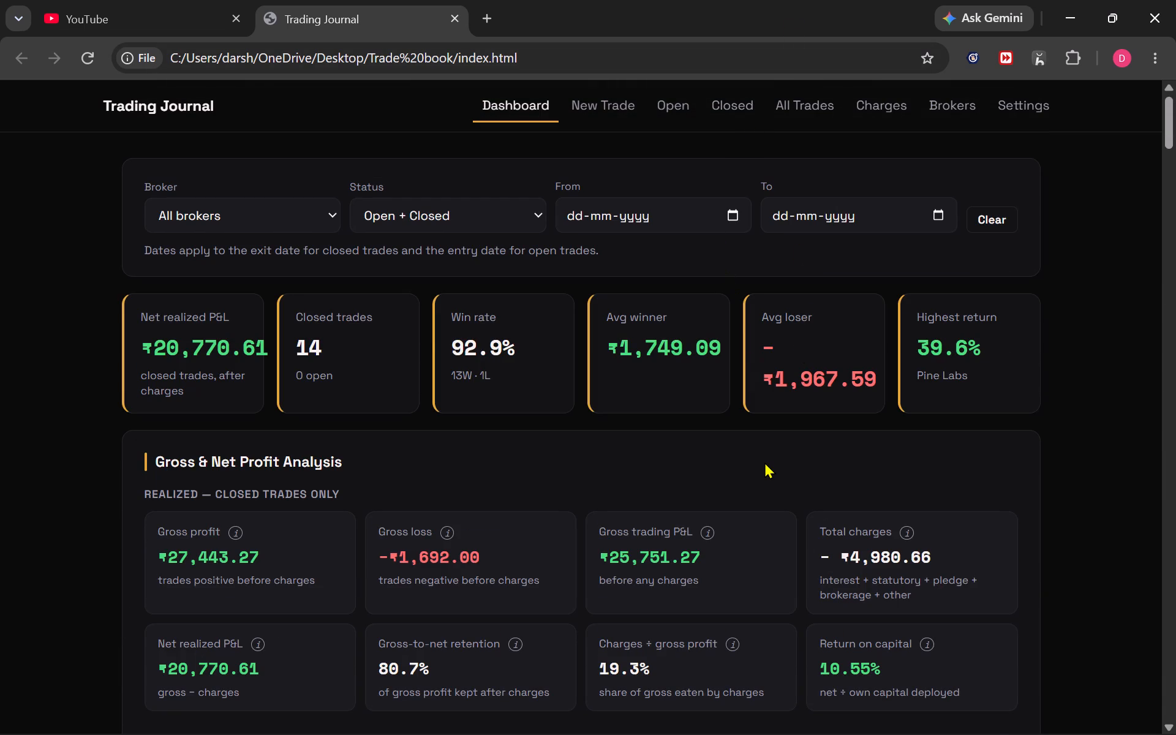
scroll(764, 462, "down", 1)
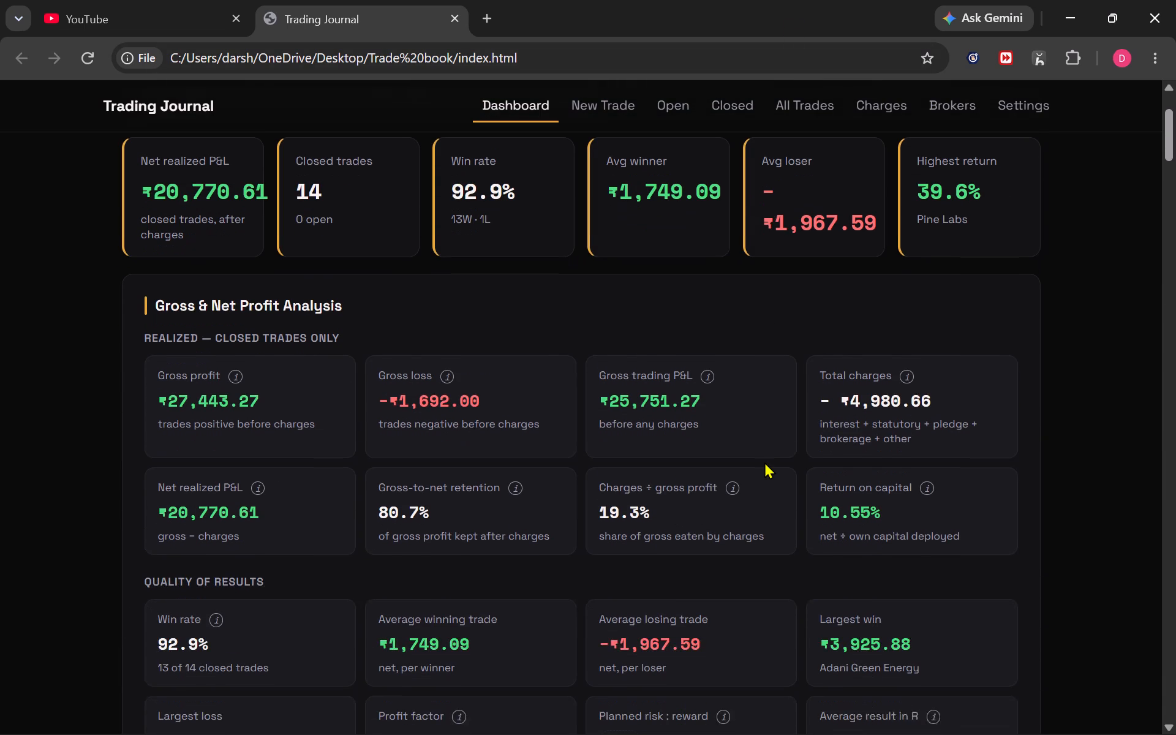
scroll(764, 462, "down", 1)
left_click_drag(528, 312, 935, 402)
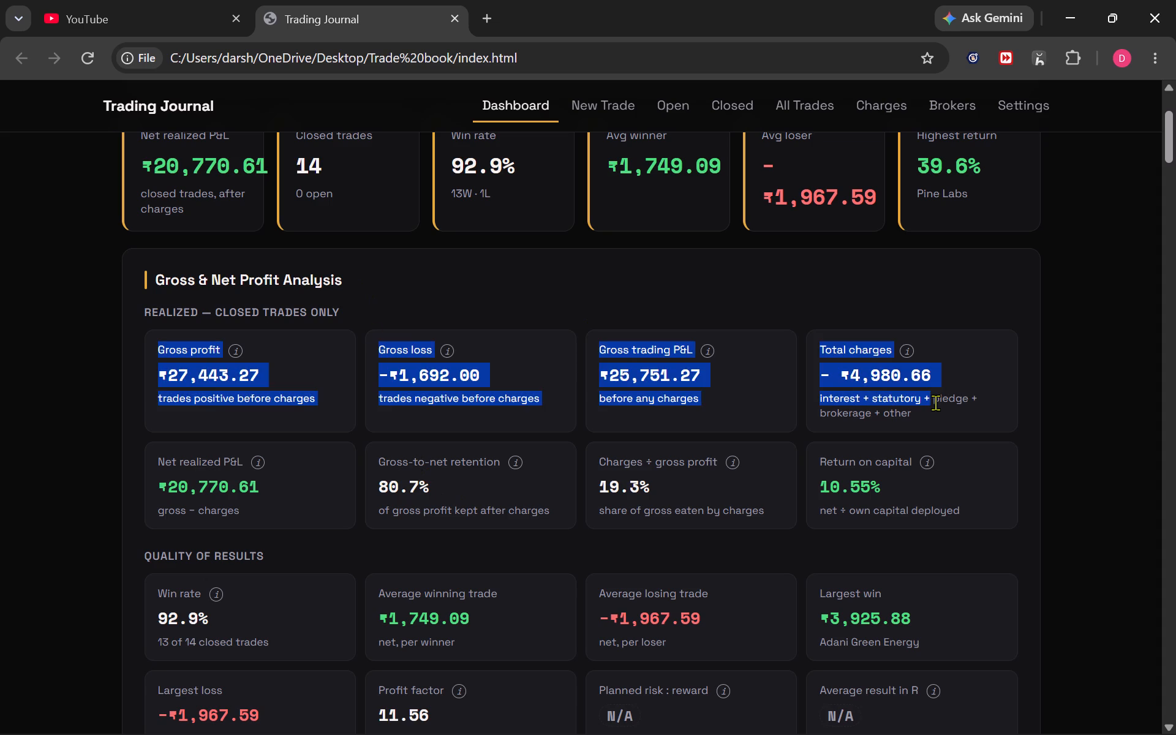
left_click(965, 437)
left_click_drag(938, 459, 77, 375)
left_click(680, 299)
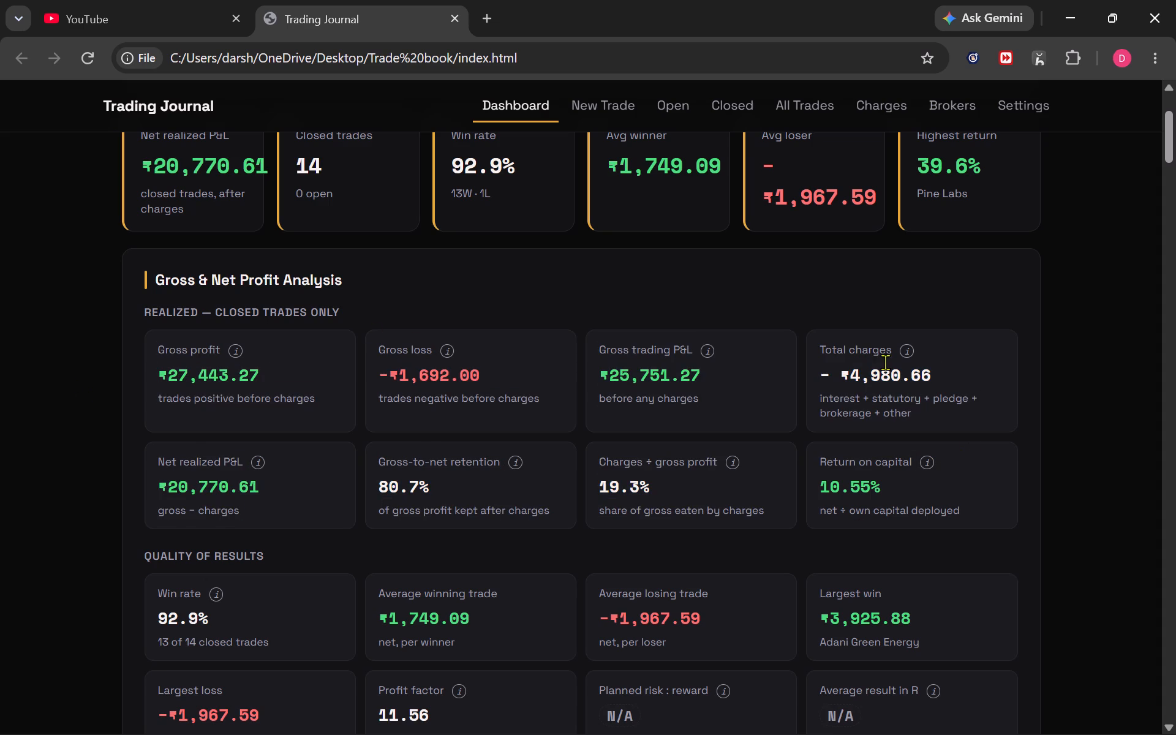
scroll(912, 369, "down", 1)
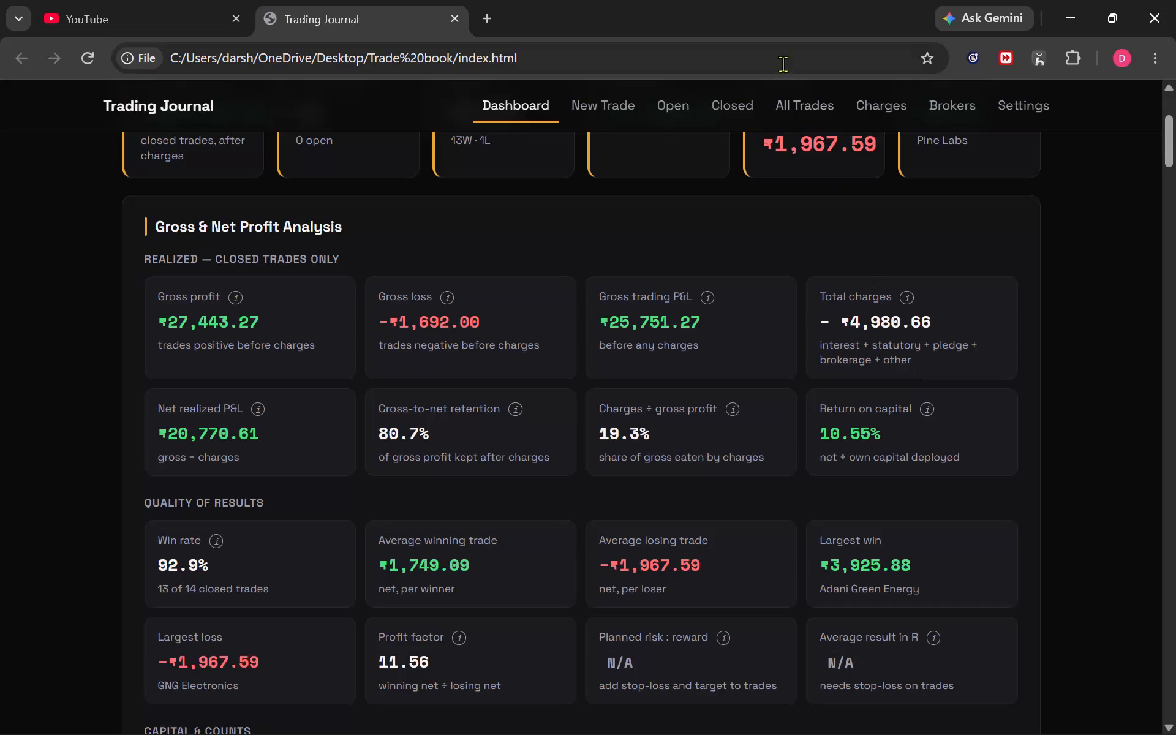
Review the Charges Breakdown by category for all trades and all brokers.
left_click(900, 104)
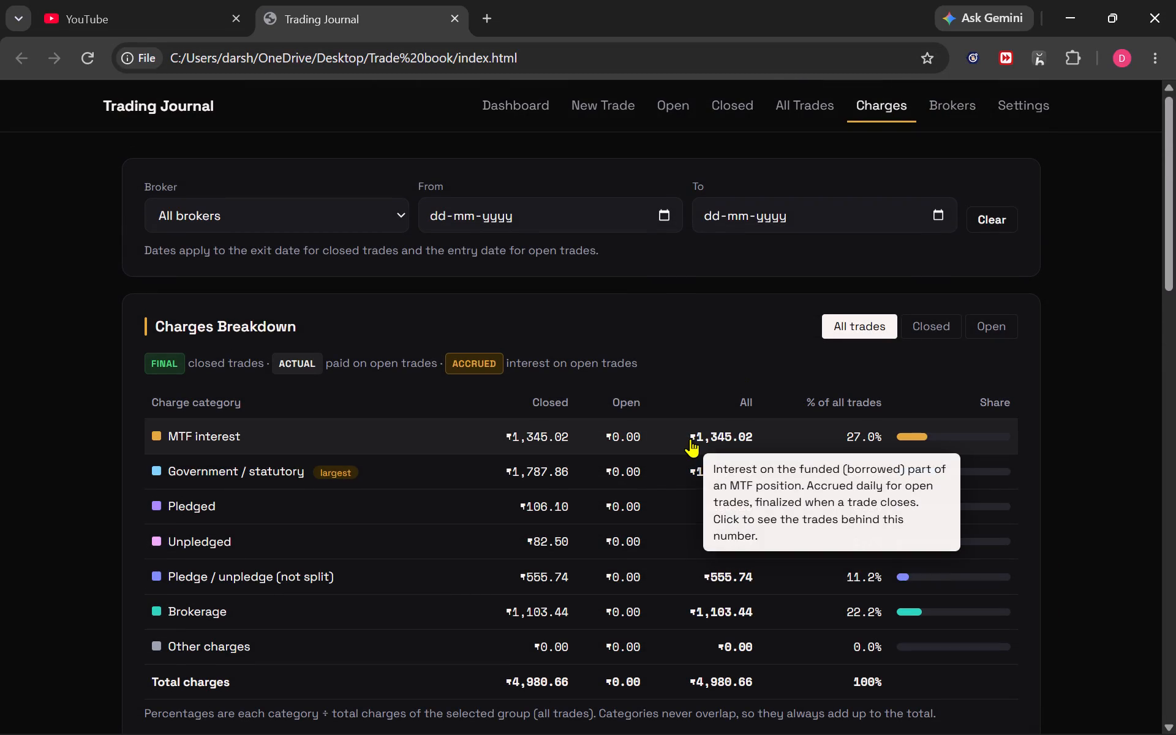
scroll(840, 534, "down", 11)
scroll(840, 534, "up", 5)
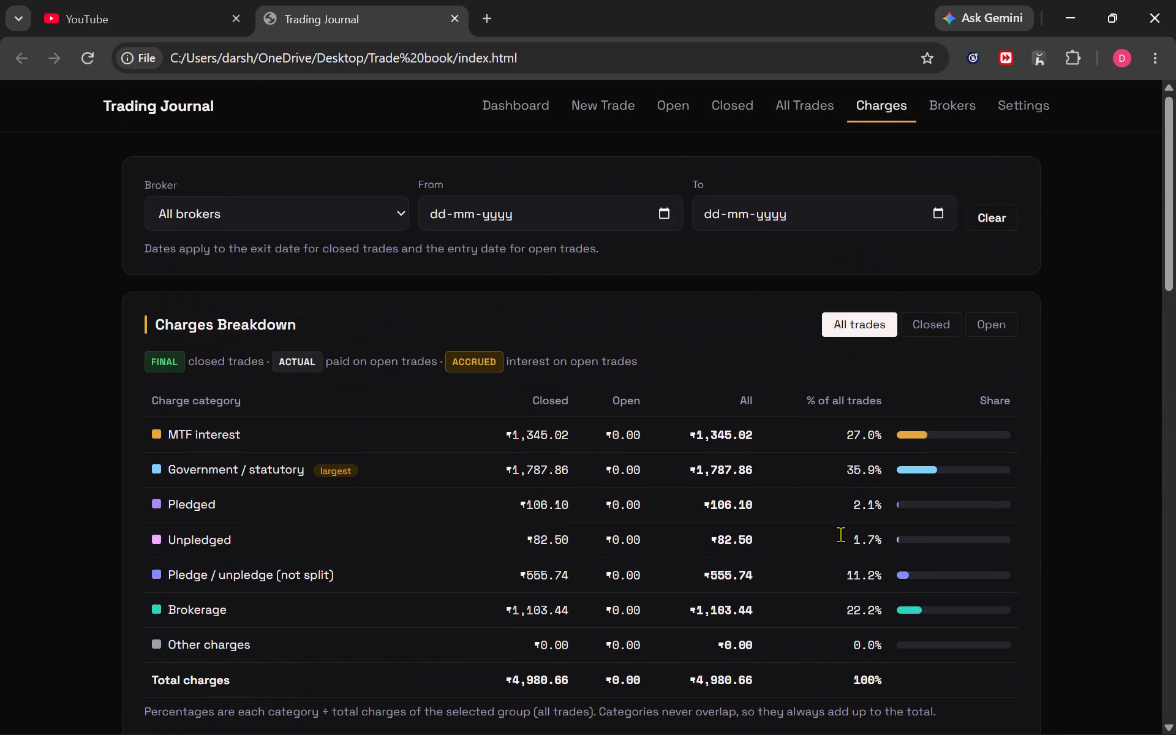
scroll(840, 534, "up", 1)
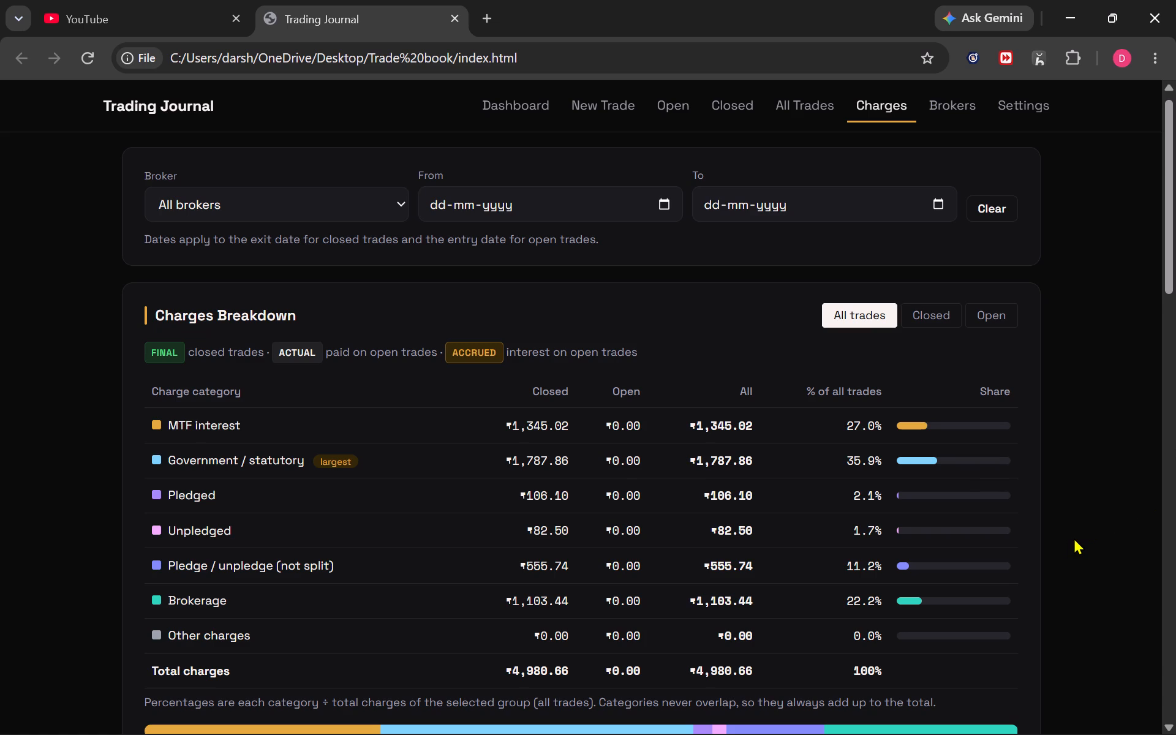
Examine the Charge Ratios and the Charges by Trade table, including the JTL industries rows and their charge mix.
scroll(1074, 538, "down", 3)
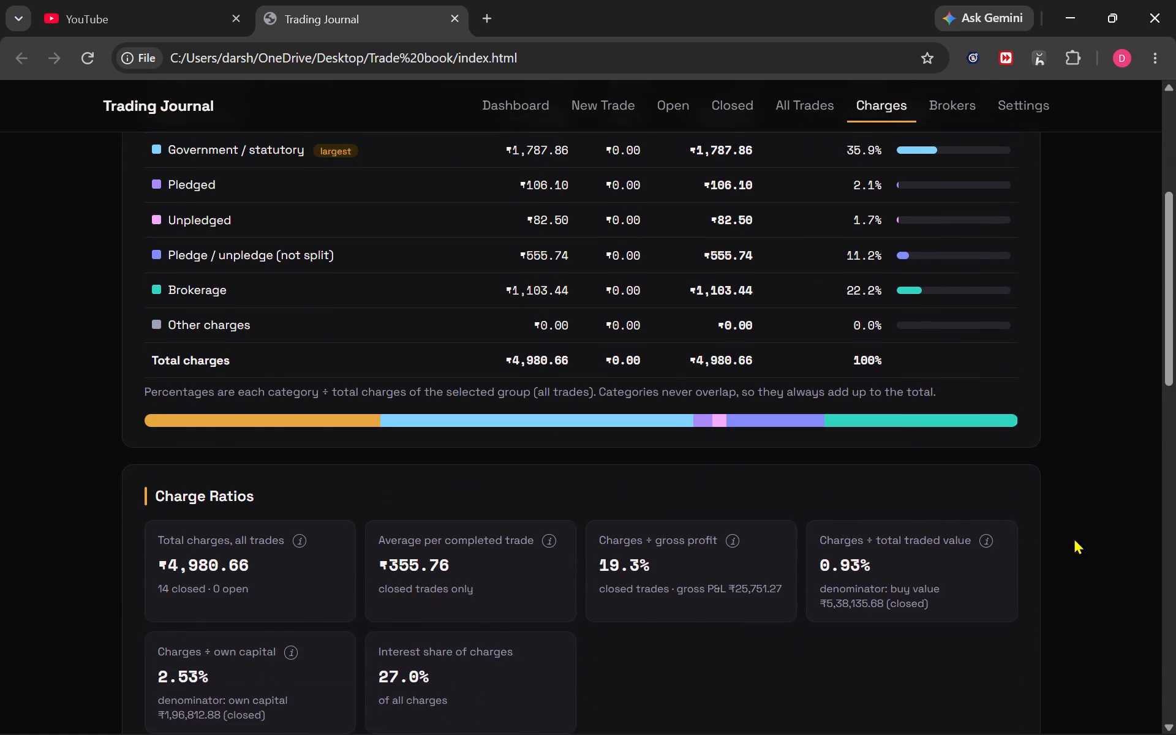
scroll(1074, 538, "down", 1)
left_click(691, 548)
scroll(691, 548, "down", 2)
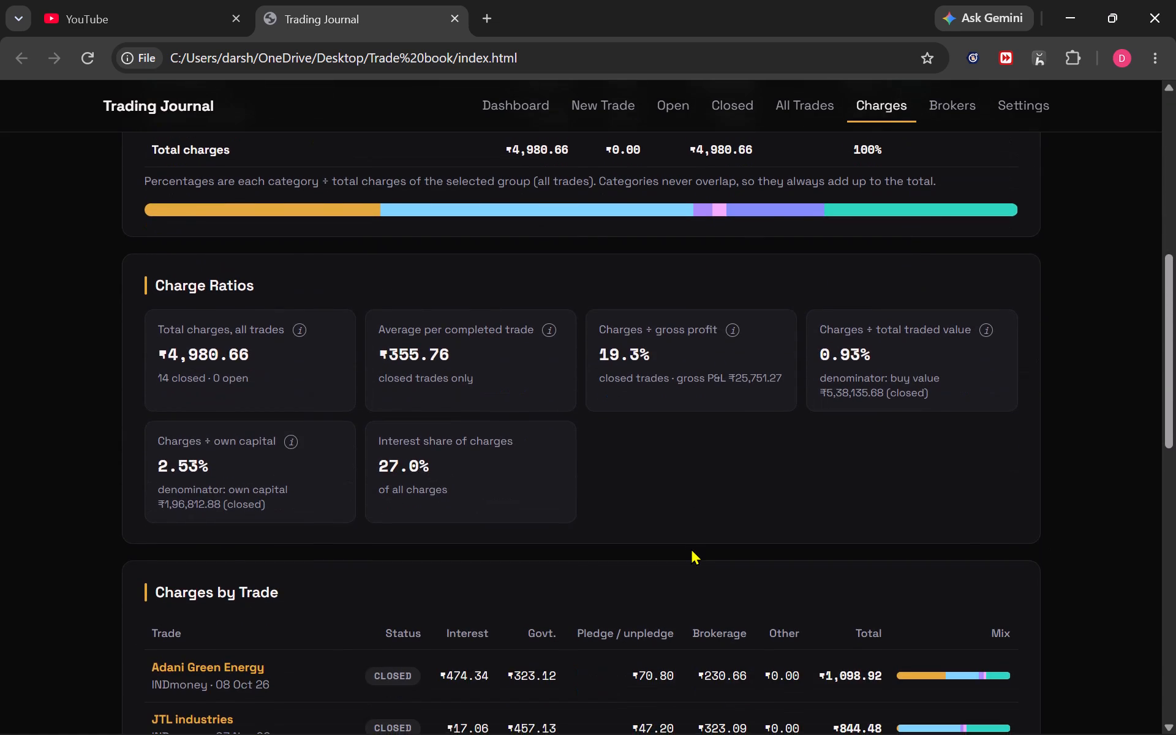
scroll(691, 548, "down", 4)
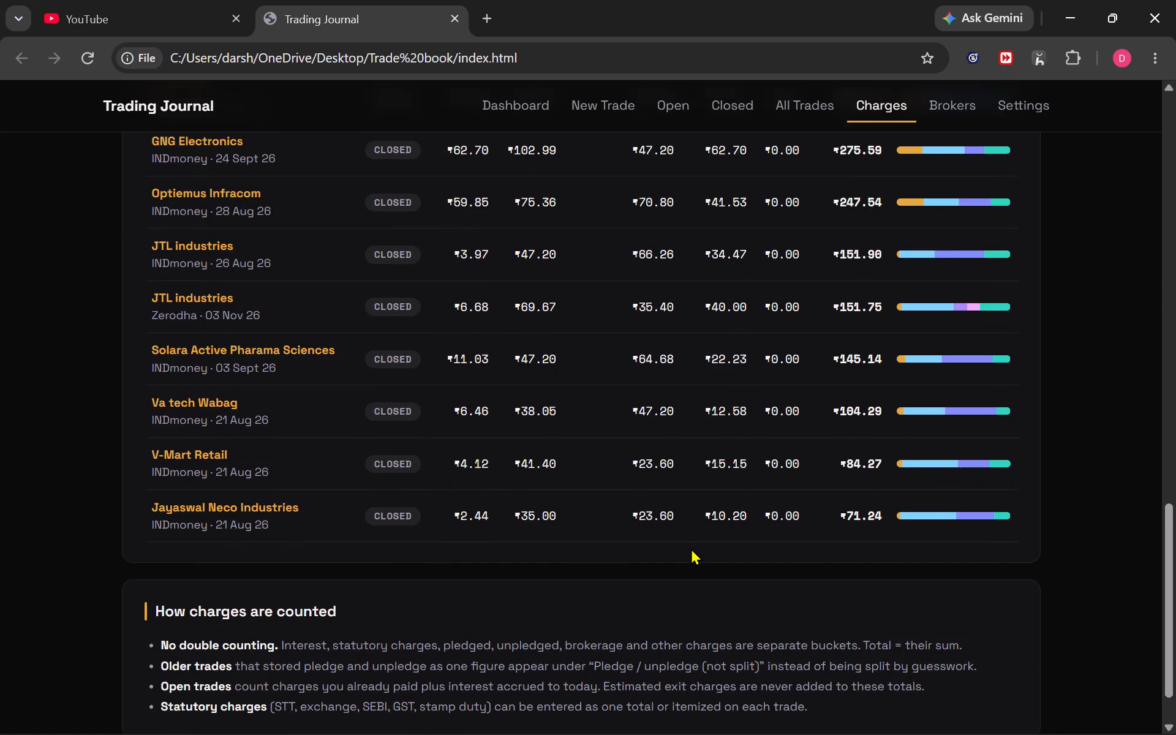
scroll(691, 548, "down", 2)
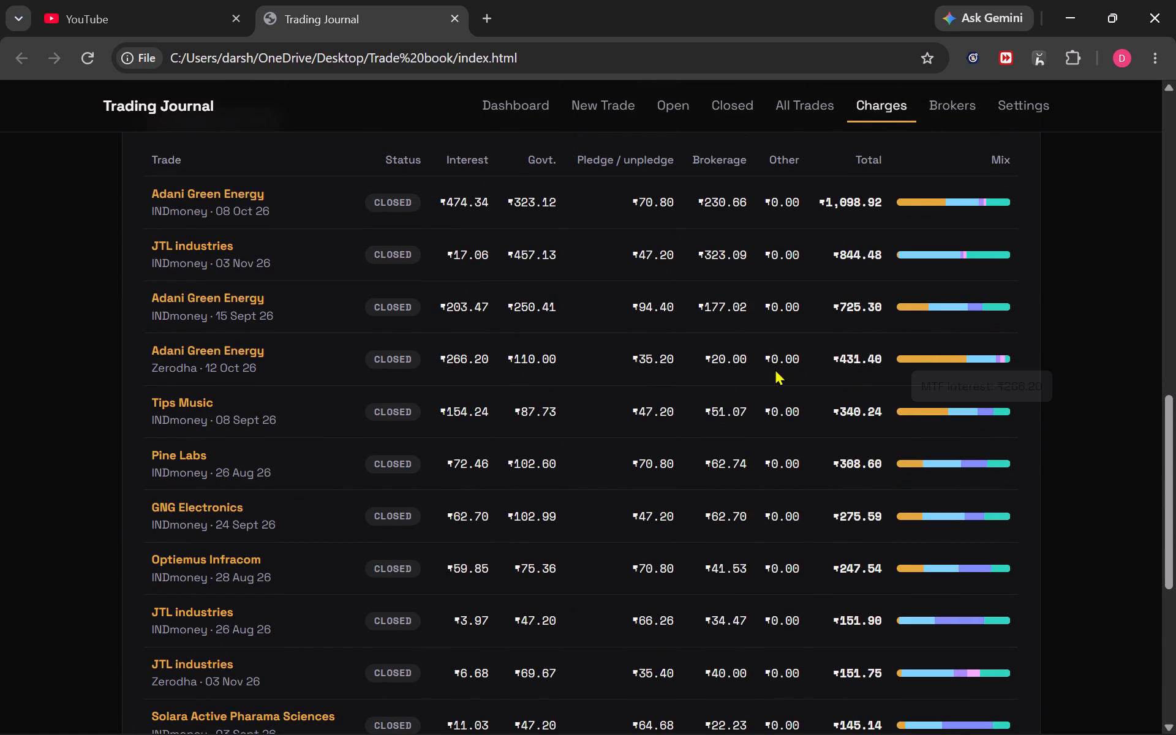
scroll(768, 358, "up", 1)
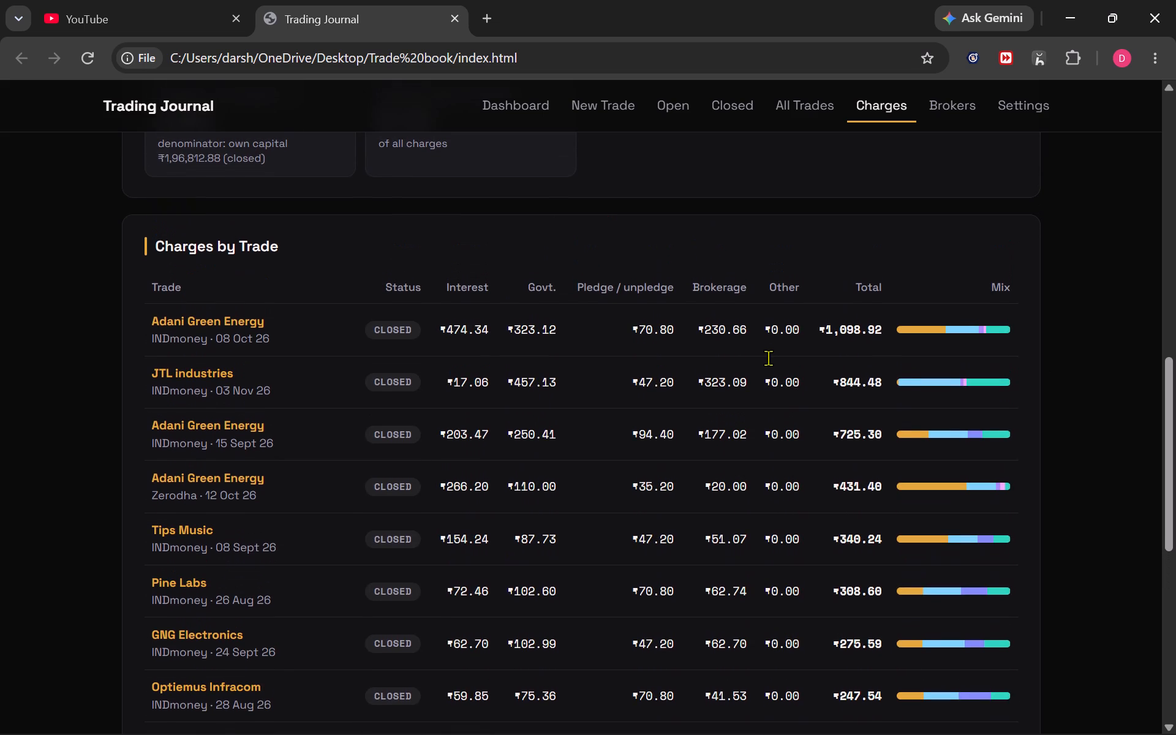
scroll(768, 358, "up", 1)
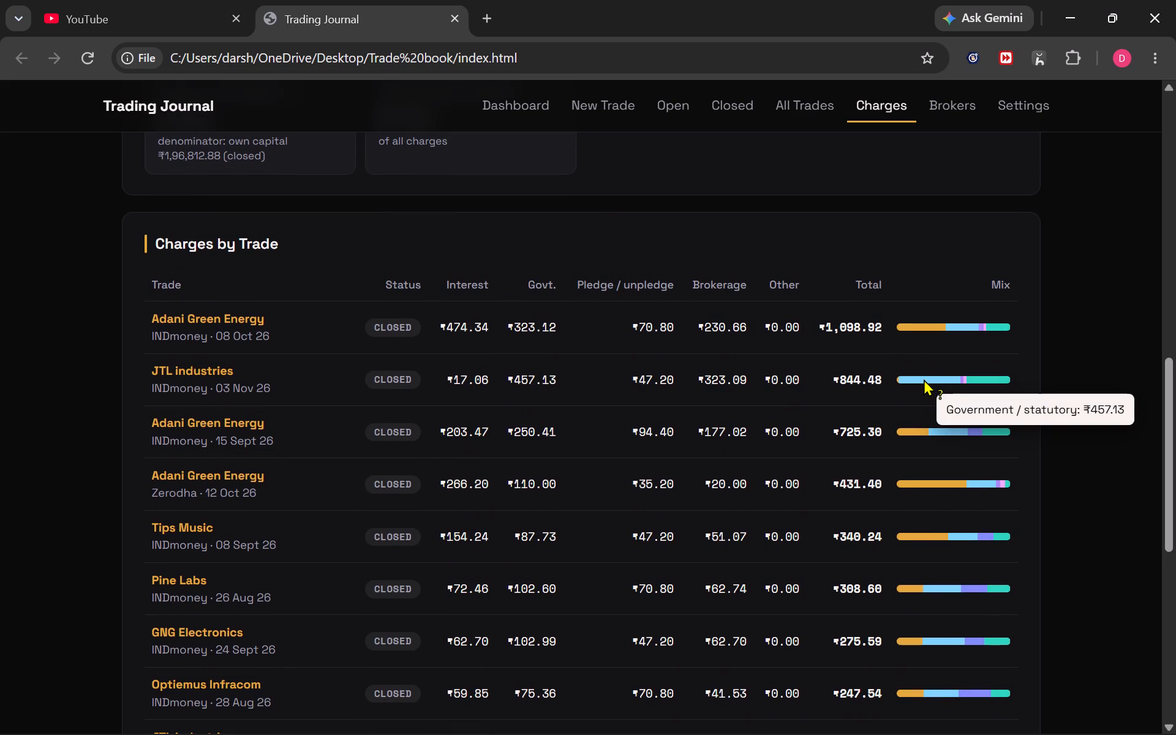
scroll(944, 487, "down", 2)
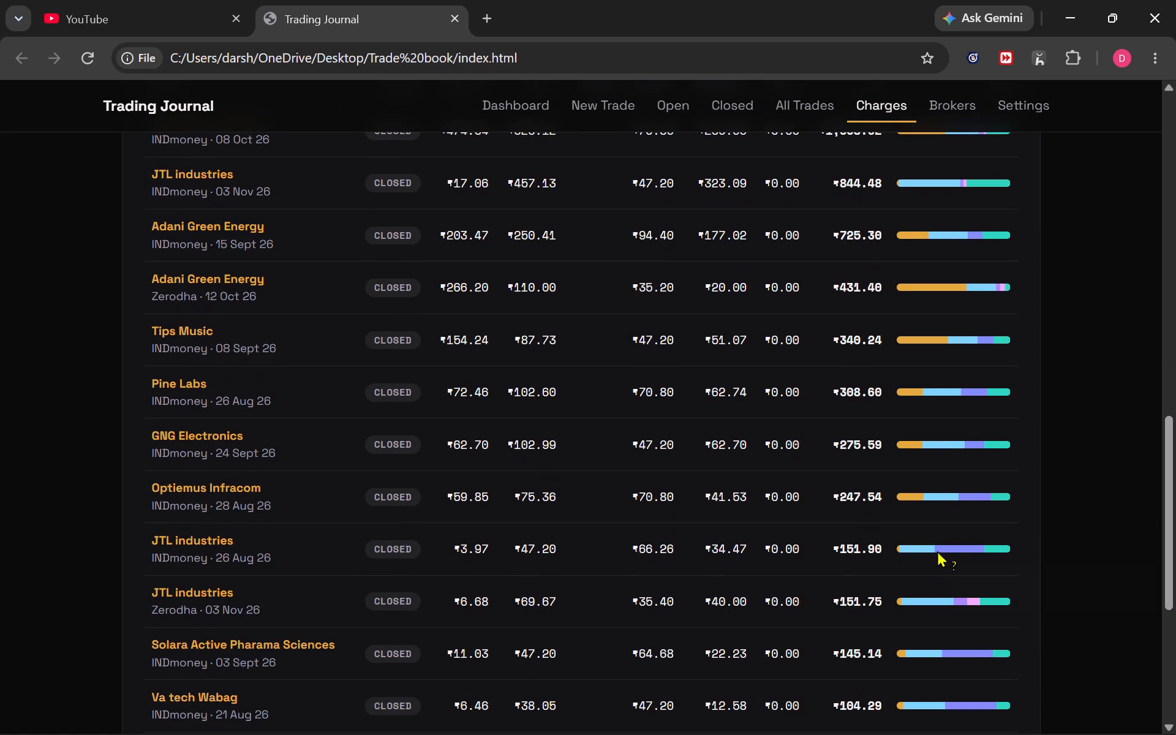
scroll(936, 531, "up", 2)
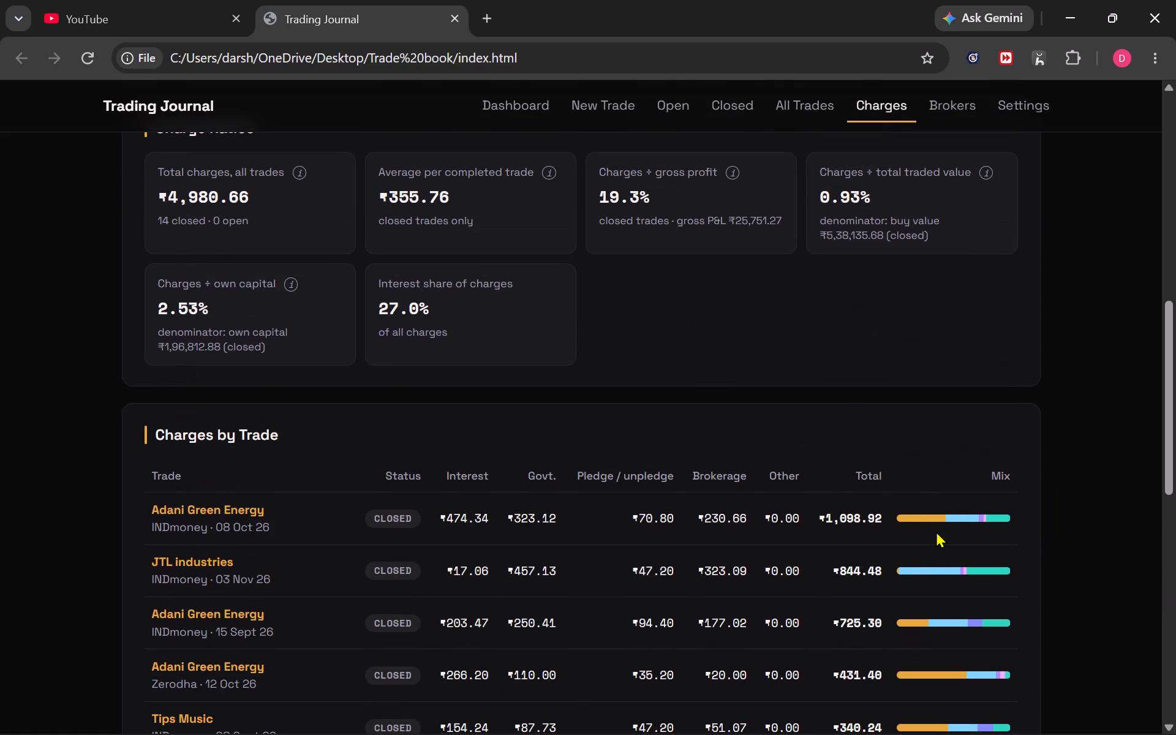
scroll(936, 531, "up", 2)
left_click_drag(892, 586, 645, 509)
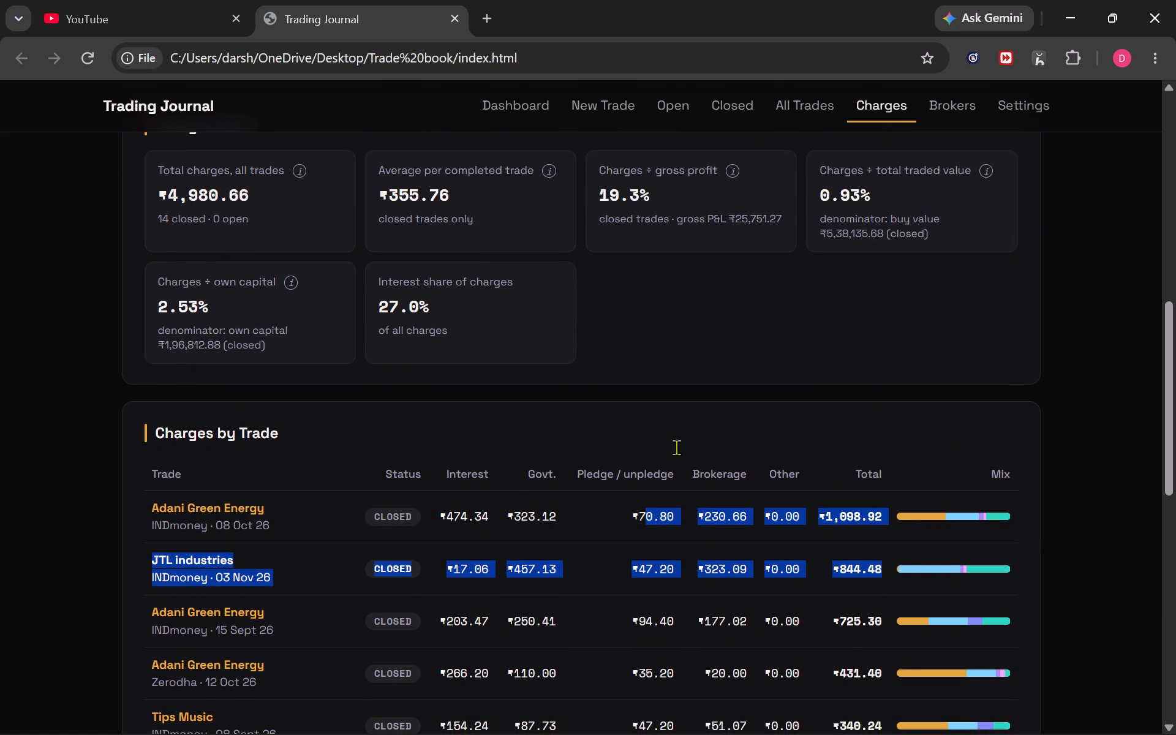
Review the Dashboard's Recent Closed Trades, monthly Gross vs Net Profit chart and per-trade Cumulative Net Profit chart.
left_click(493, 109)
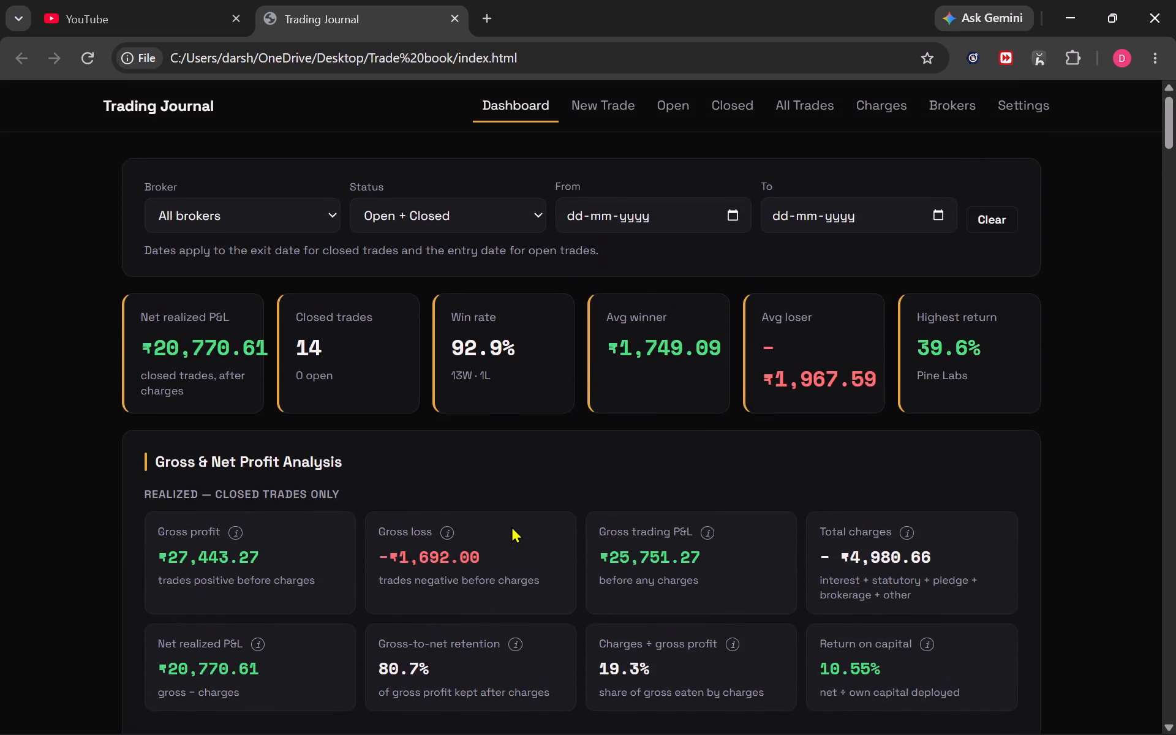
scroll(511, 526, "down", 7)
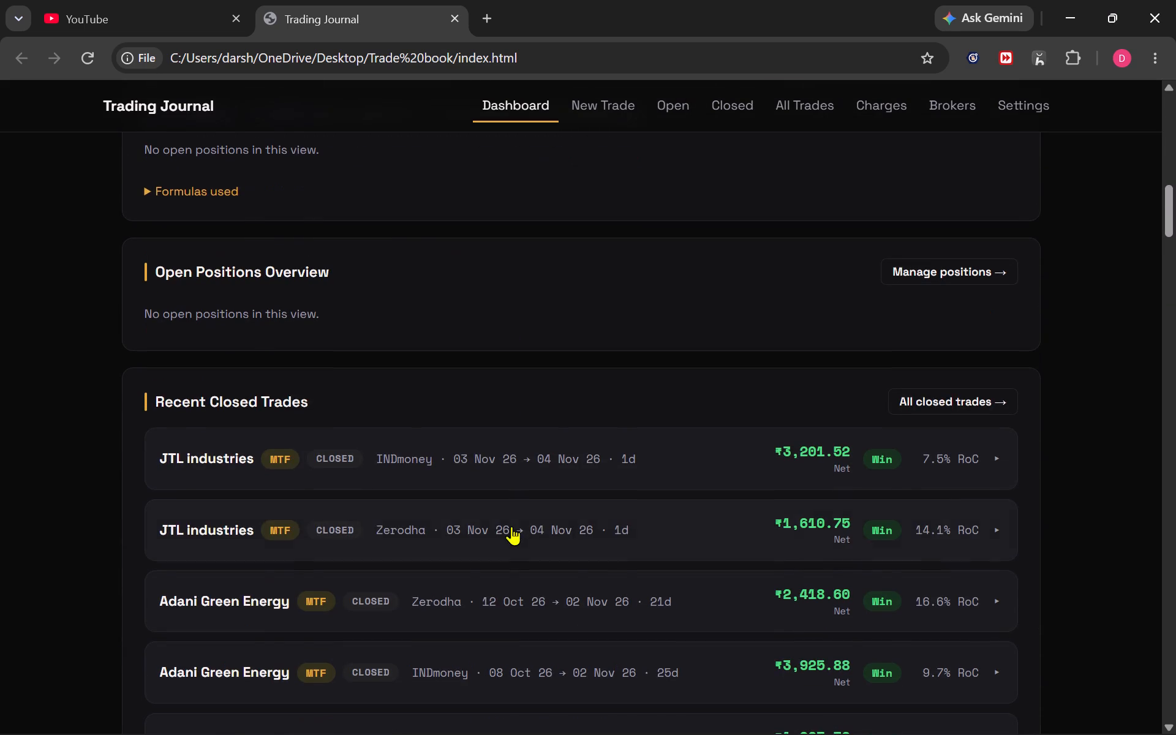
scroll(511, 526, "down", 2)
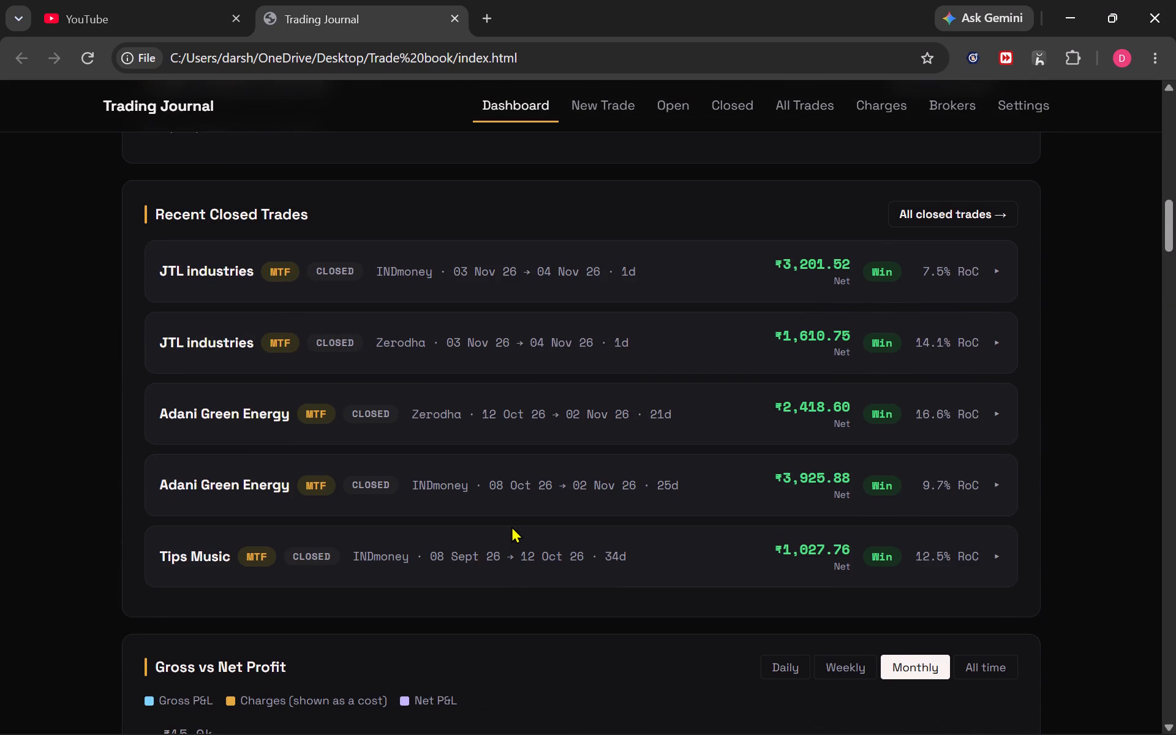
scroll(511, 526, "down", 3)
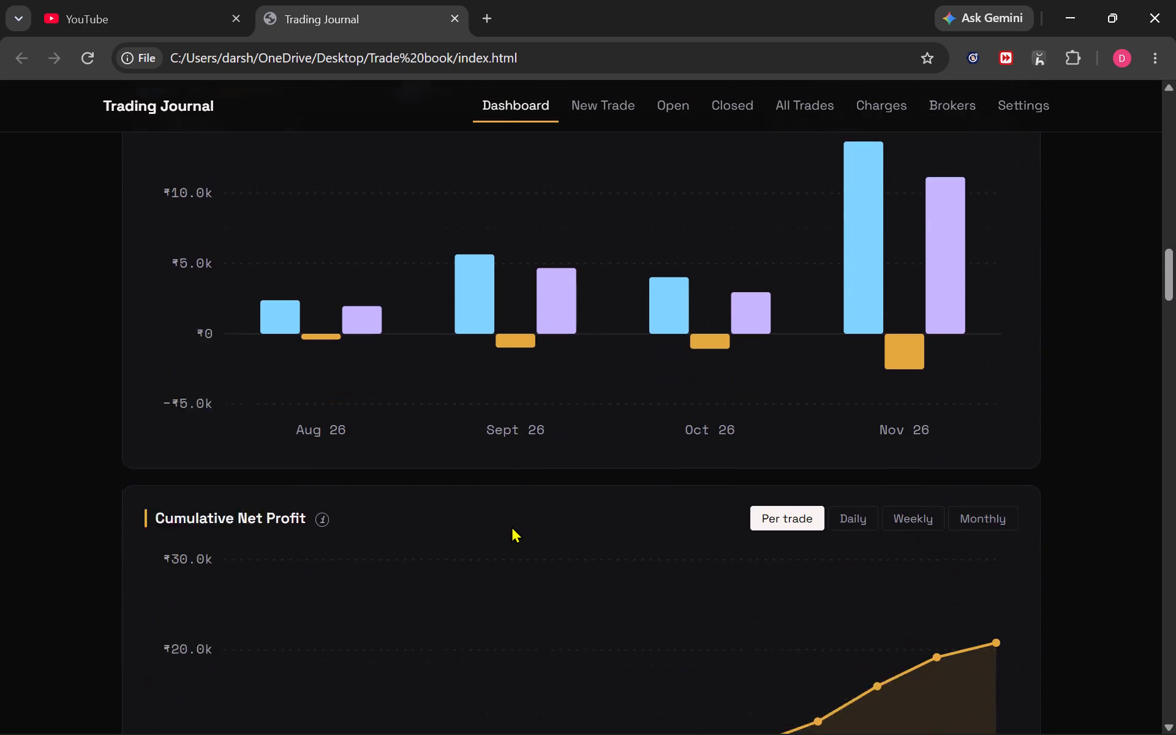
scroll(511, 526, "down", 2)
scroll(511, 526, "up", 1)
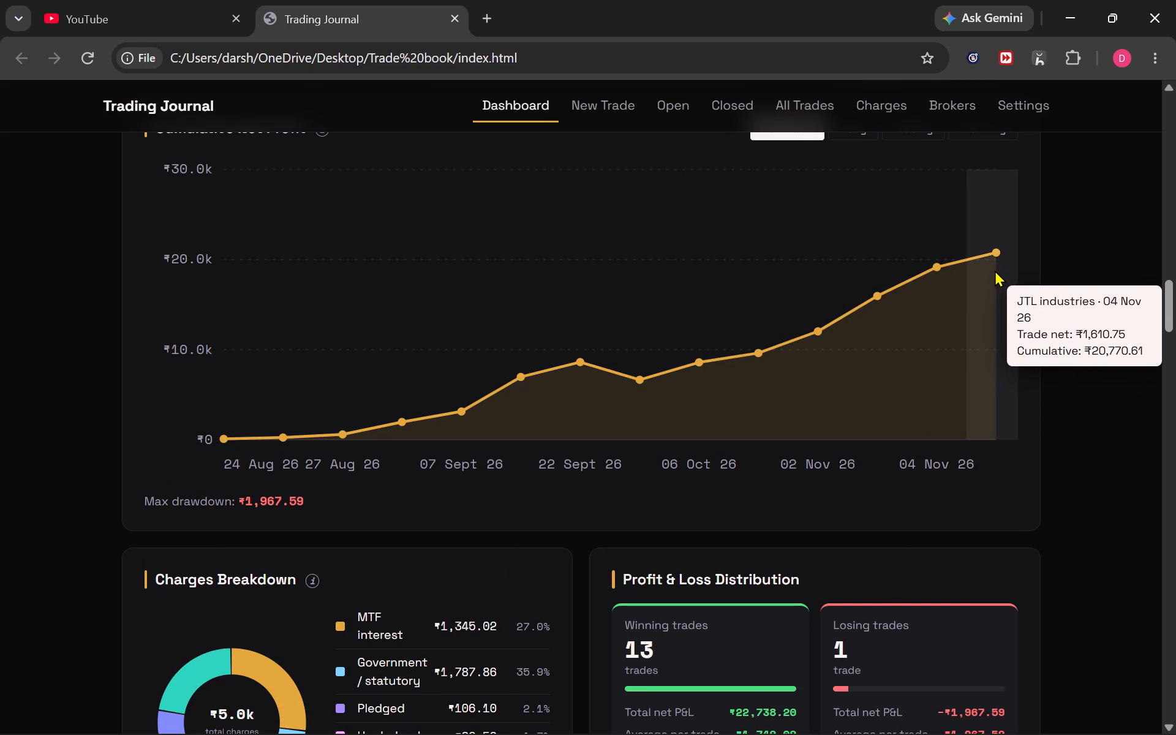
Examine the Dashboard's Charges Efficiency, Broker Performance, Holding Period Analysis and Stock Performance sections.
scroll(812, 401, "down", 5)
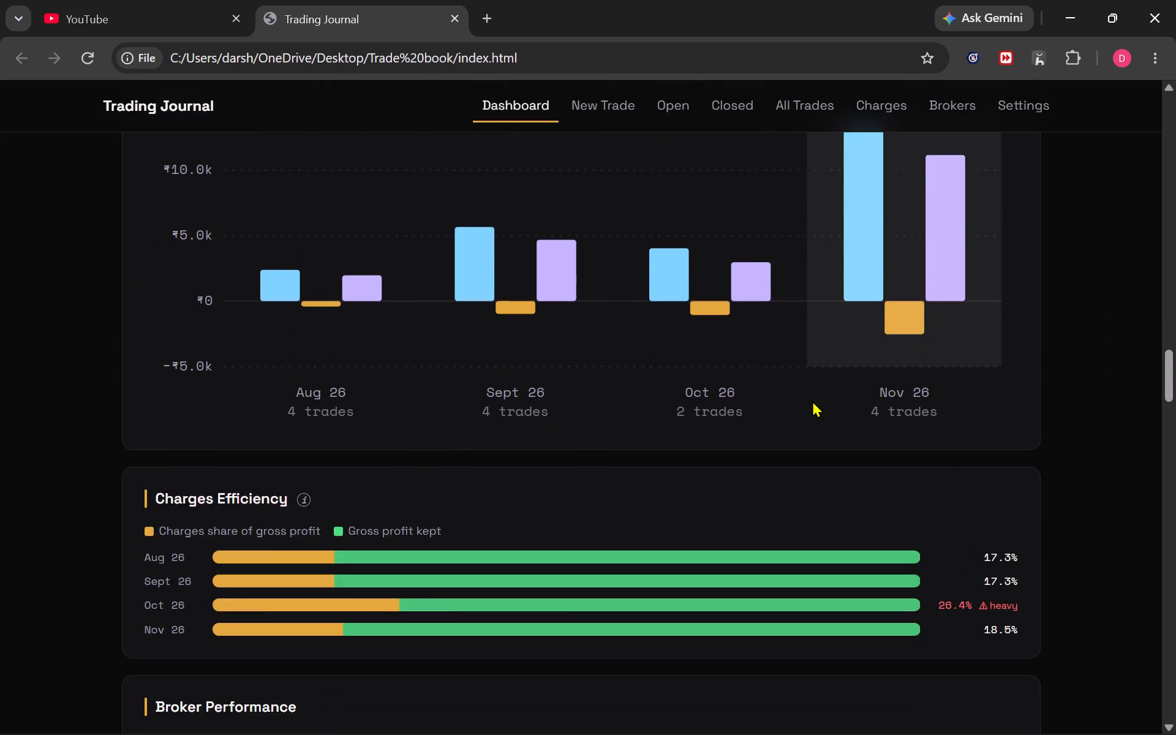
scroll(812, 401, "down", 4)
left_click(812, 401)
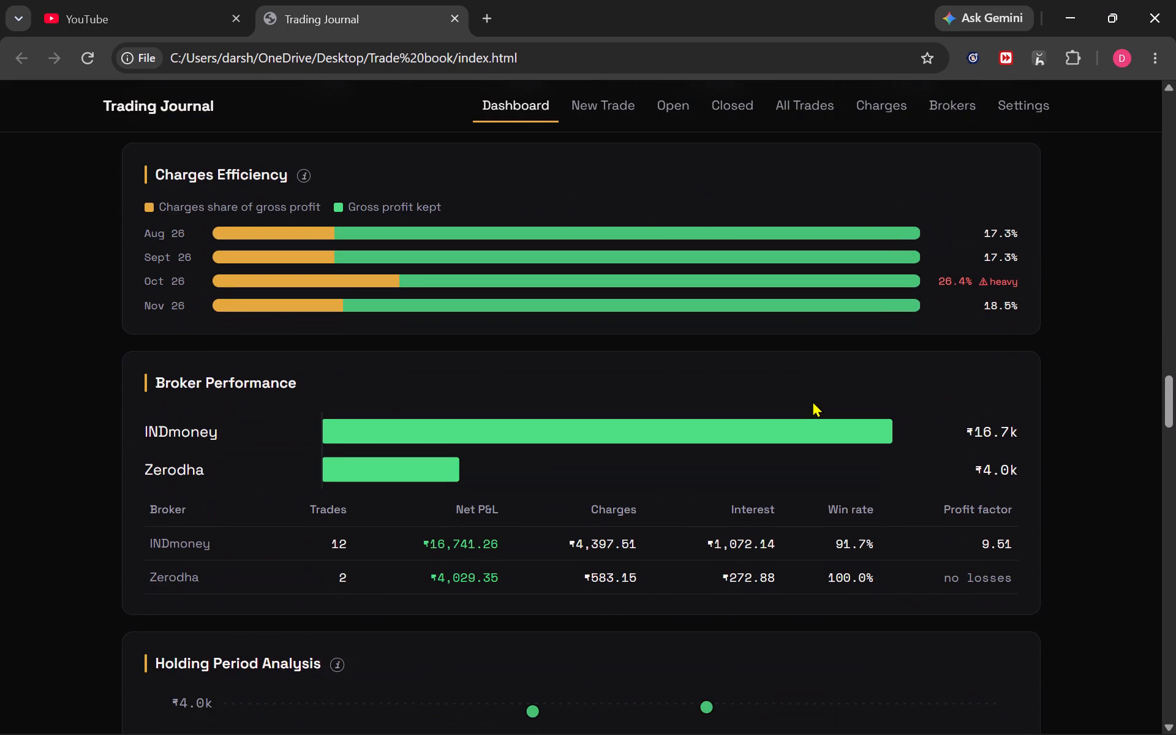
scroll(812, 401, "down", 2)
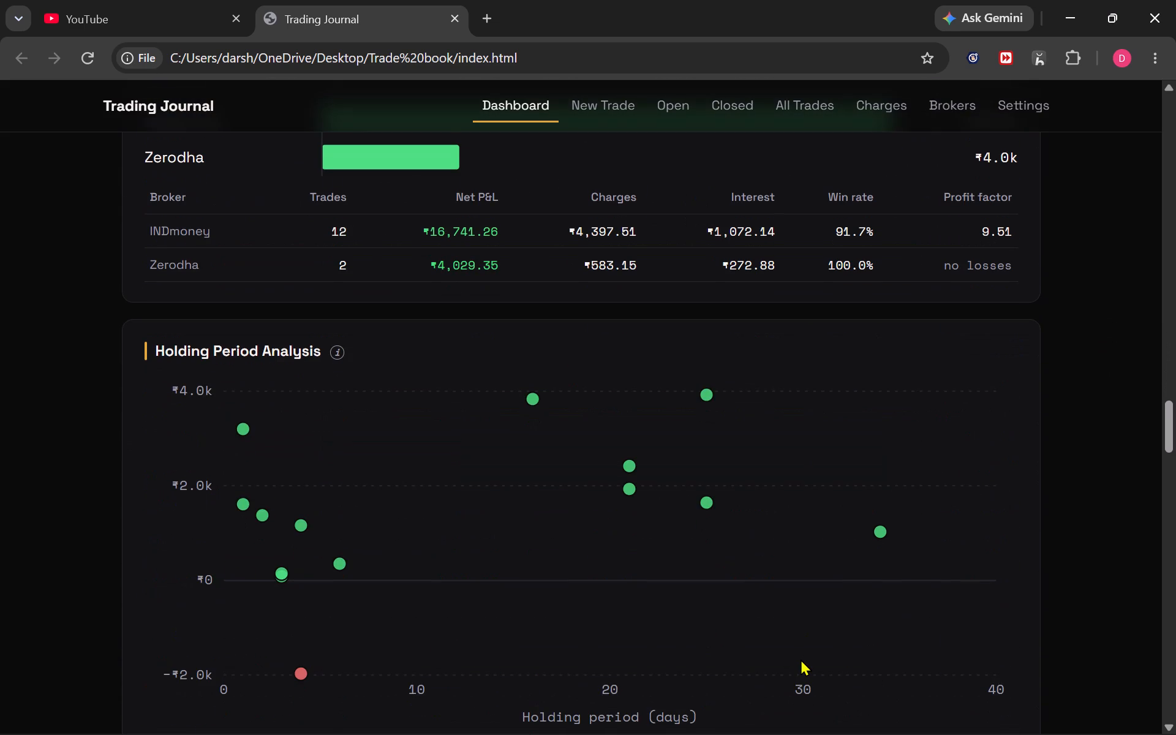
scroll(801, 659, "up", 1)
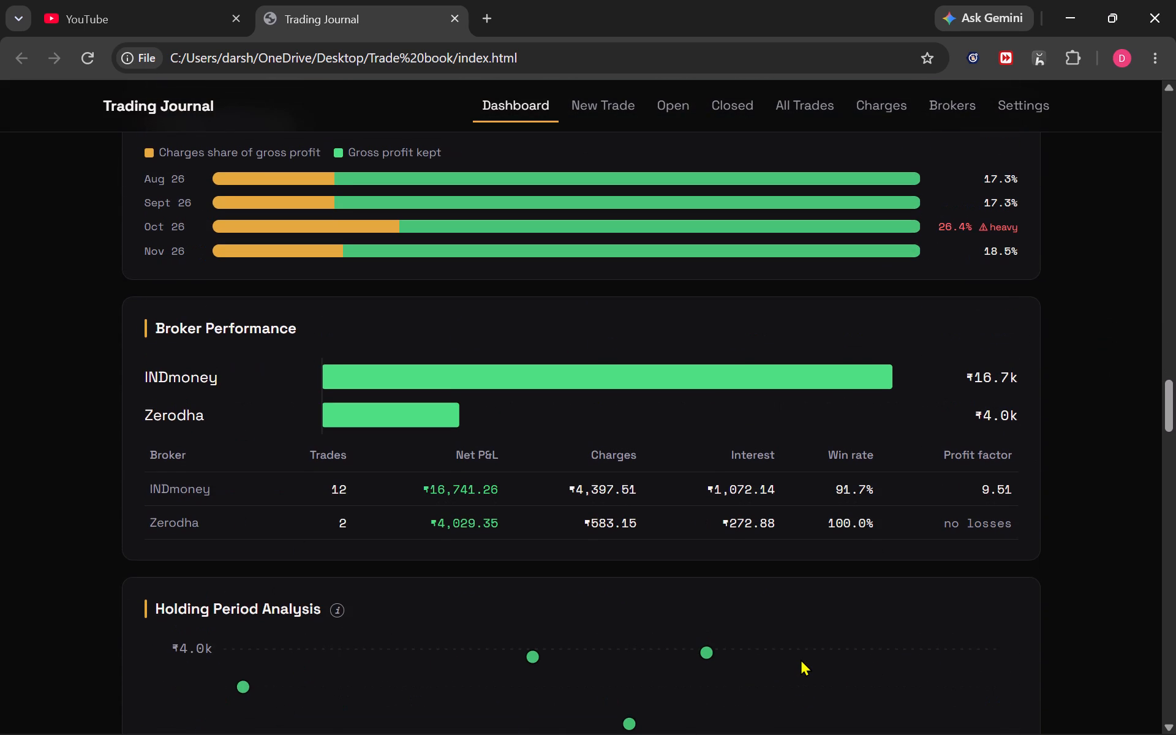
scroll(801, 659, "down", 2)
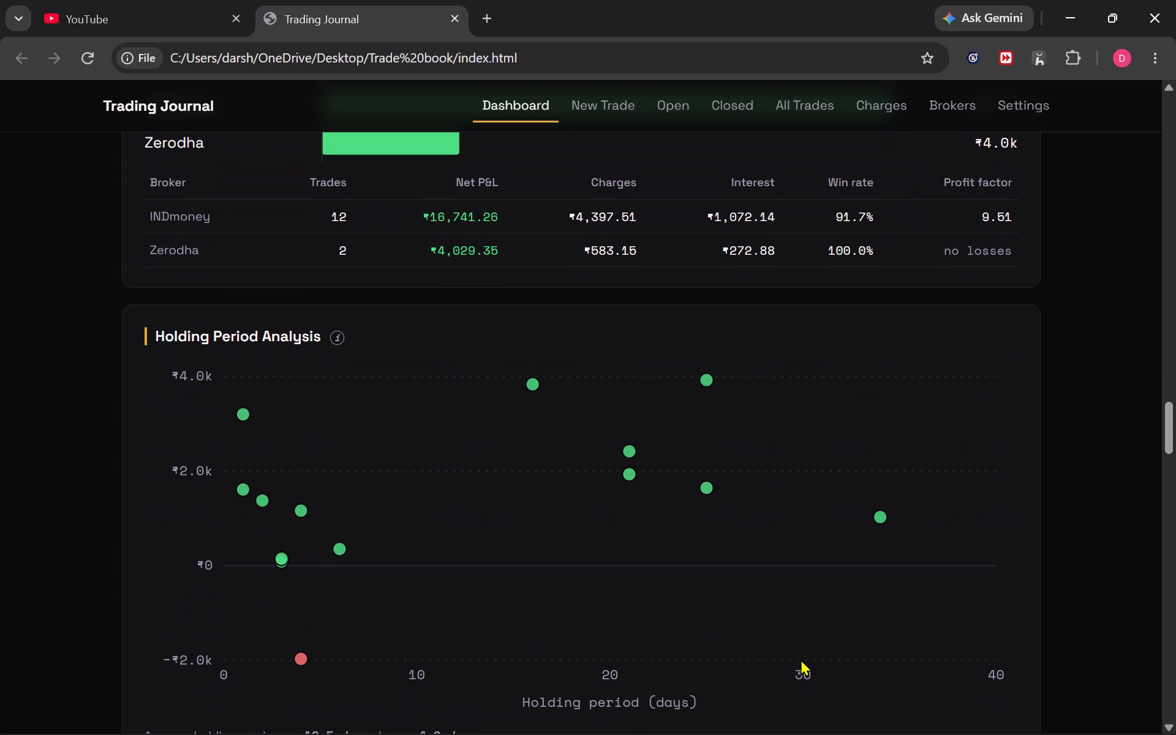
scroll(912, 355, "up", 1)
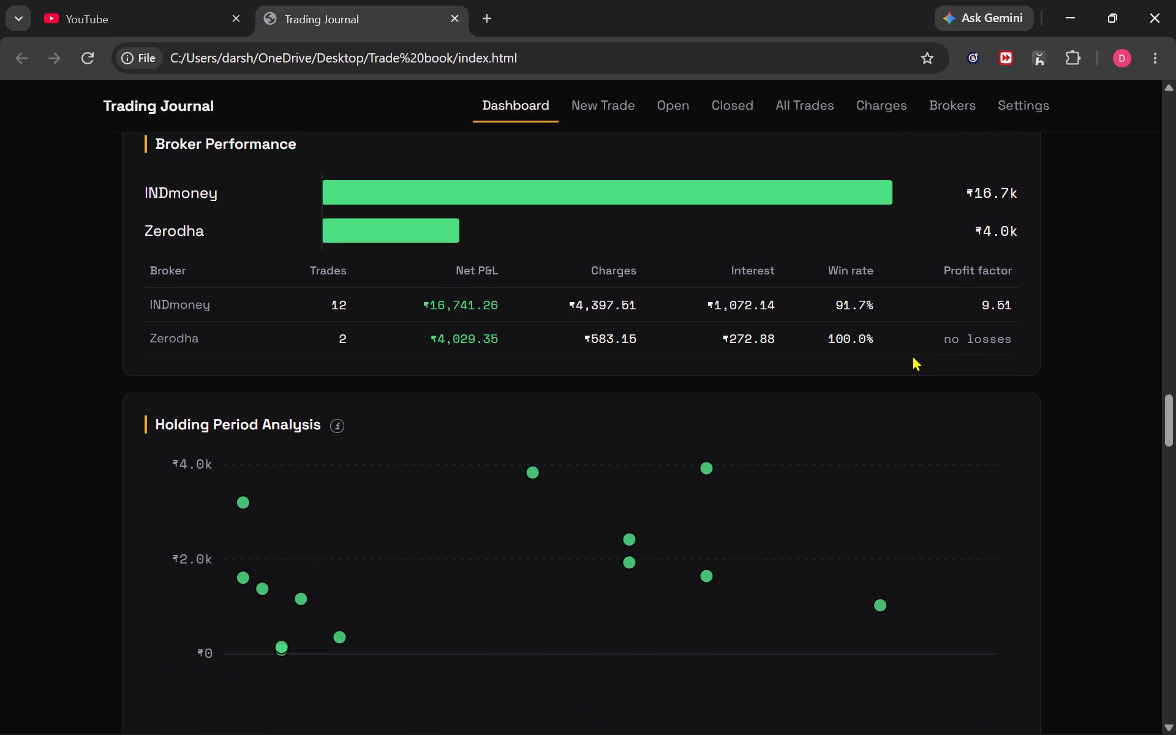
scroll(912, 355, "up", 2)
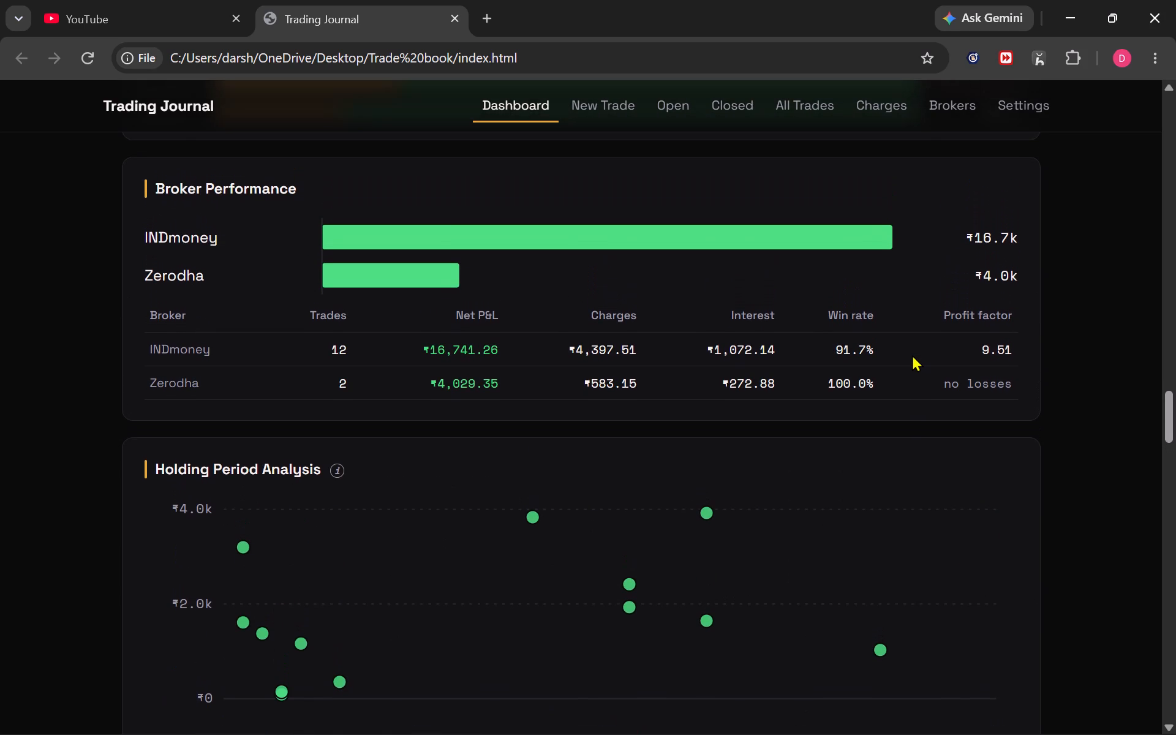
scroll(912, 355, "up", 1)
scroll(912, 355, "down", 8)
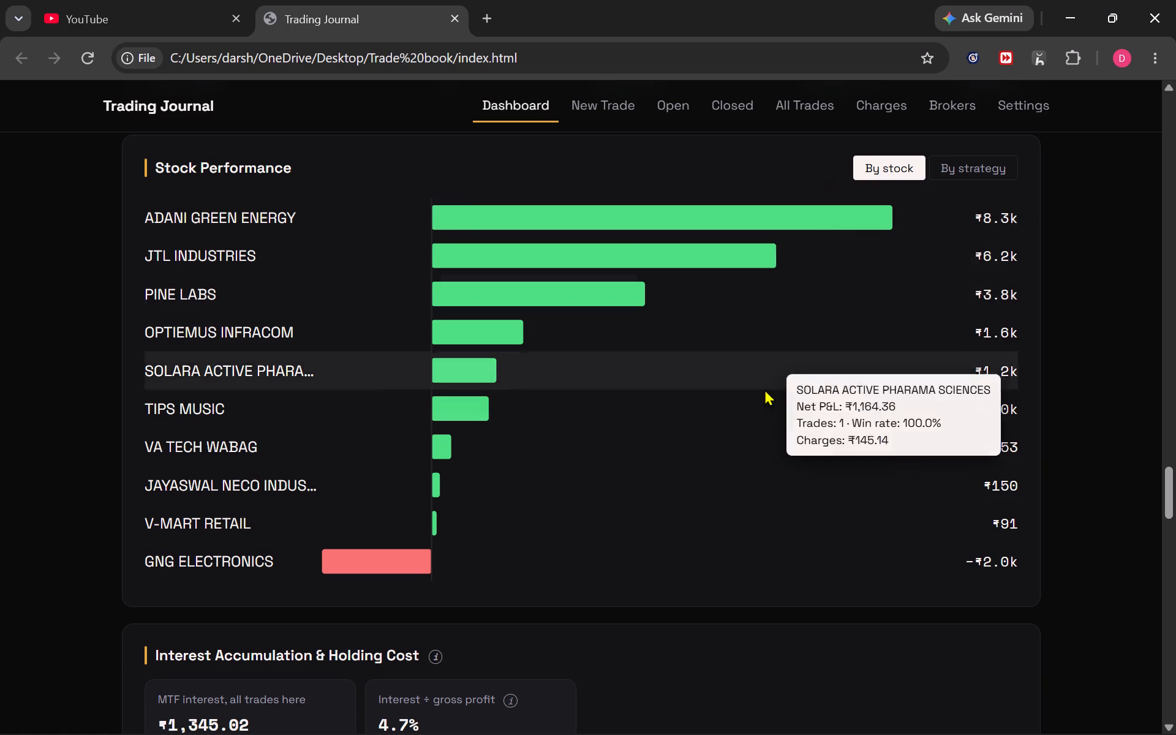
scroll(753, 409, "down", 2)
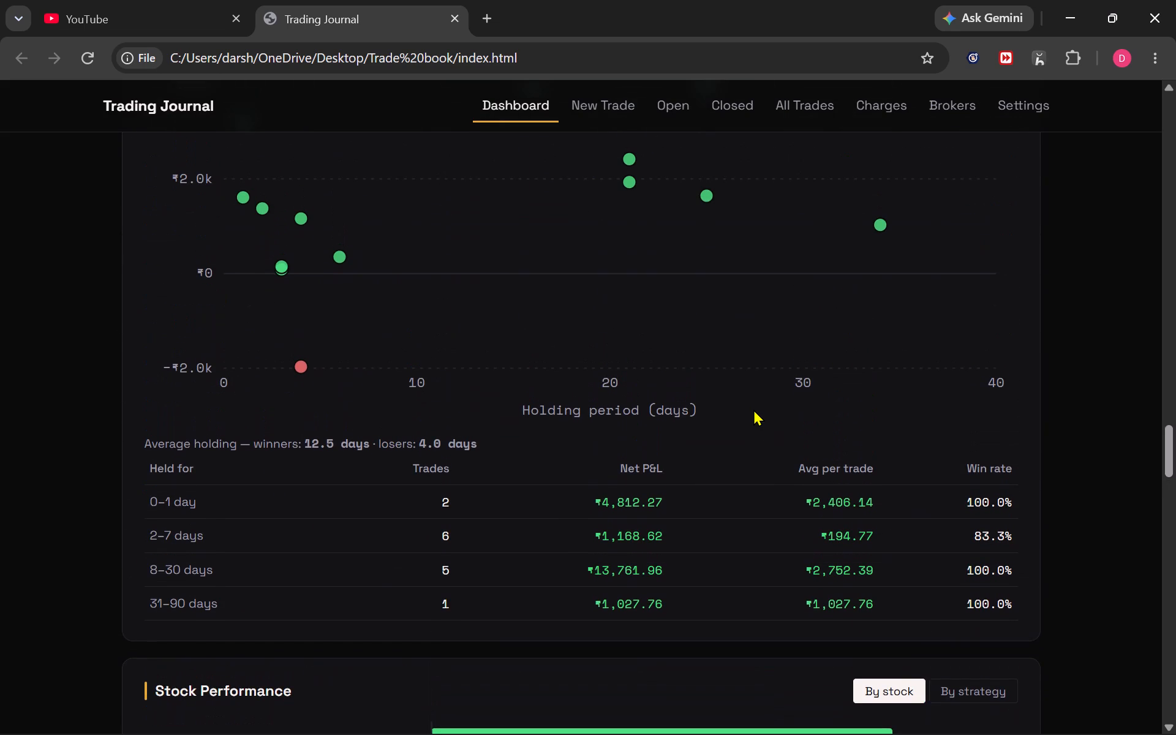
scroll(753, 409, "up", 3)
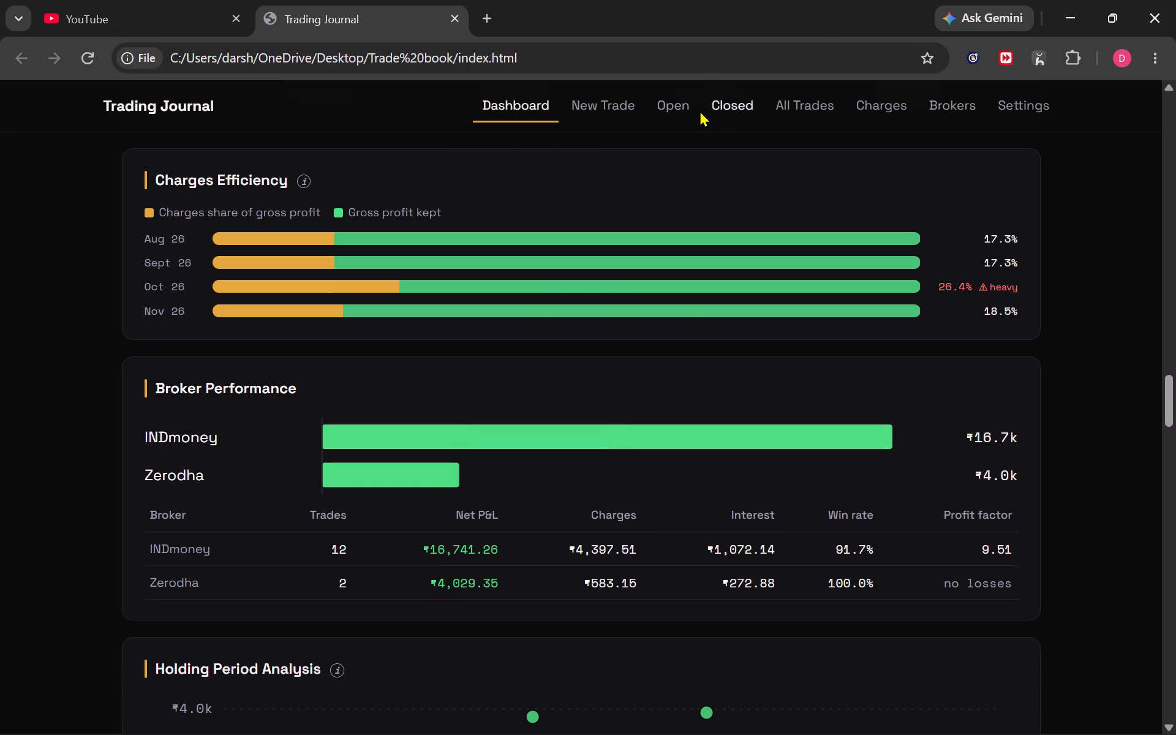
Examine the Dashboard's summary figures and the realized, quality-of-results and capital figures in Gross & Net Profit Analysis.
left_click(724, 110)
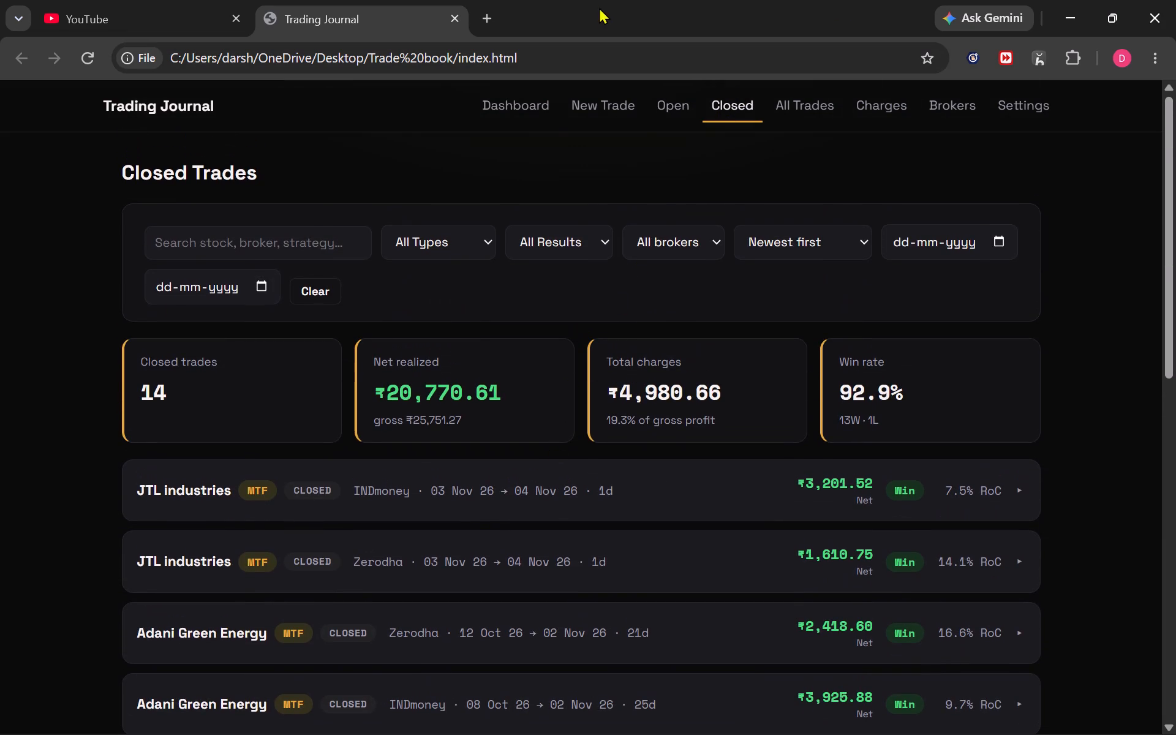
left_click(584, 109)
left_click(514, 107)
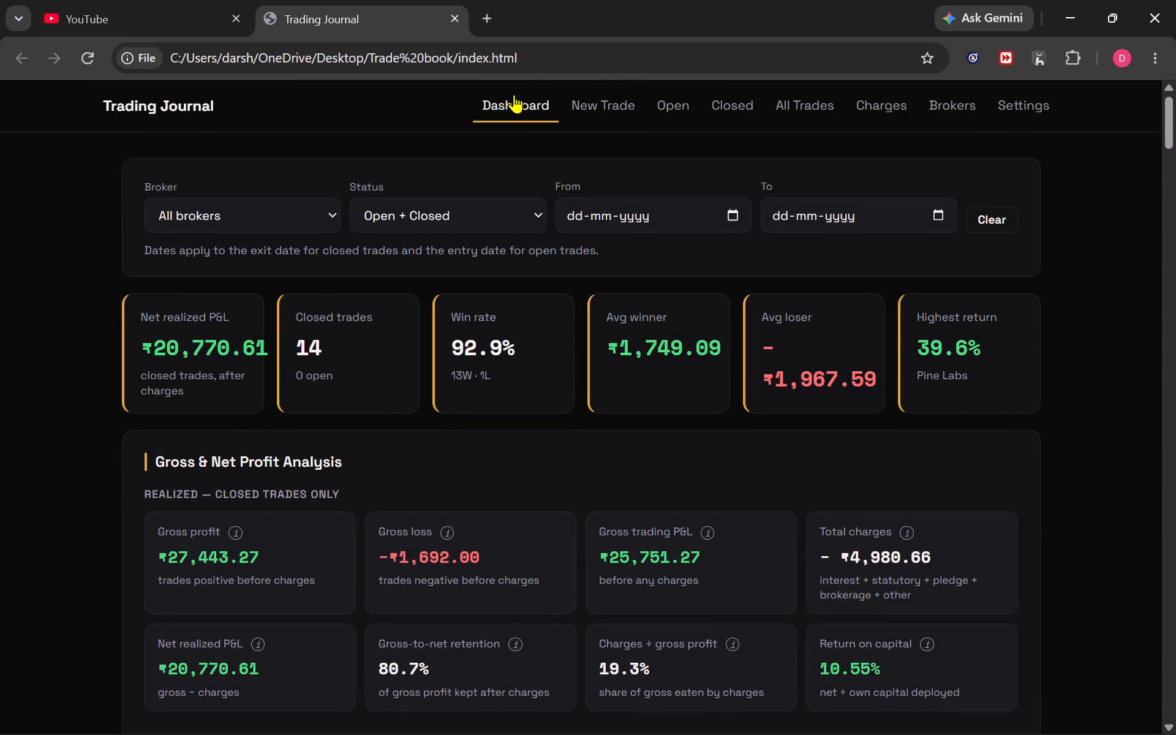
scroll(691, 268, "up", 7)
scroll(691, 268, "right", 1)
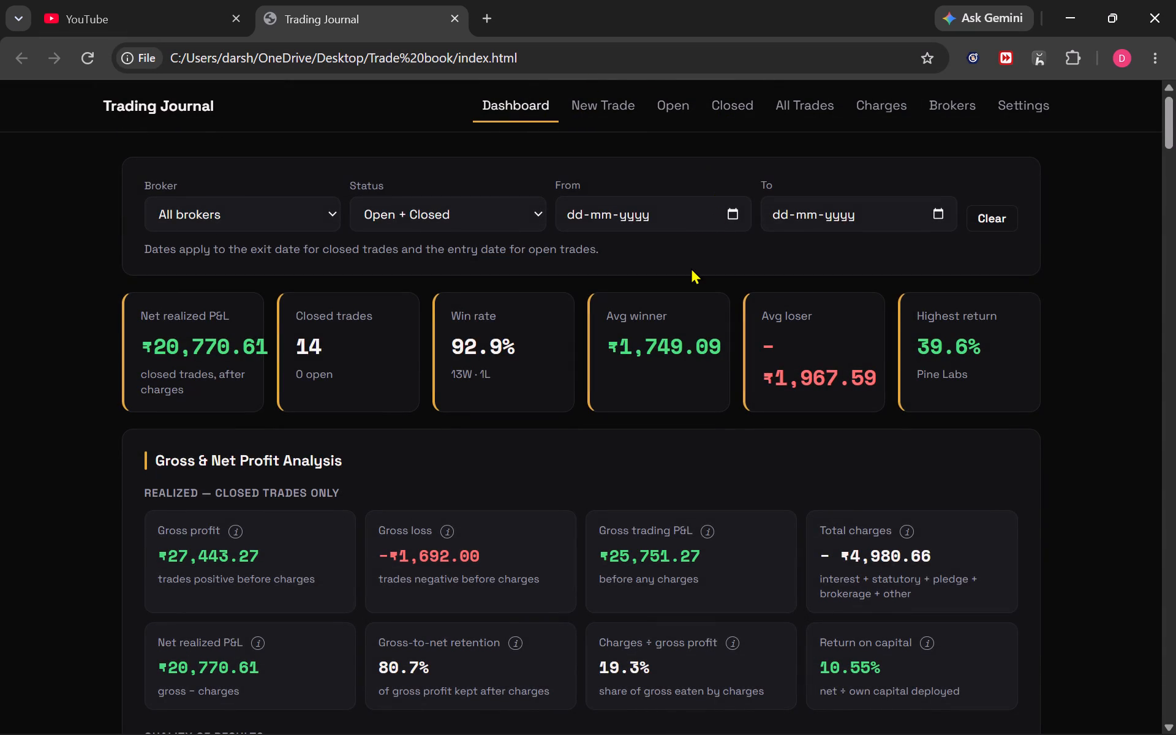
scroll(691, 268, "right", 1)
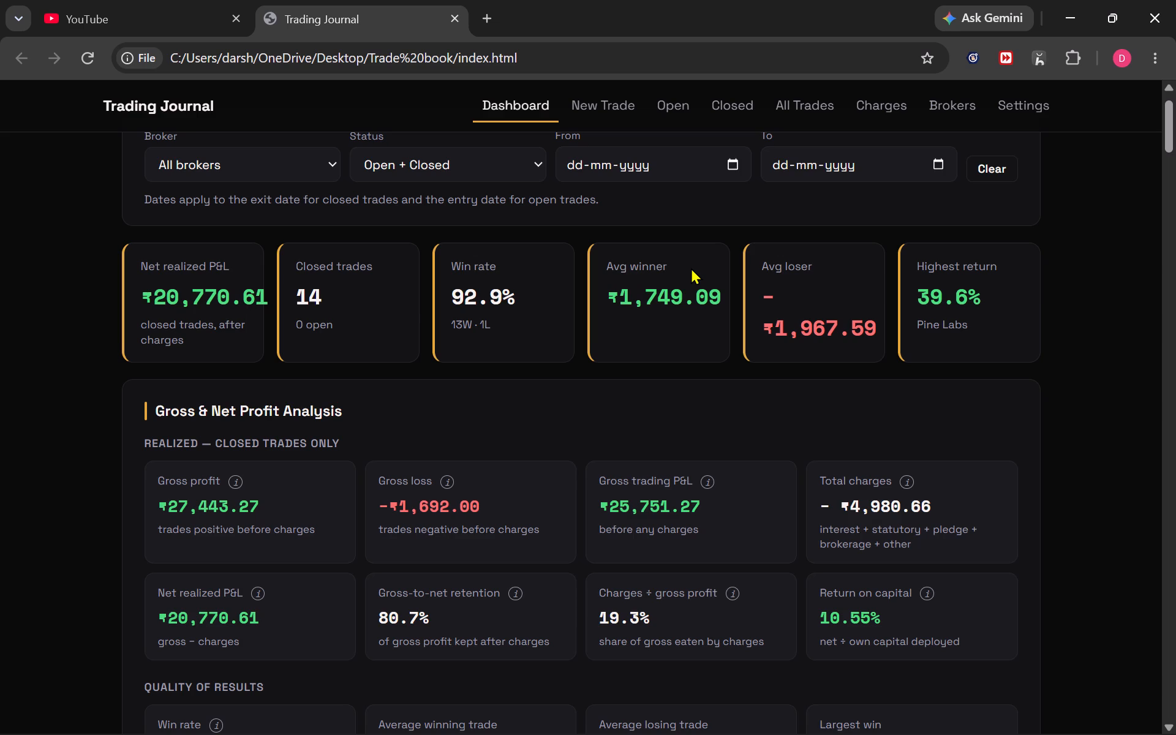
scroll(647, 331, "down", 2)
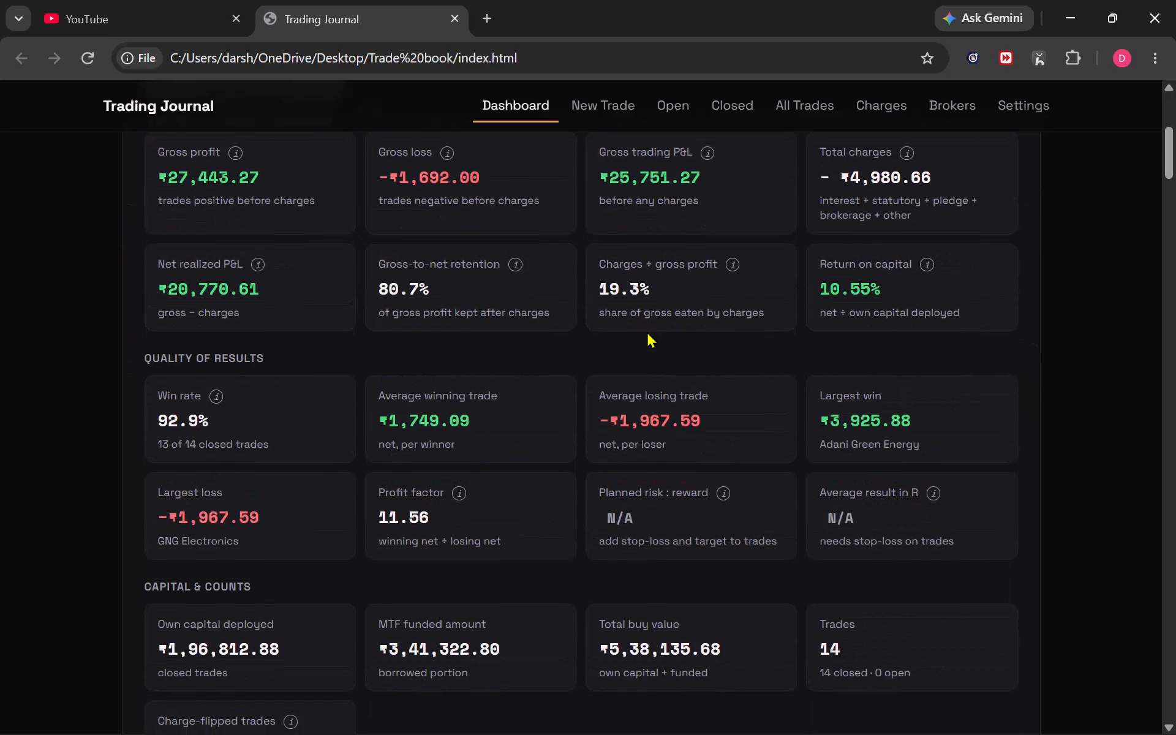
scroll(322, 451, "down", 1)
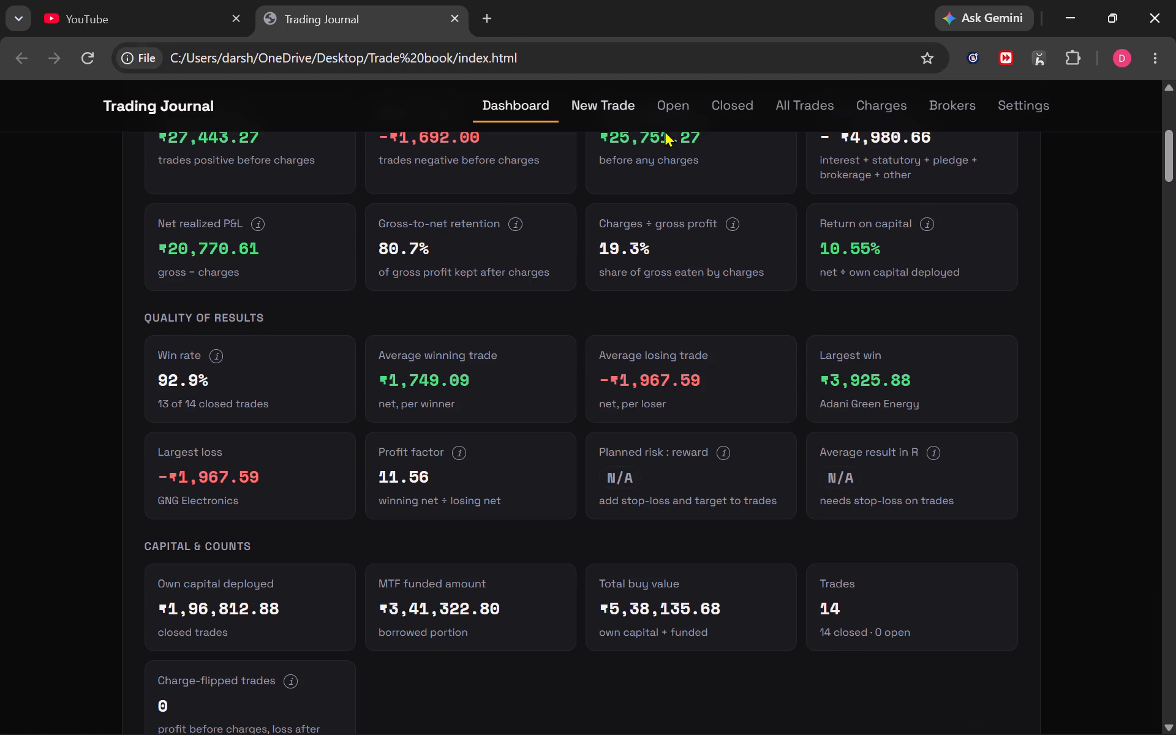
Look through the Closed Trades list for all types, results and brokers, sorted newest first.
left_click(717, 108)
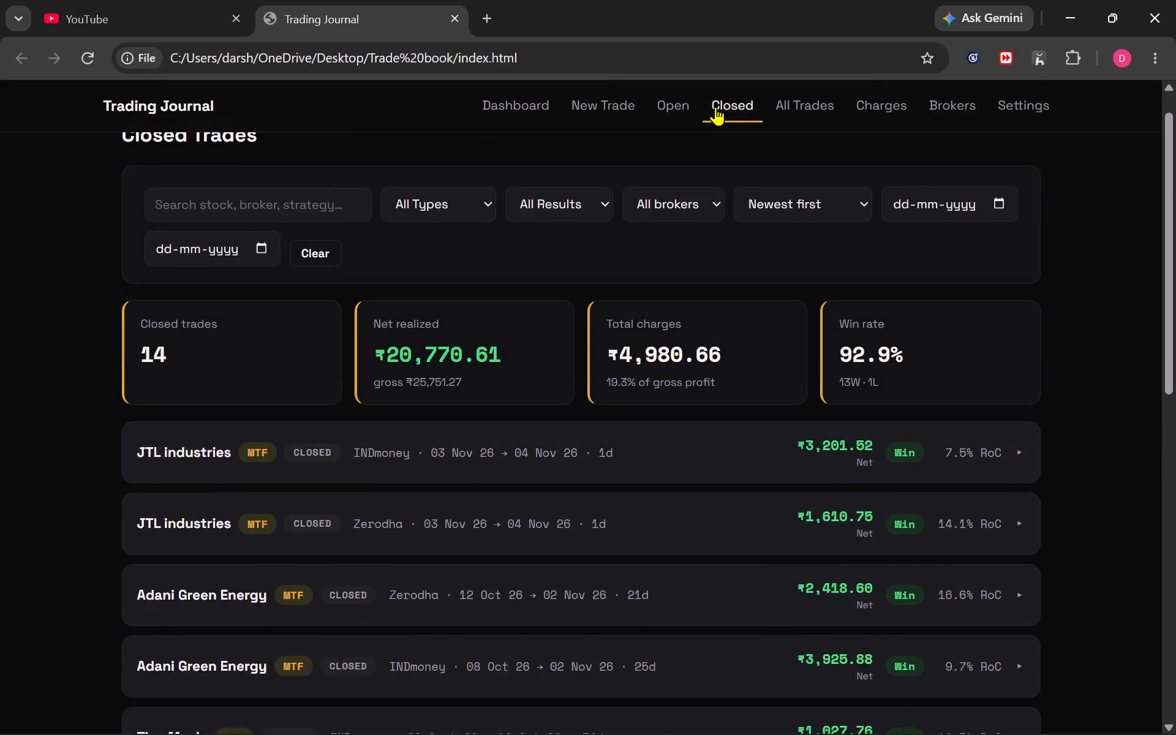
left_click(663, 113)
left_click(579, 118)
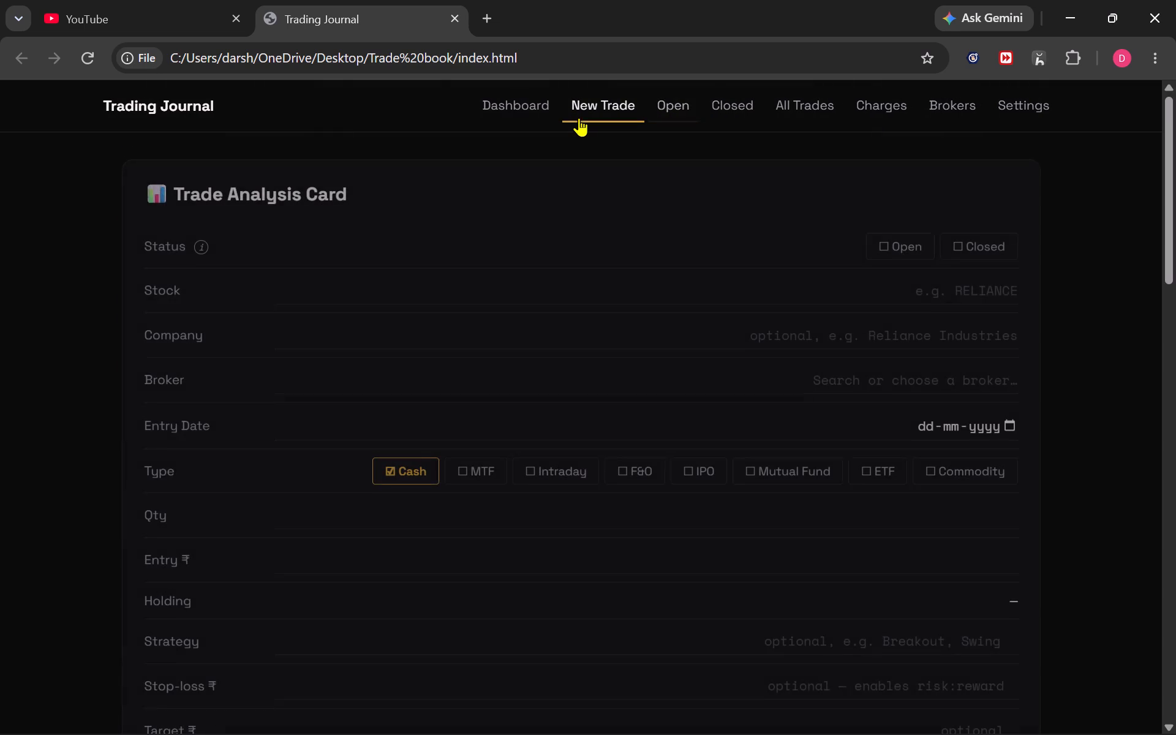
left_click(718, 125)
left_click(726, 111)
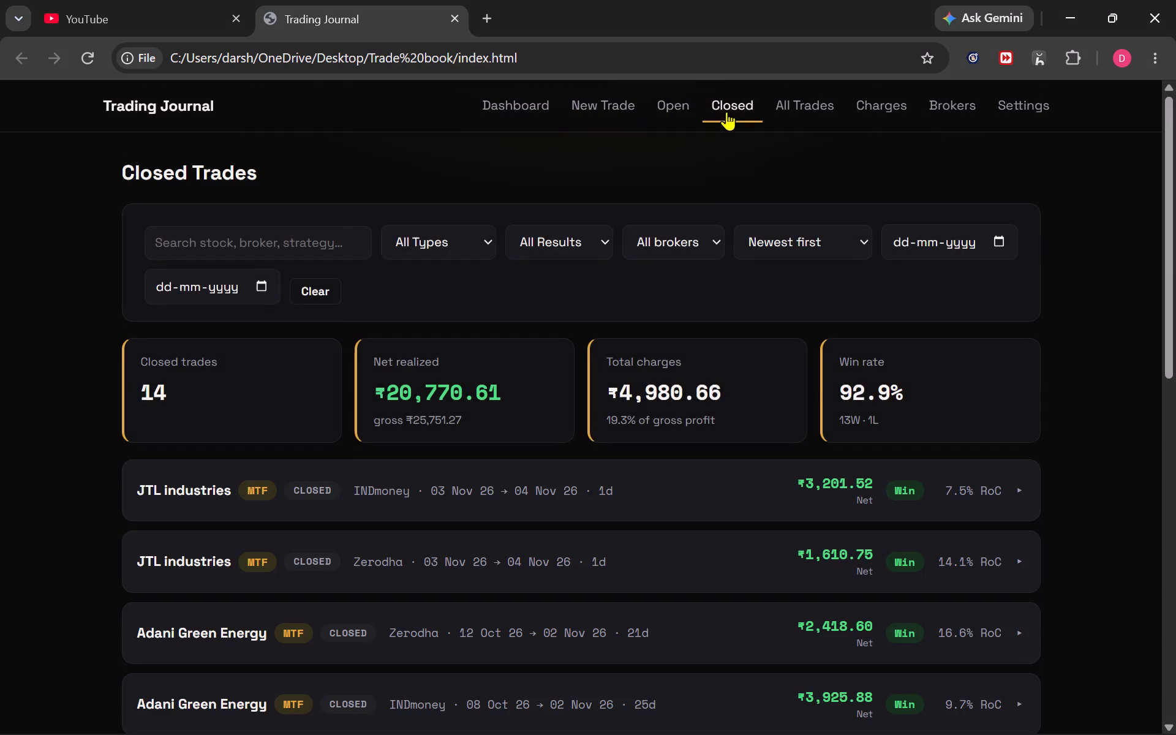
scroll(687, 409, "down", 1)
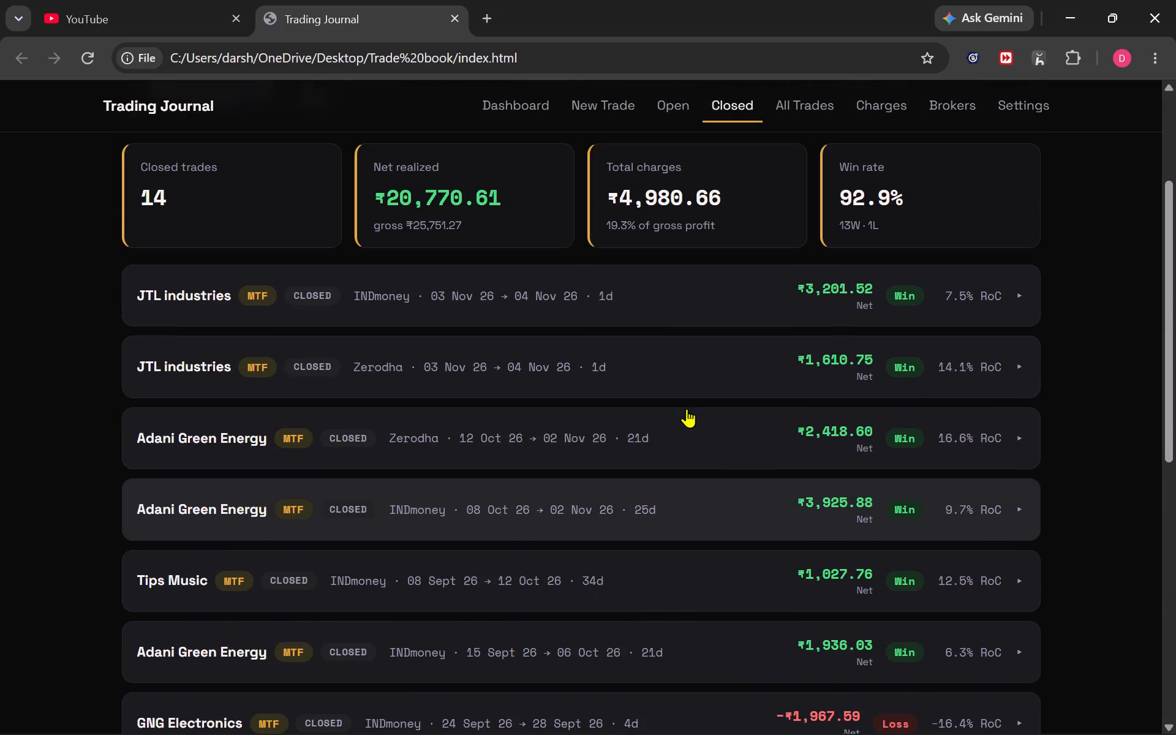
scroll(687, 409, "down", 1)
scroll(1038, 403, "down", 8)
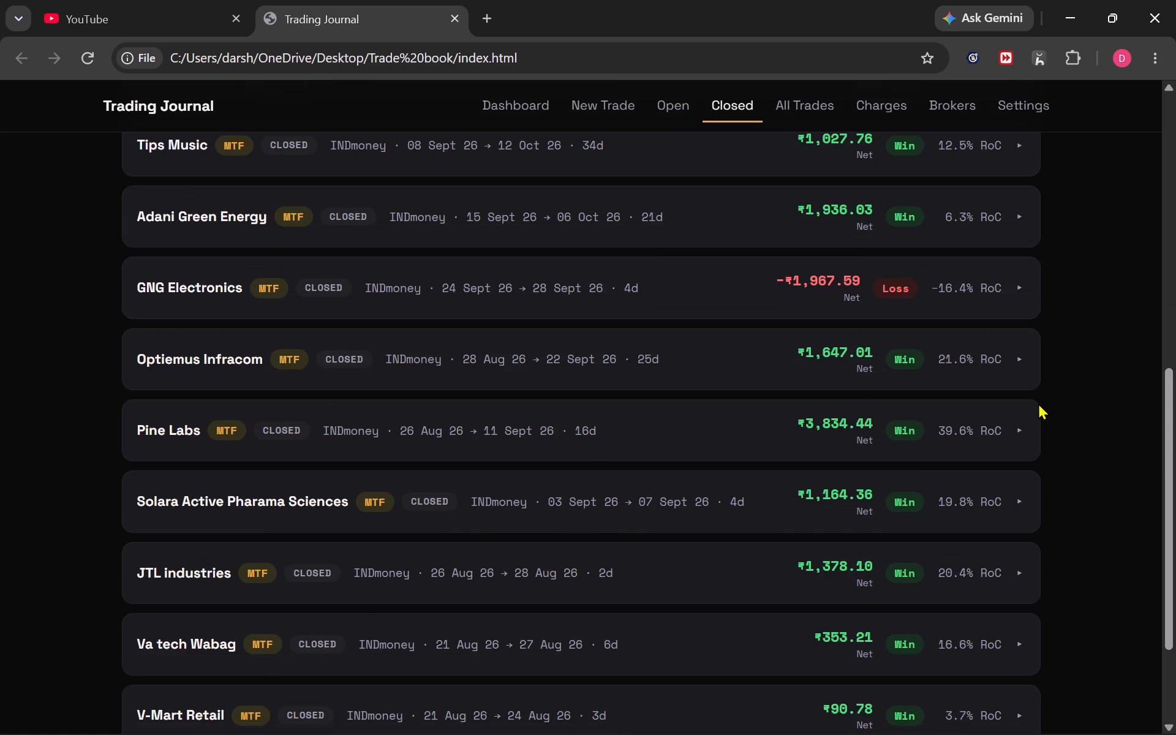
scroll(968, 490, "up", 5)
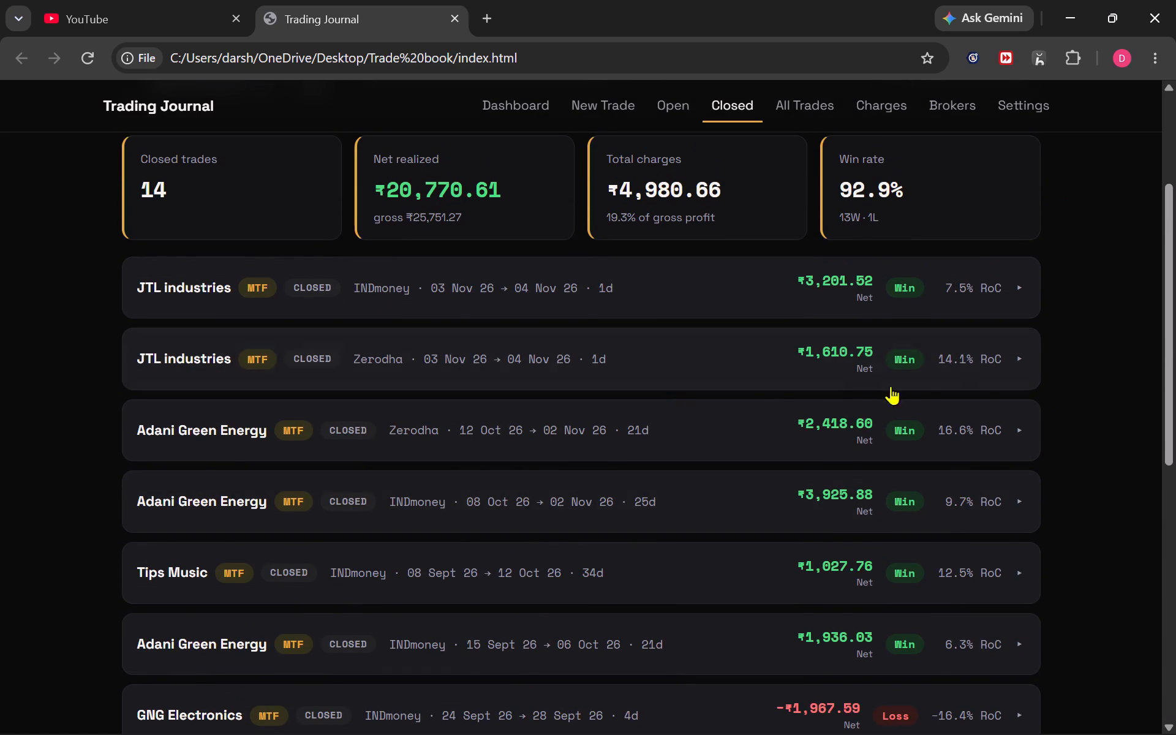
Inspect the position, P&L and charges details of the closed Zerodha Adani Green Energy trade, and collapse it again.
left_click(1025, 432)
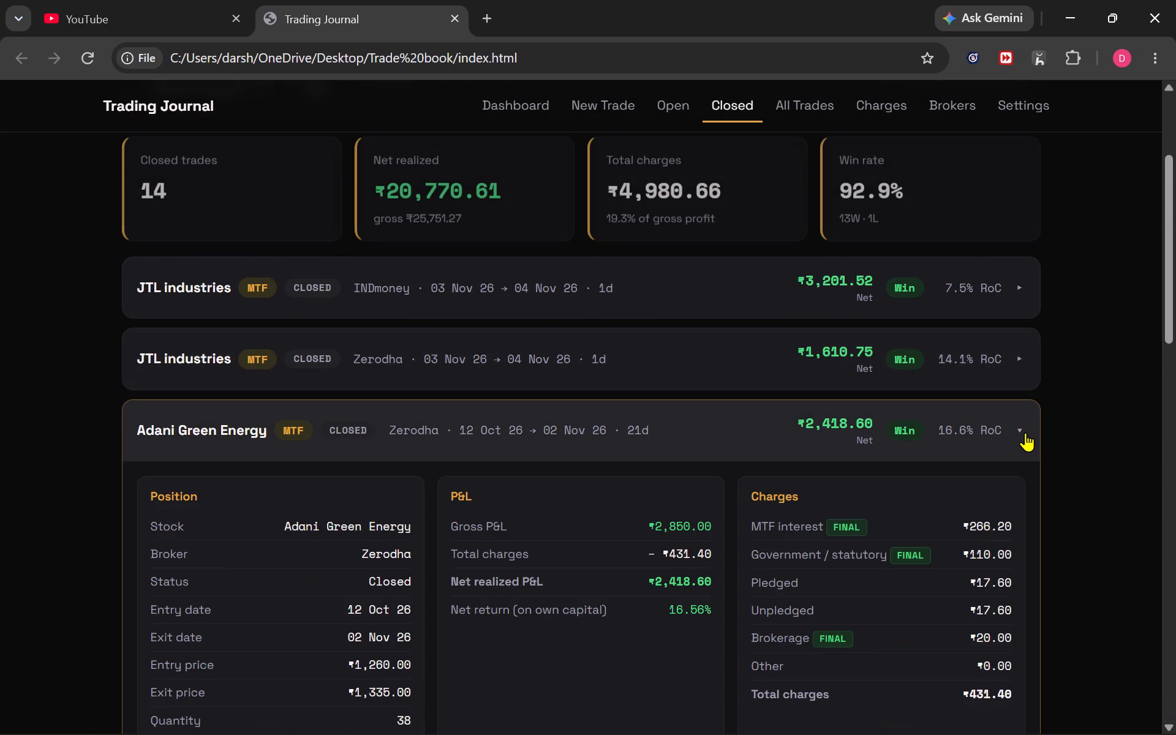
scroll(860, 570, "down", 1)
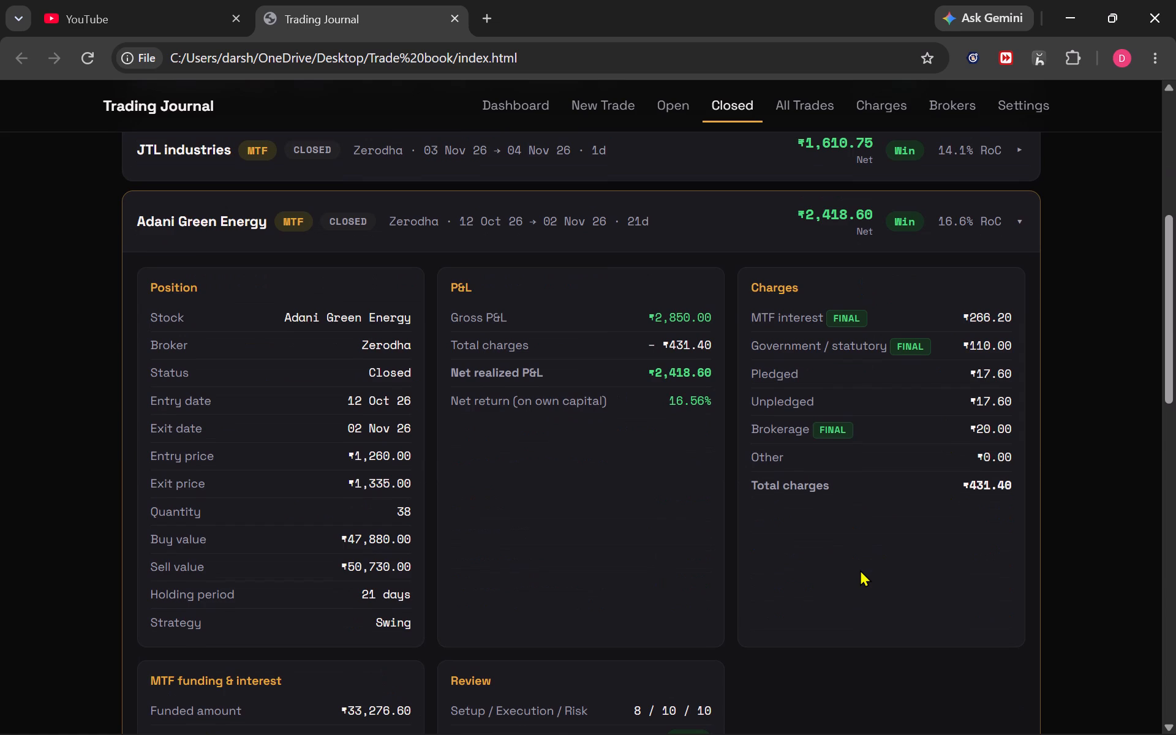
left_click_drag(762, 364, 547, 375)
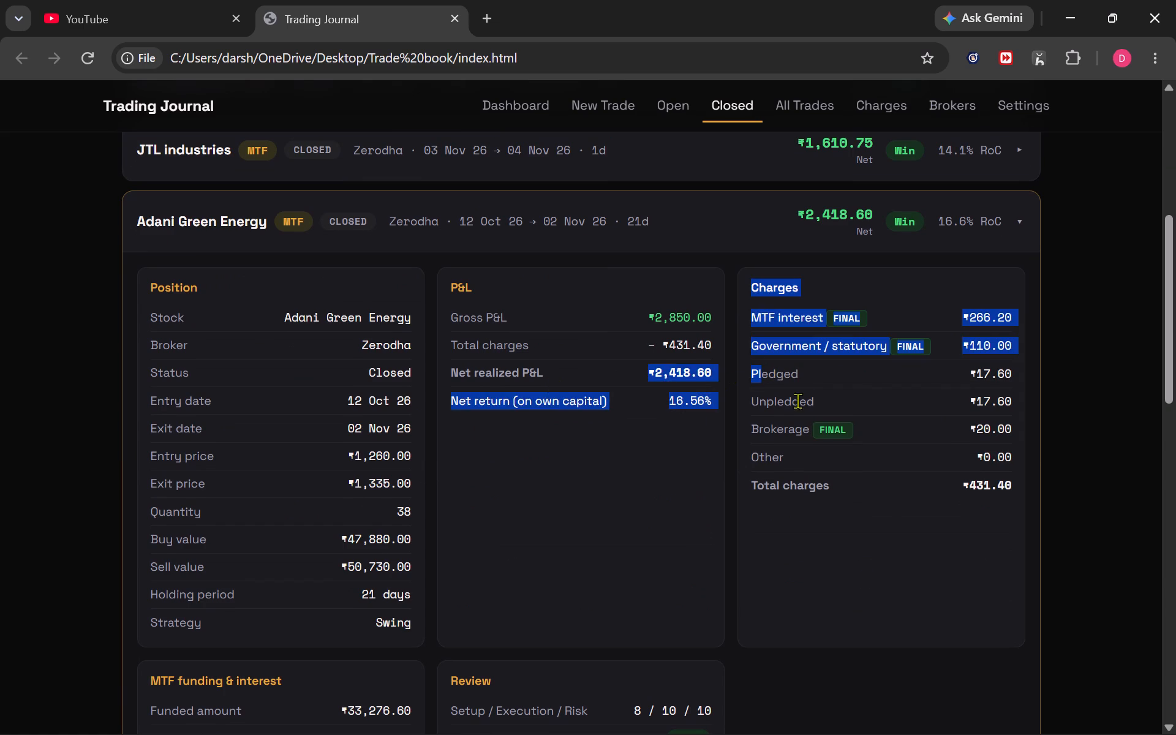
left_click(805, 396)
scroll(805, 396, "up", 1)
left_click(1004, 269)
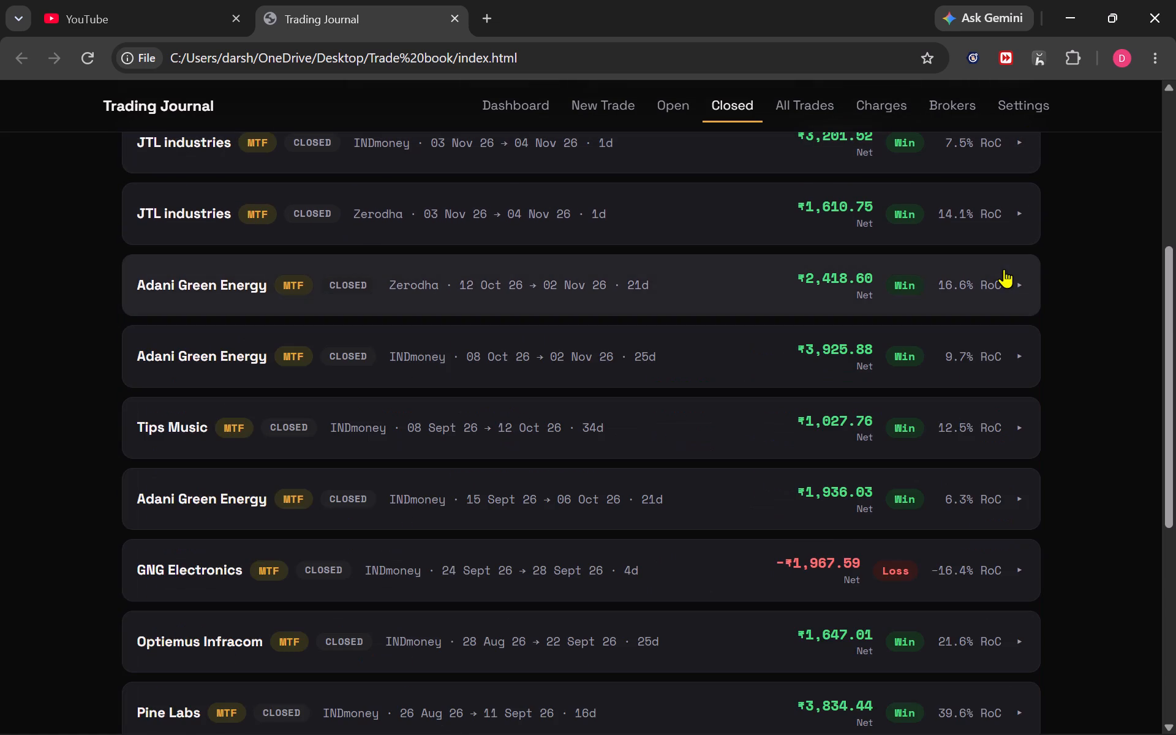
left_click(1004, 268)
left_click(1004, 268)
Expand the details of the closed Jayaswal Neco Industries trade from August 2026.
scroll(935, 279, "up", 1)
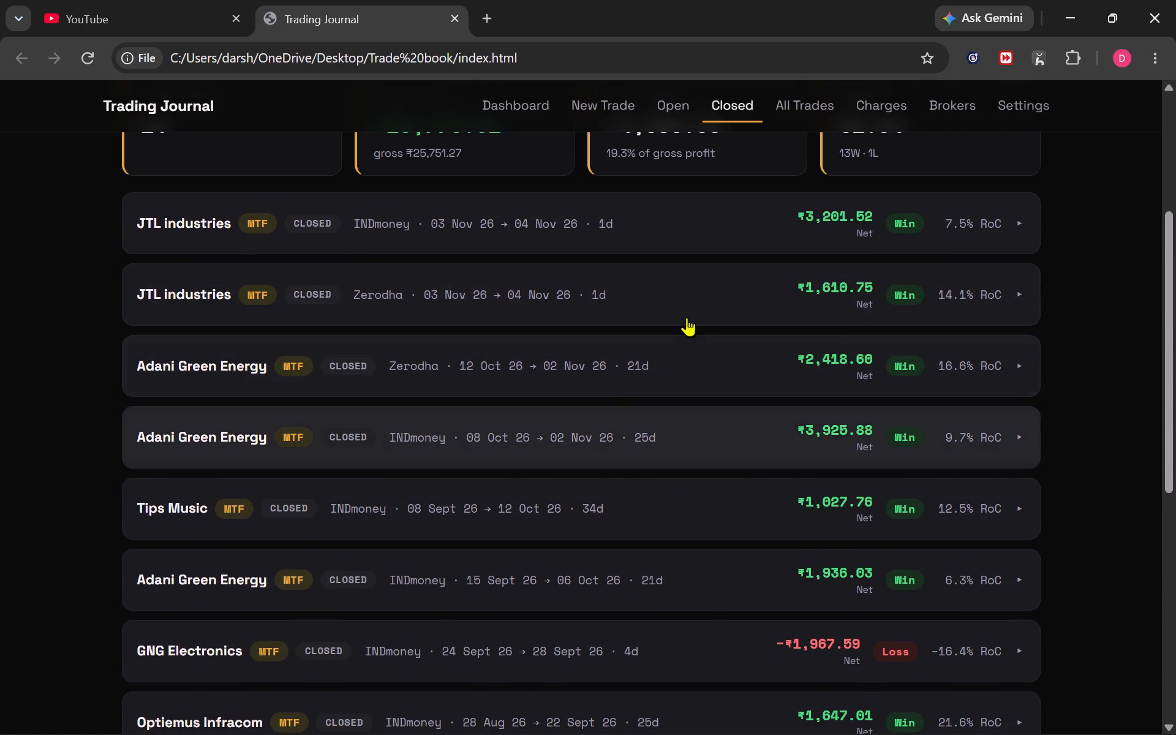
scroll(690, 534, "down", 9)
scroll(690, 534, "up", 7)
scroll(690, 534, "down", 7)
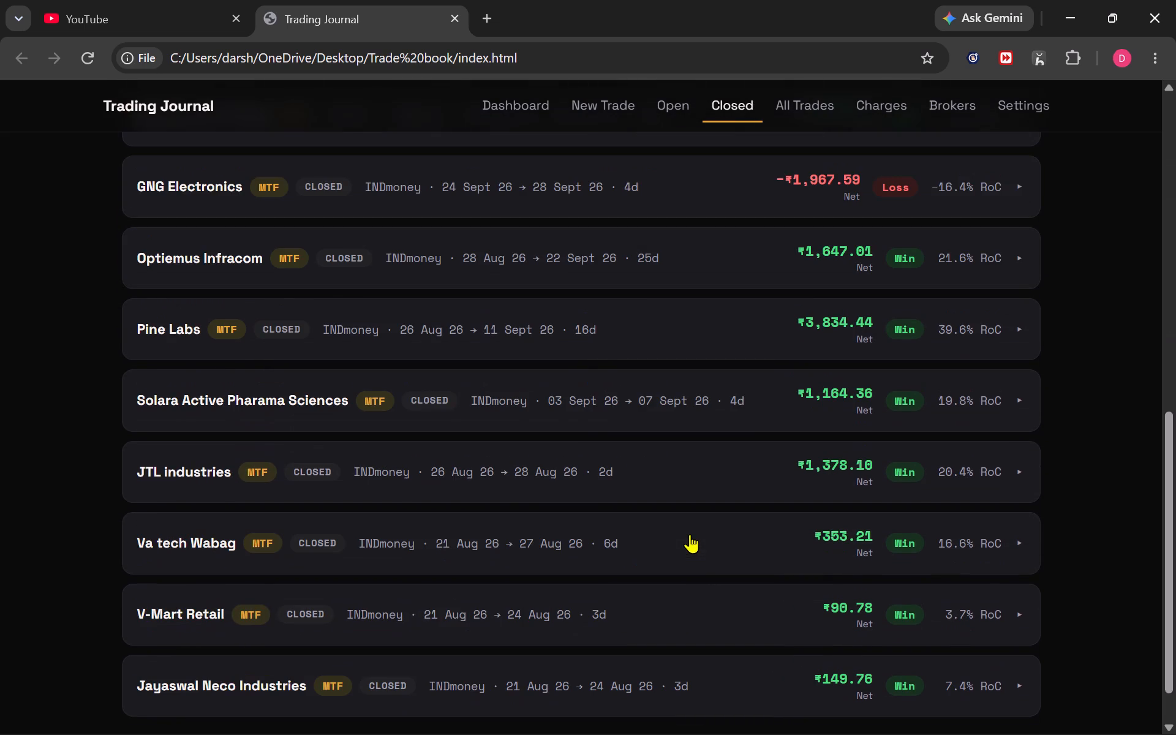
left_click(680, 632)
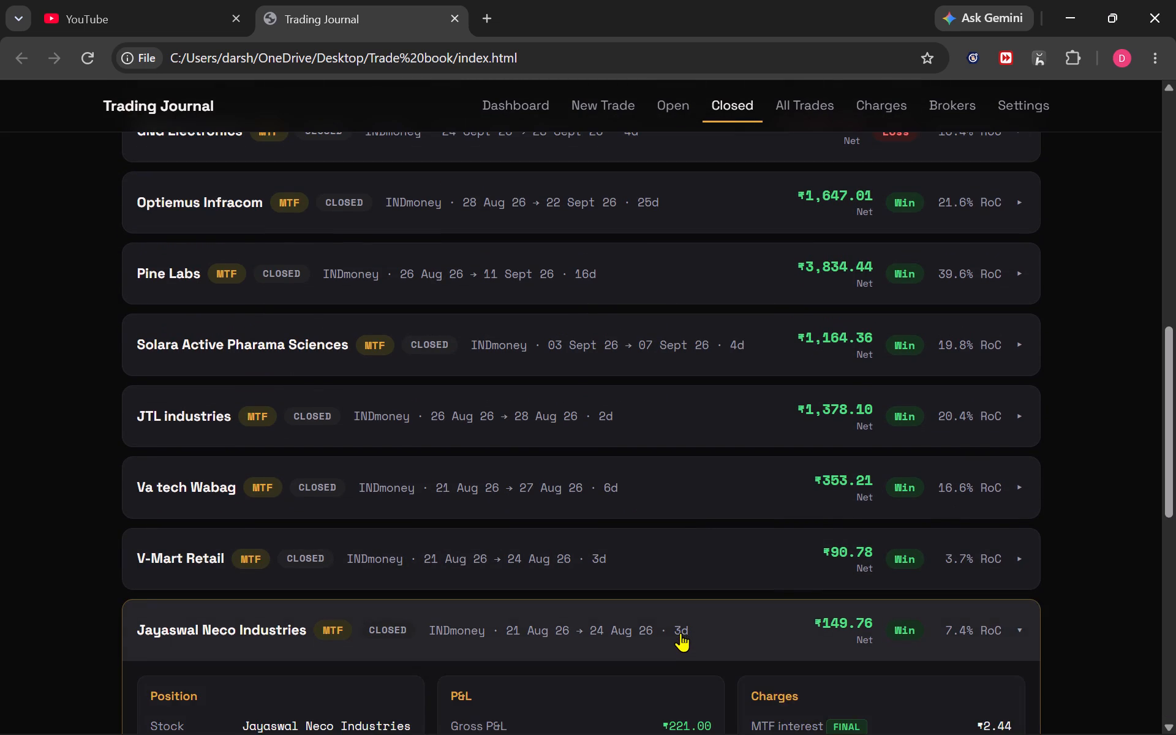
Open the closed Jayaswal Neco Industries trade for editing, look through its analysis card and Review scores, and save it with its existing entries.
scroll(680, 633, "down", 7)
left_click(192, 627)
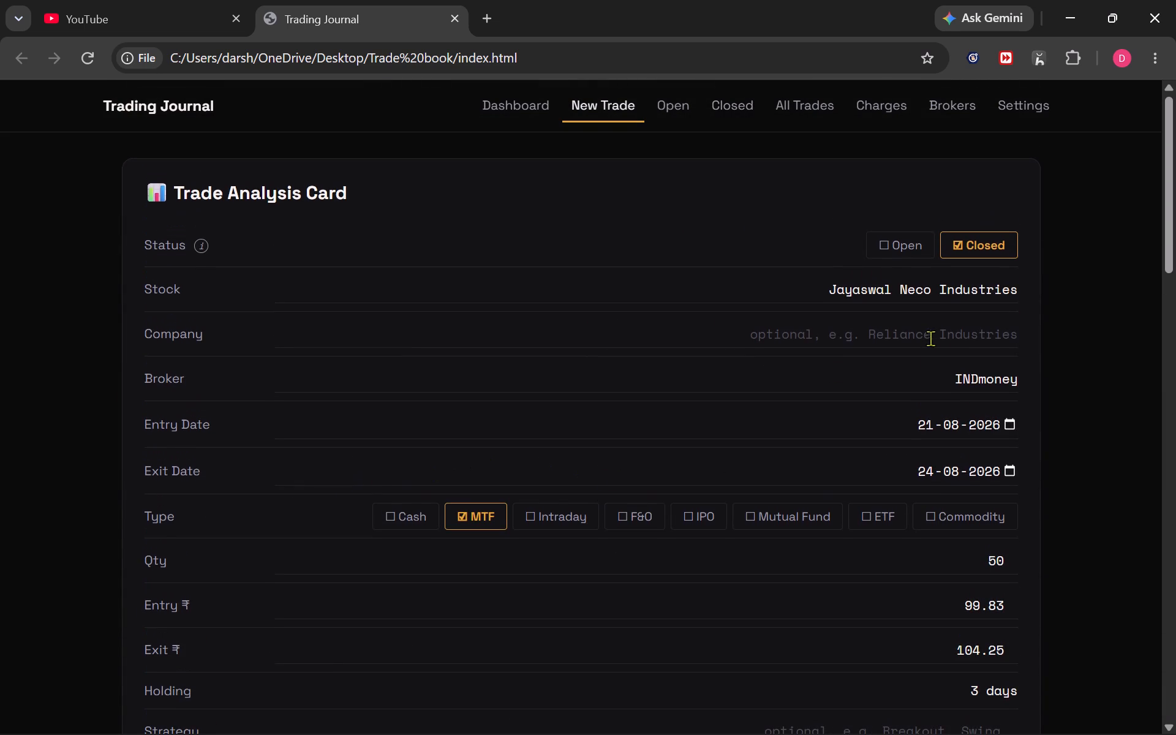
scroll(1008, 397, "down", 15)
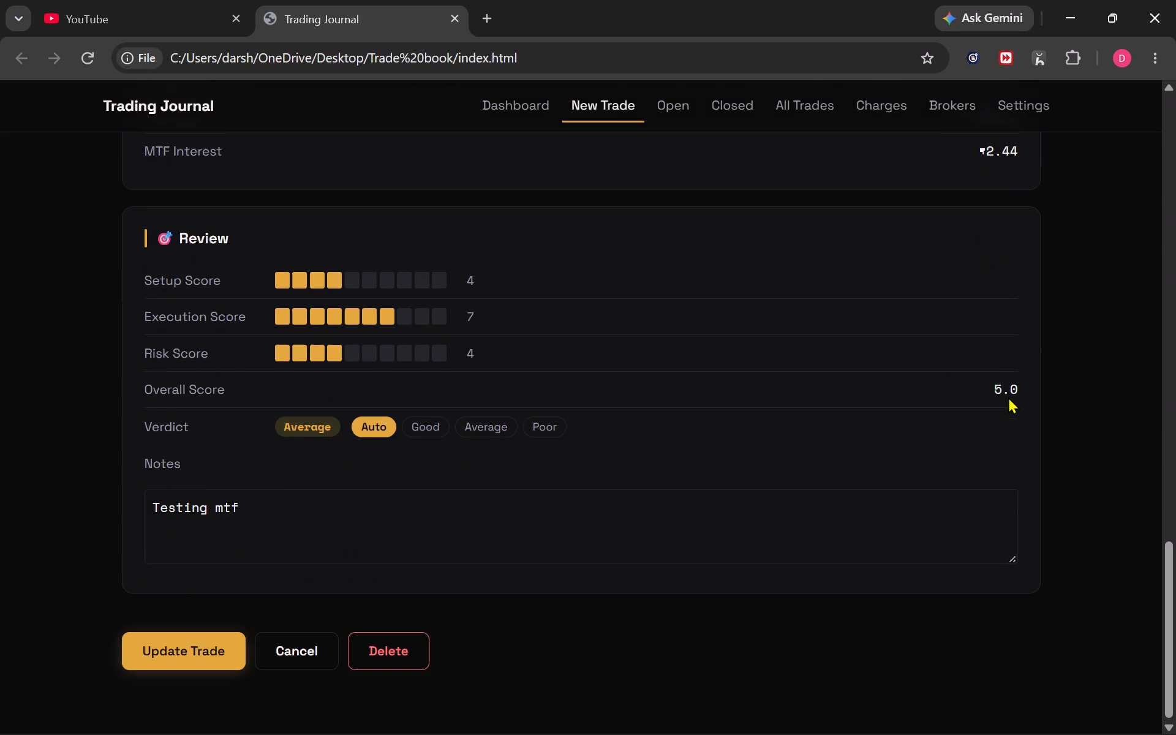
scroll(1008, 397, "down", 1)
left_click(207, 657)
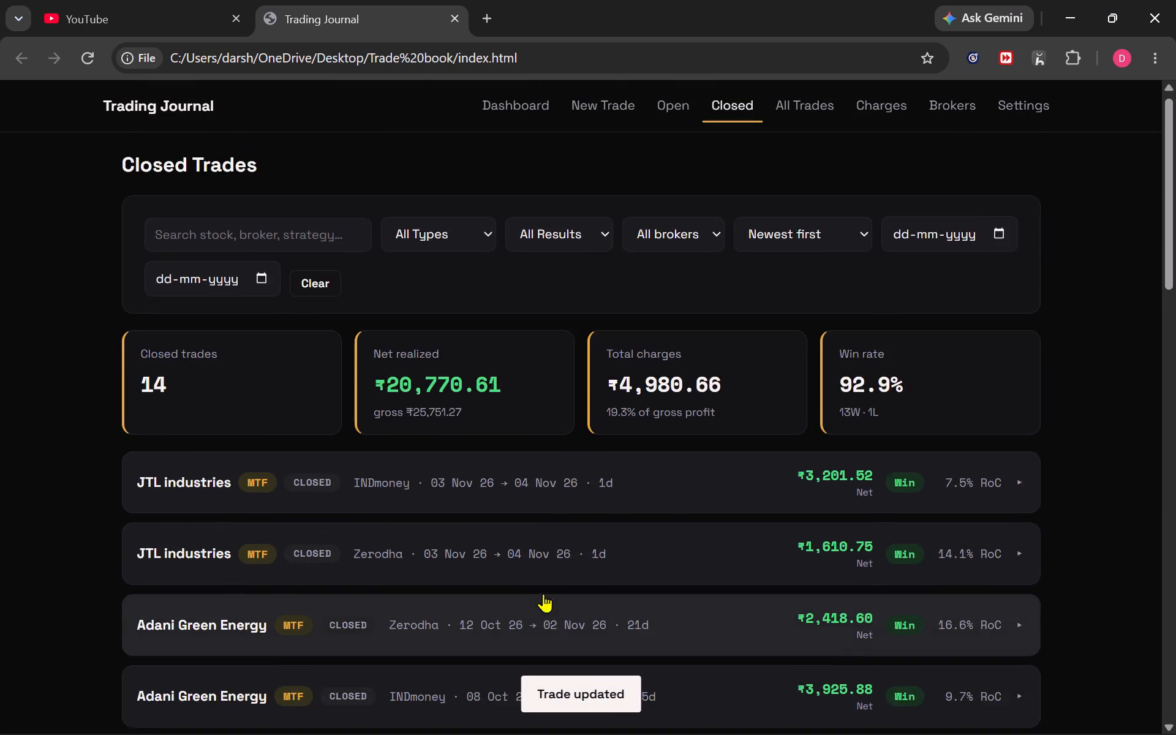
Find the closed Jayaswal Neco Industries trade in the Closed Trades list again and collapse its details.
scroll(543, 594, "down", 18)
scroll(543, 594, "up", 8)
scroll(543, 594, "down", 2)
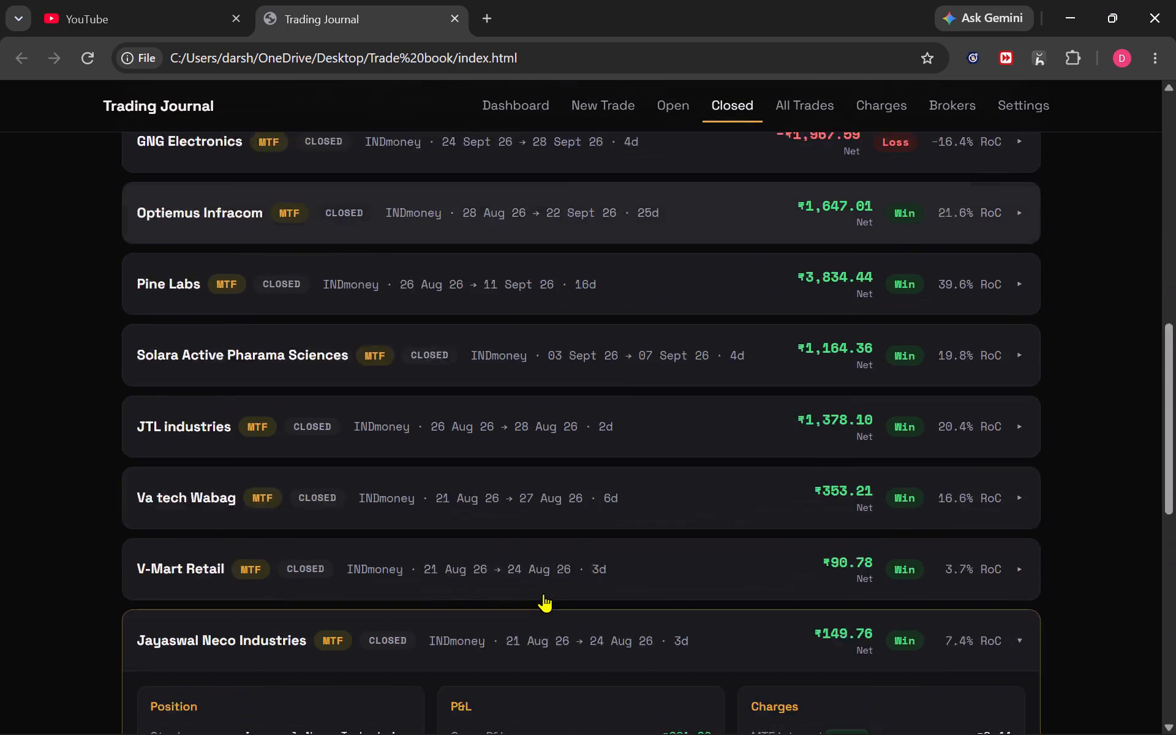
scroll(543, 594, "down", 2)
left_click(979, 447)
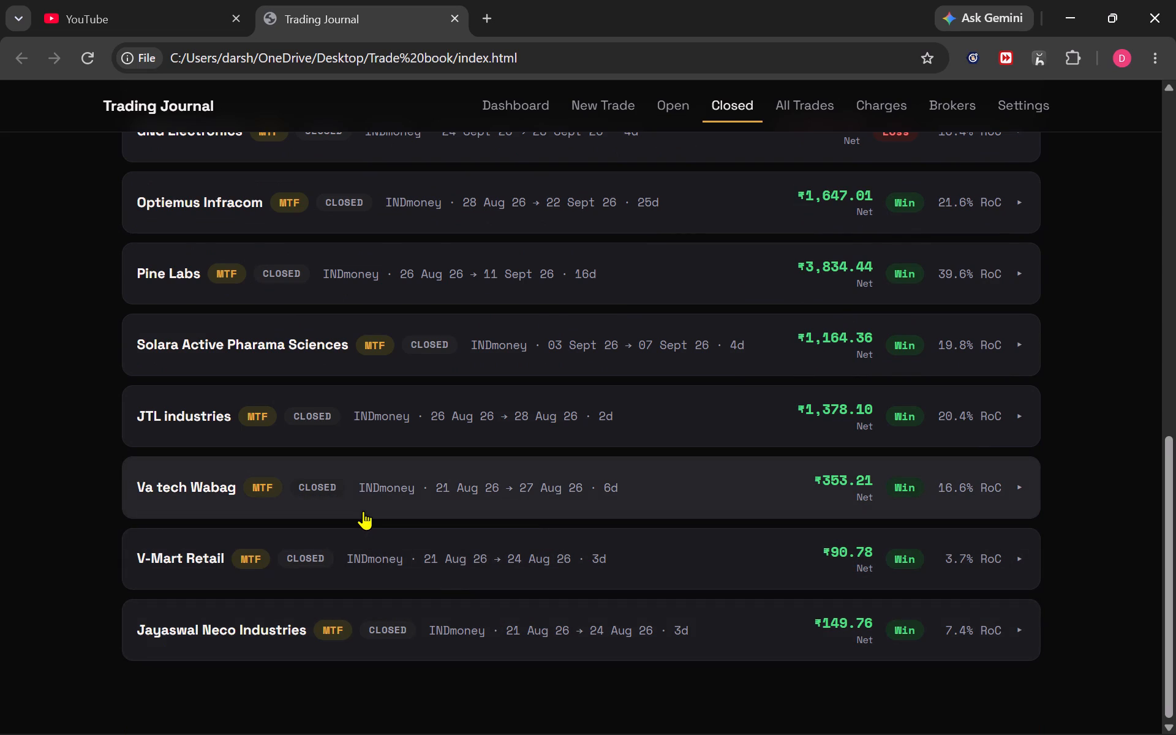
Inspect the position, P&L and charges details of the closed Zerodha JTL industries trade from November 2026, and collapse it again.
scroll(363, 511, "up", 1)
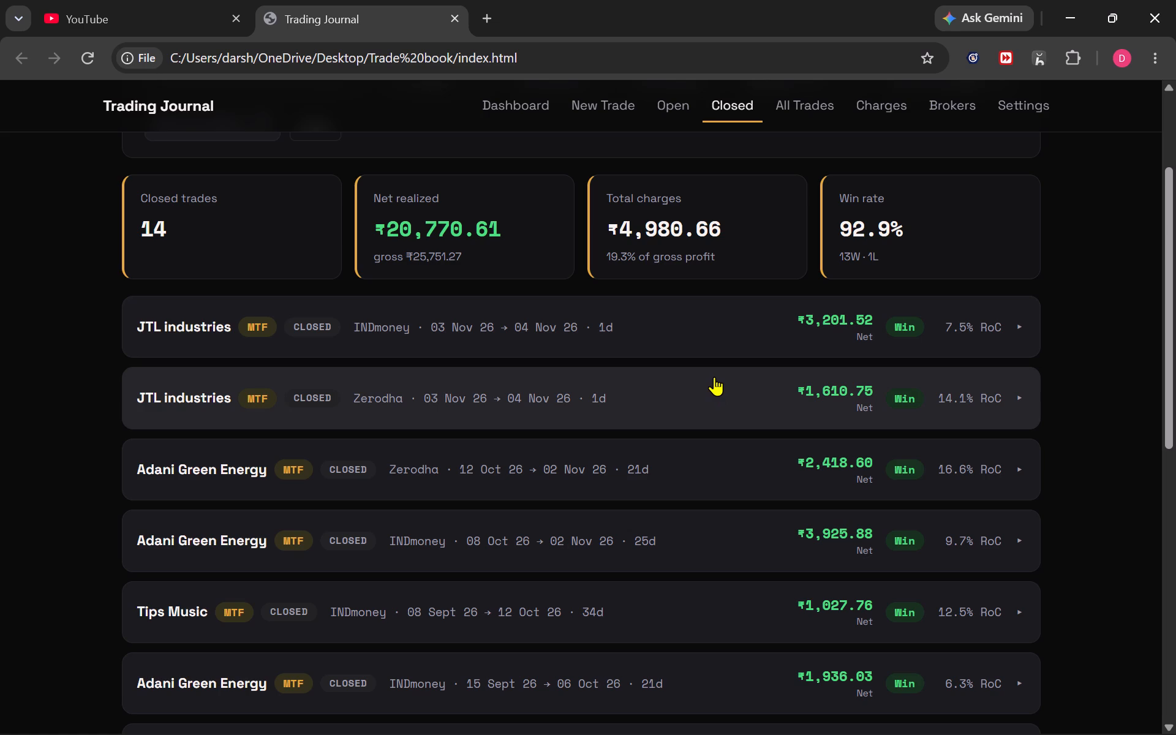
left_click(1001, 393)
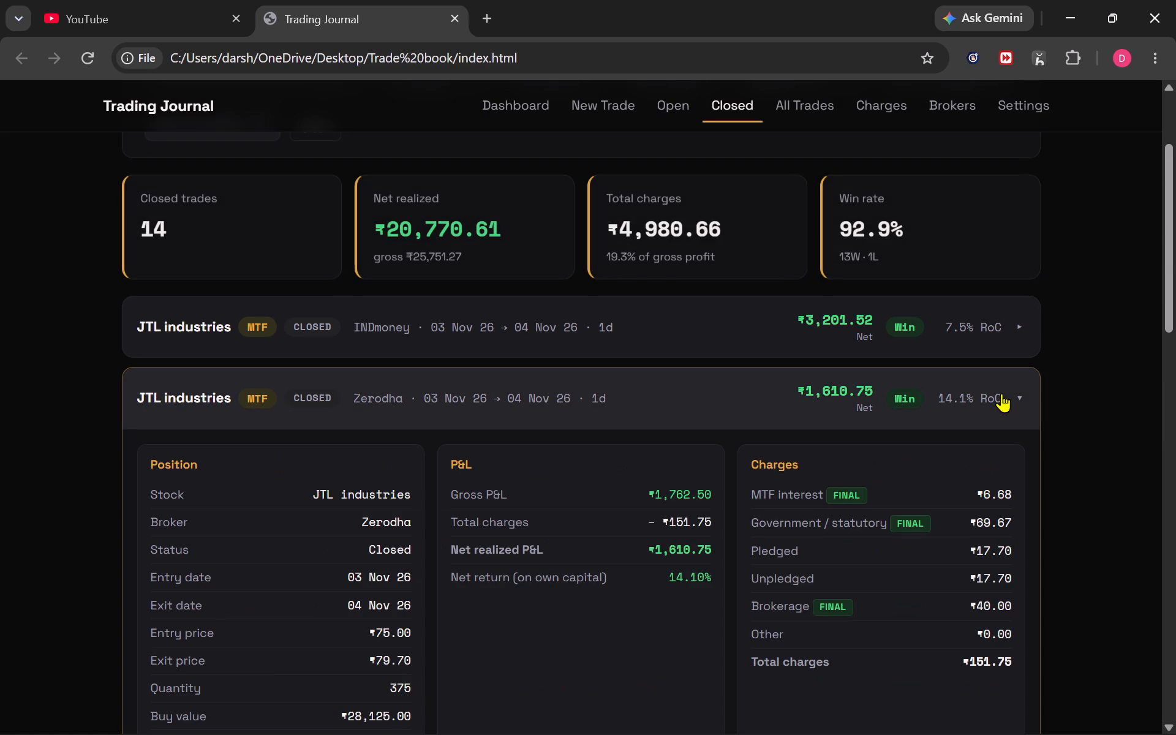
left_click(1001, 393)
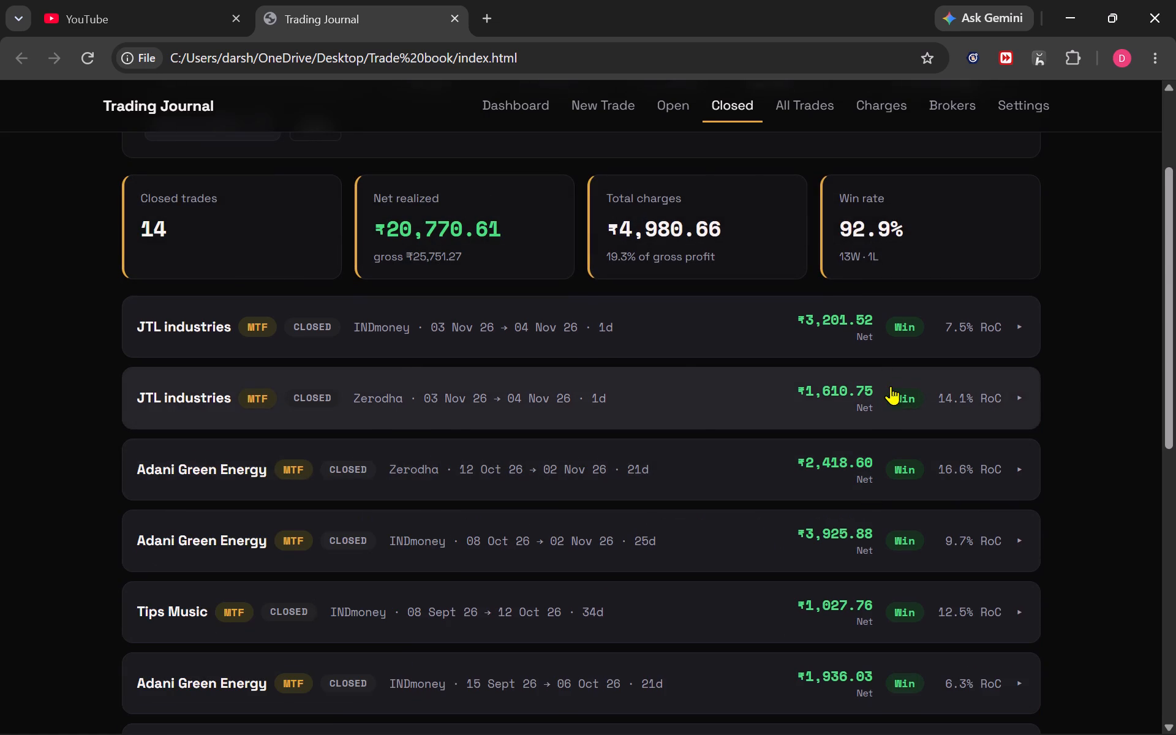
Return to the Dashboard and examine the realized and quality-of-results figures in Gross & Net Profit Analysis.
scroll(891, 386, "up", 6)
left_click(500, 105)
scroll(481, 367, "down", 1)
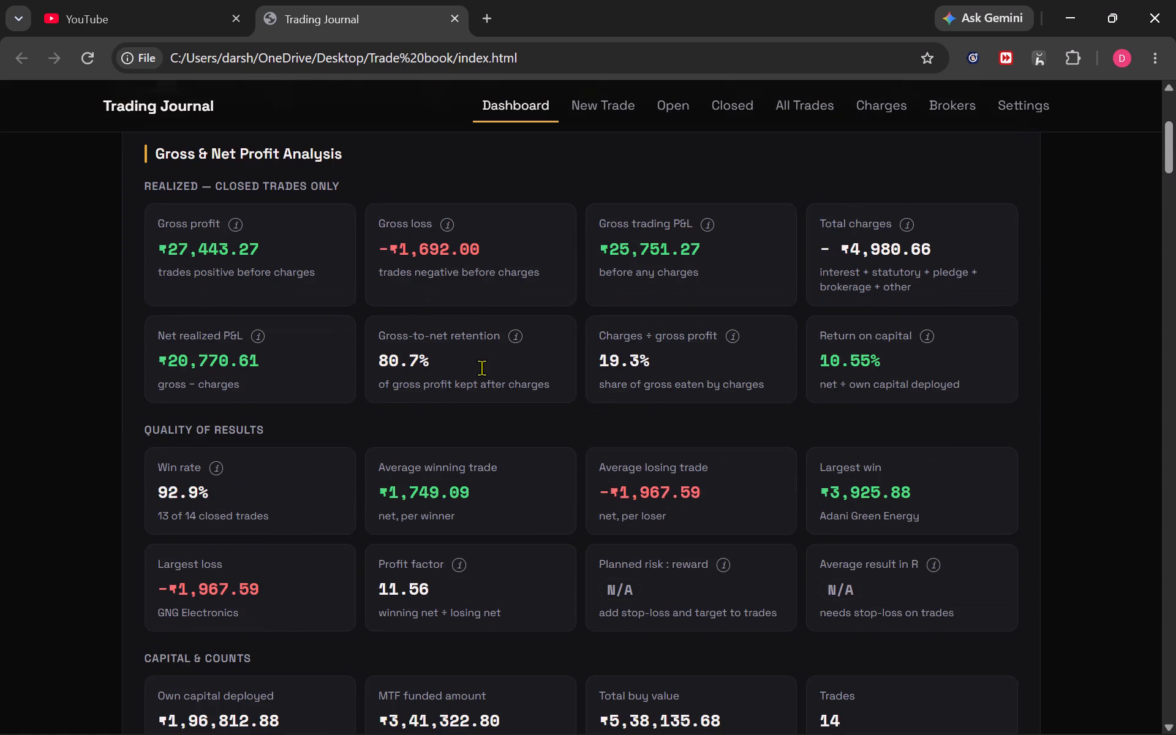
scroll(481, 367, "down", 1)
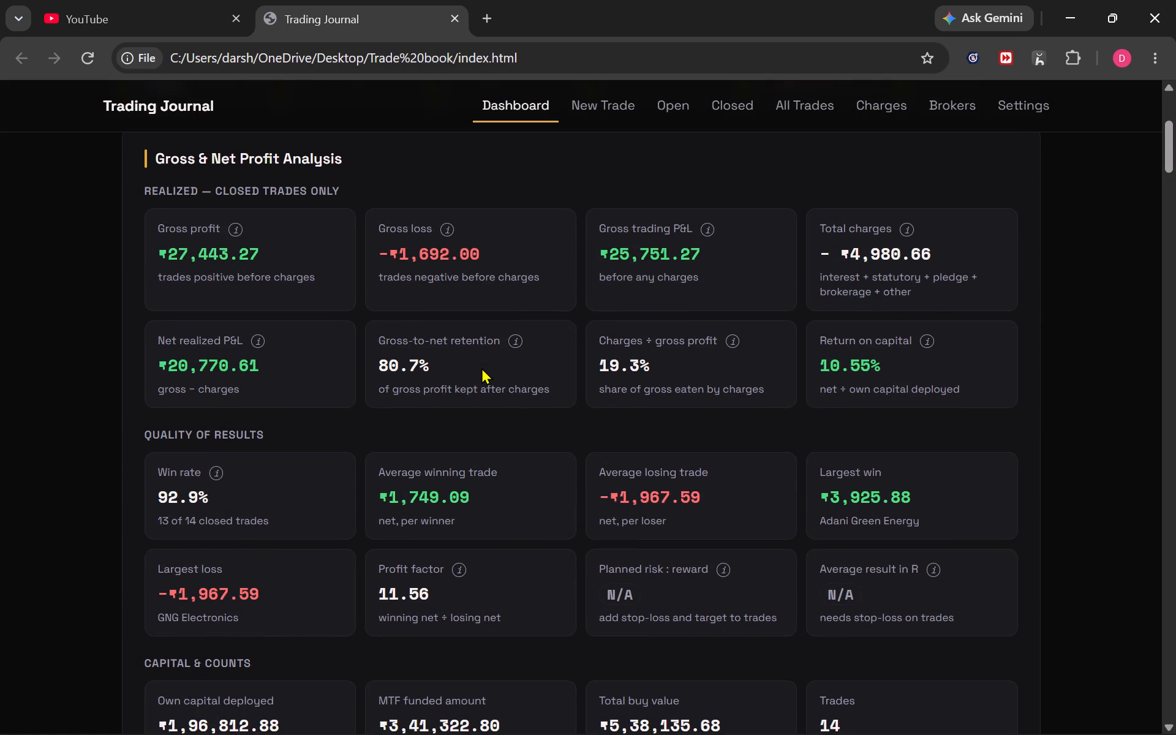
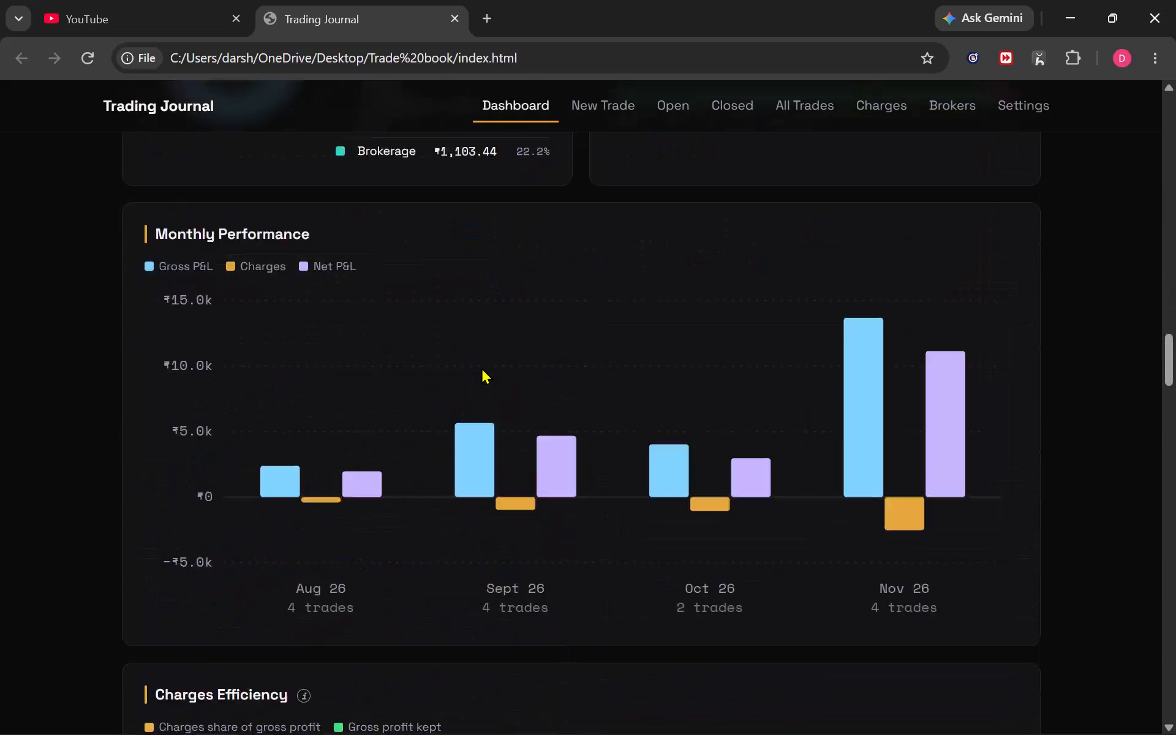
Look through the Dashboard's performance charts, the November 2026 P&L Calendar and the monthly P&L Over Time chart.
scroll(481, 367, "down", 3)
scroll(446, 330, "down", 5)
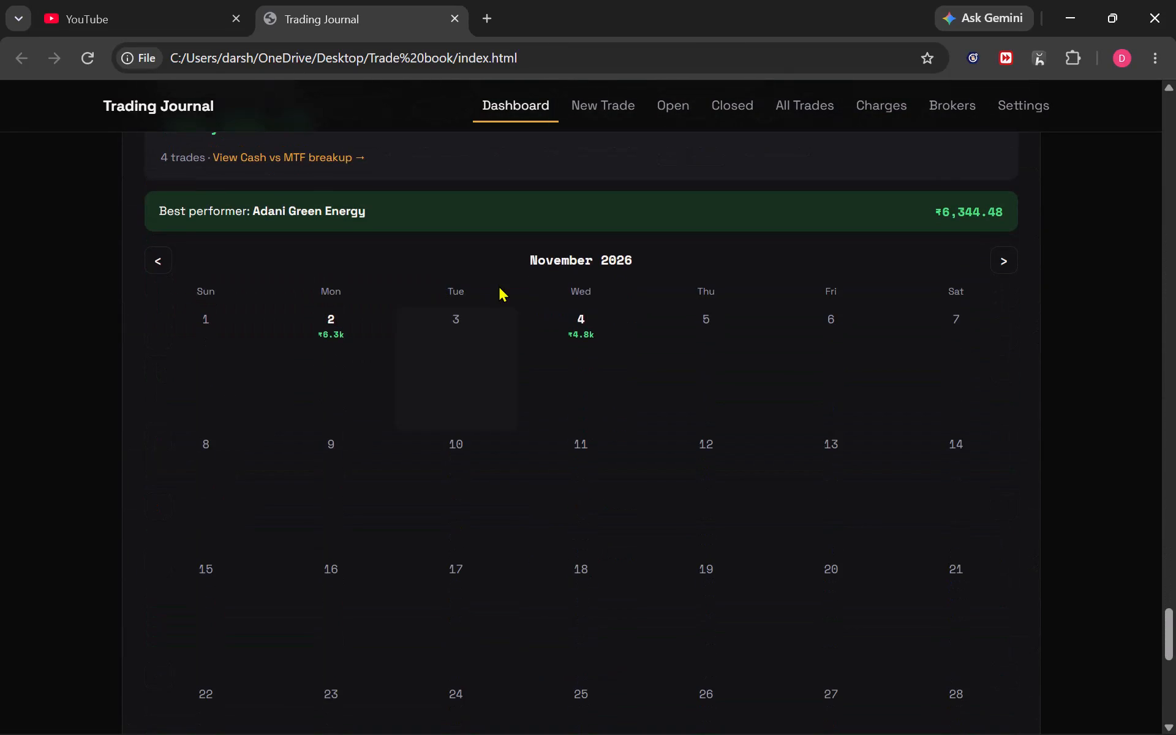
scroll(503, 283, "up", 6)
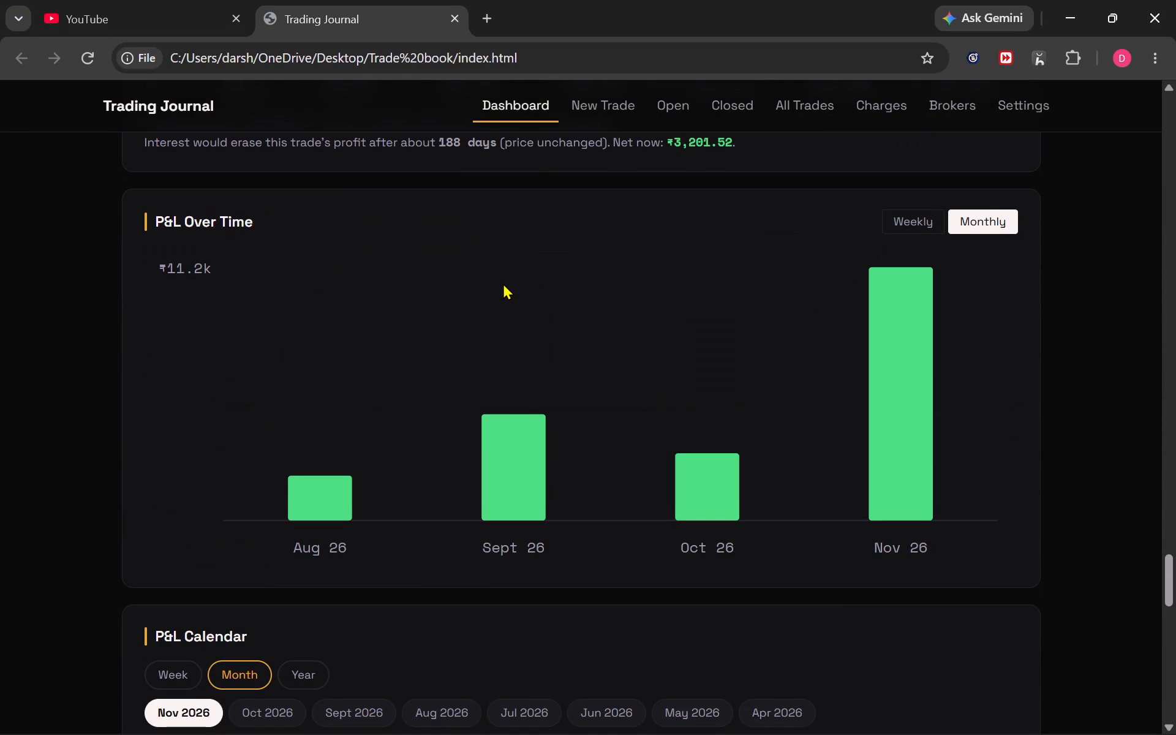
left_click(283, 491)
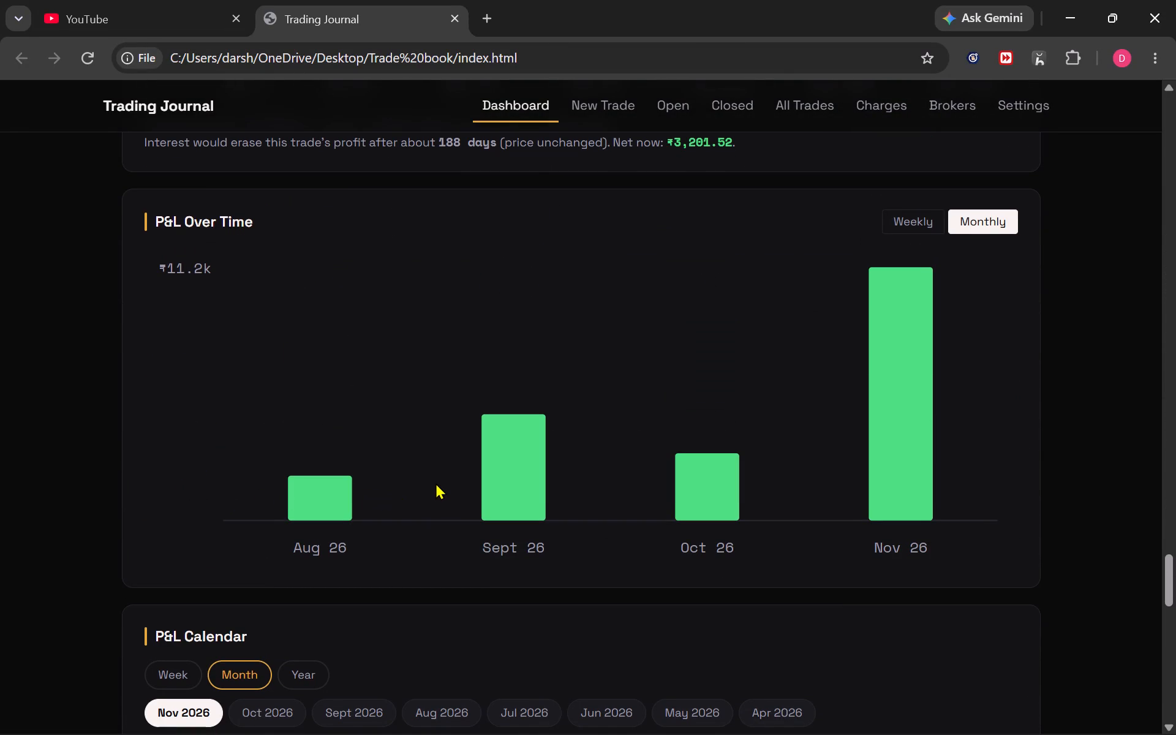
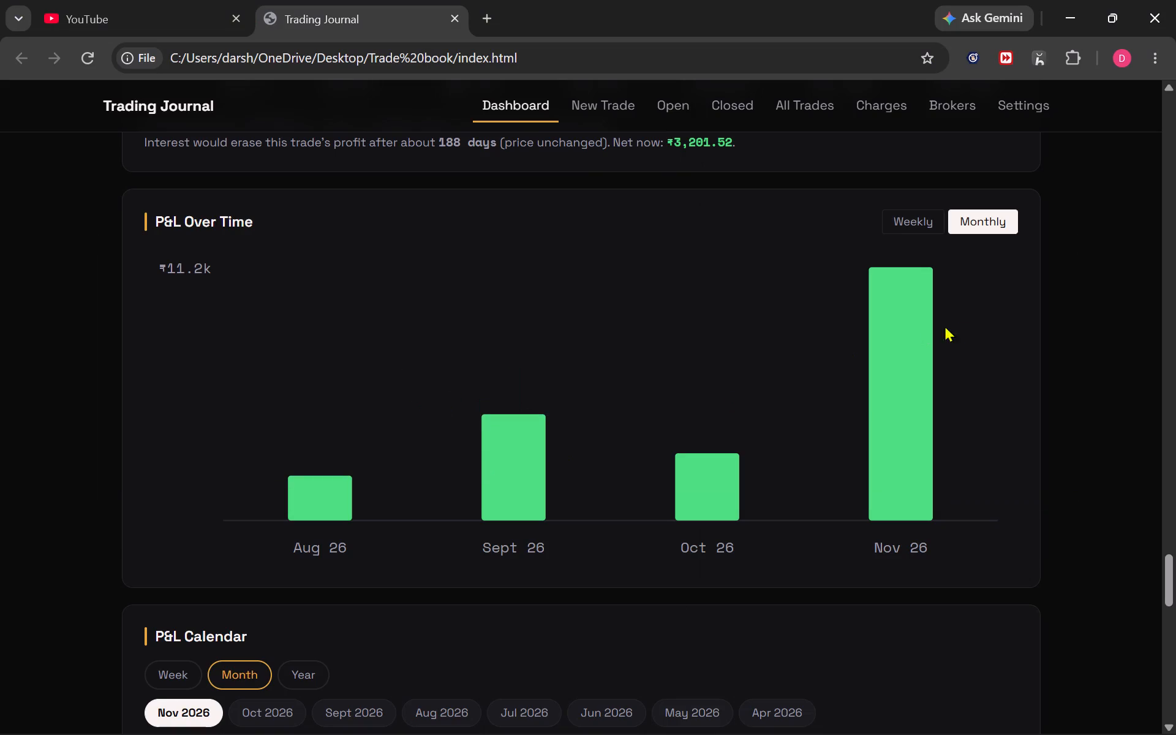
Switch the P&L Over Time chart to the weekly view.
left_click(921, 231)
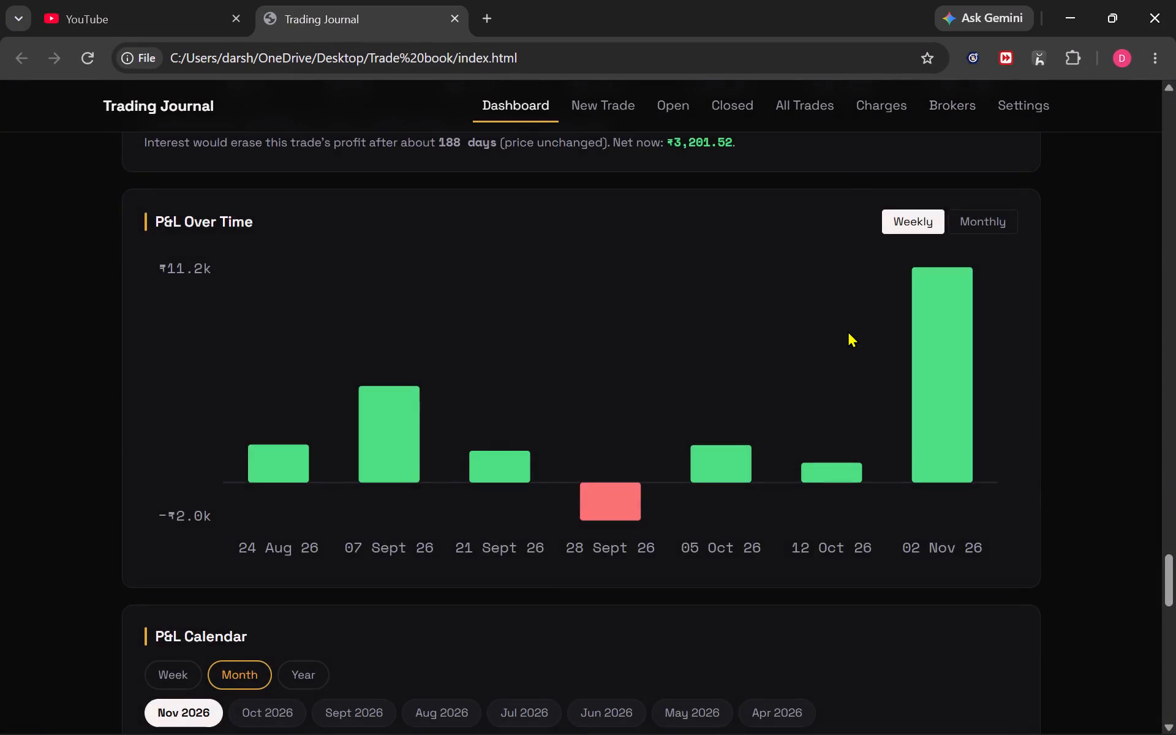
Examine the Cash vs MTF comparison and the Charge Drag and ROI on Deployed Own Capital cards at the Dashboard's end.
scroll(848, 331, "down", 10)
left_click_drag(1175, 552, 160, 10)
scroll(782, 428, "down", 6)
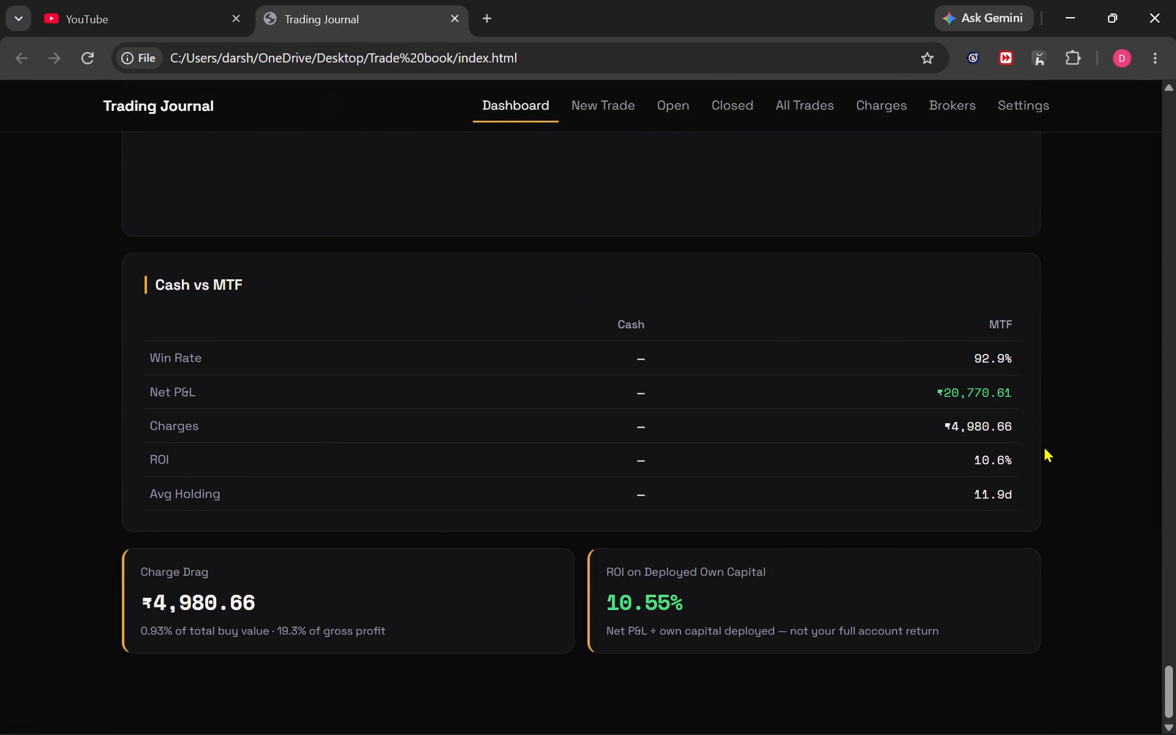
left_click_drag(1054, 439, 995, 346)
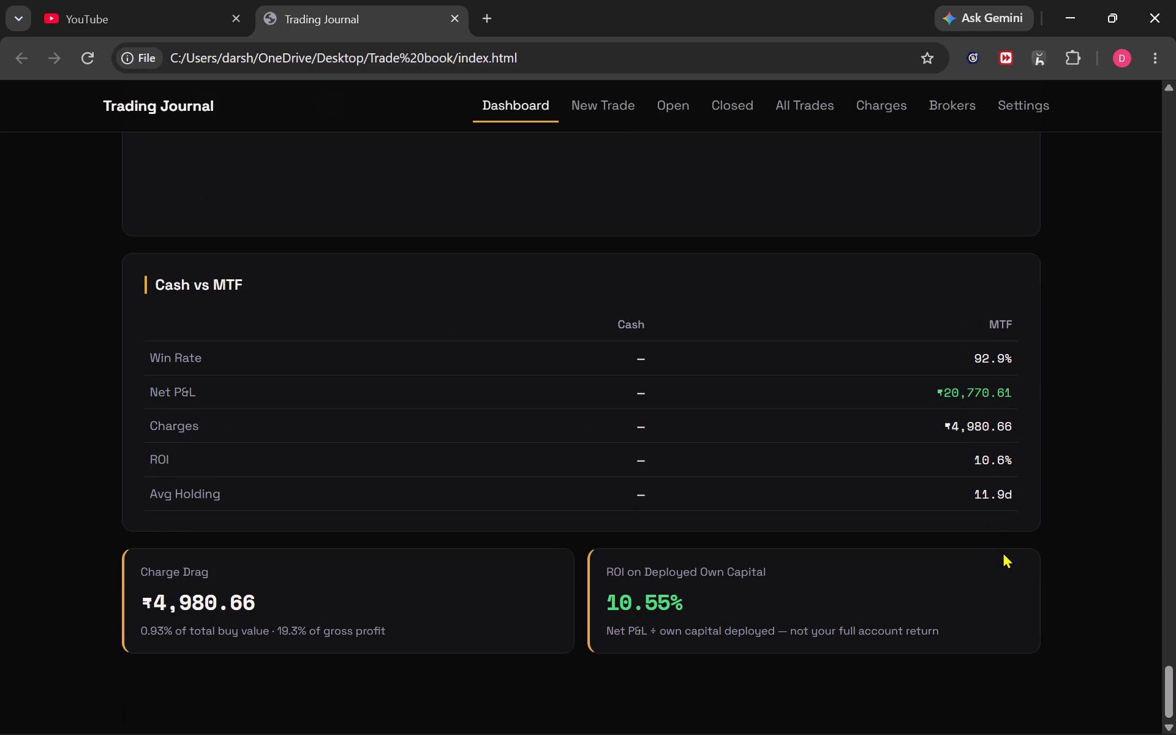
left_click(1003, 552)
left_click_drag(1009, 549, 827, 307)
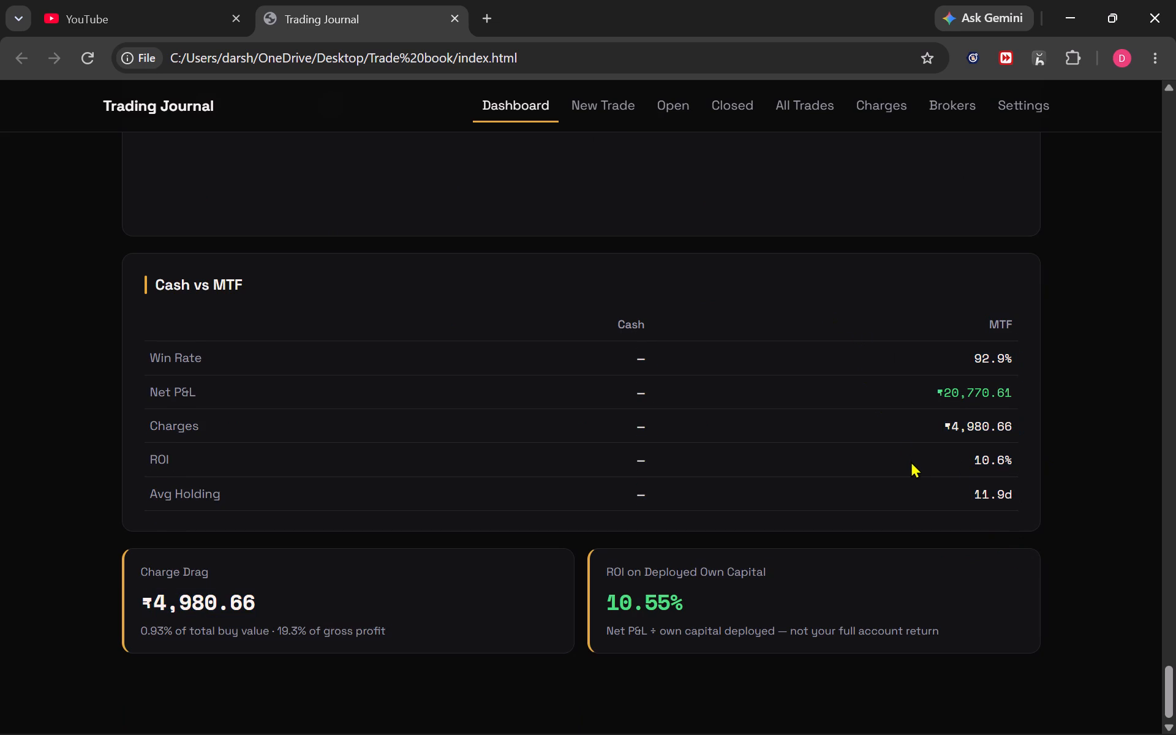
left_click(911, 461)
left_click_drag(1049, 511, 918, 541)
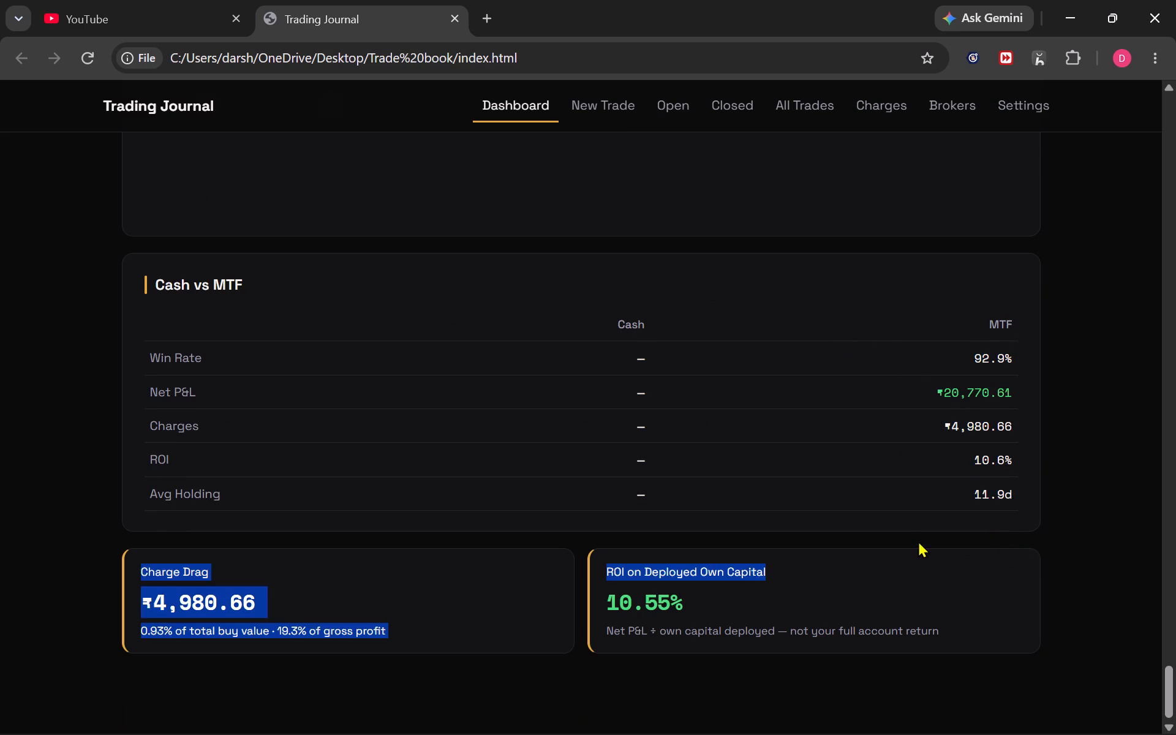
left_click(908, 564)
scroll(891, 621, "down", 1)
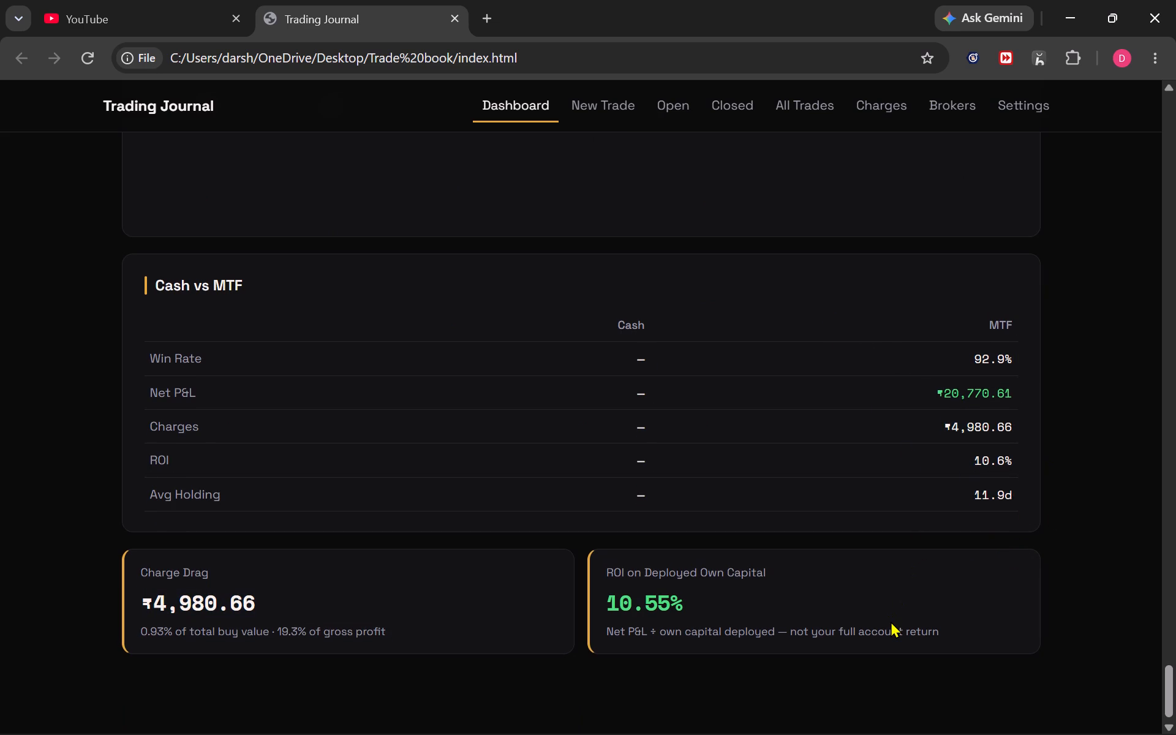
left_click(891, 621)
right_click_drag(892, 631, 794, 554)
right_click_drag(794, 554, 764, 532)
left_click(808, 597)
left_click_drag(1030, 706, 627, 642)
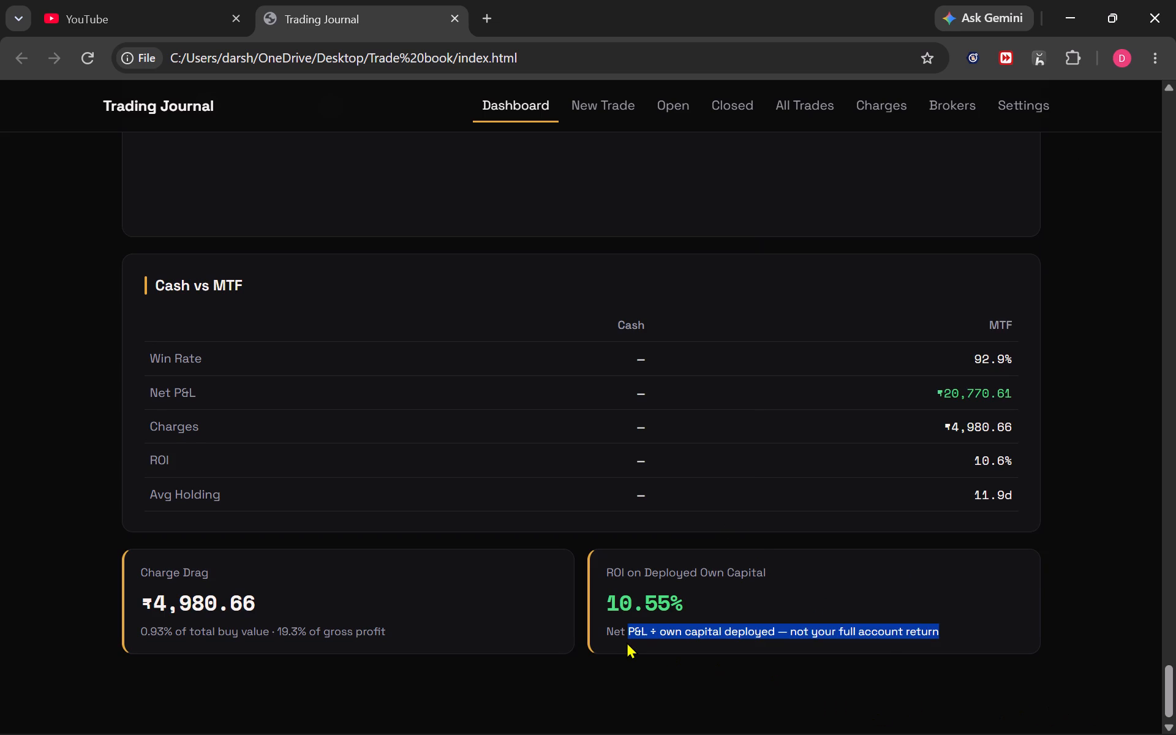
left_click(627, 642)
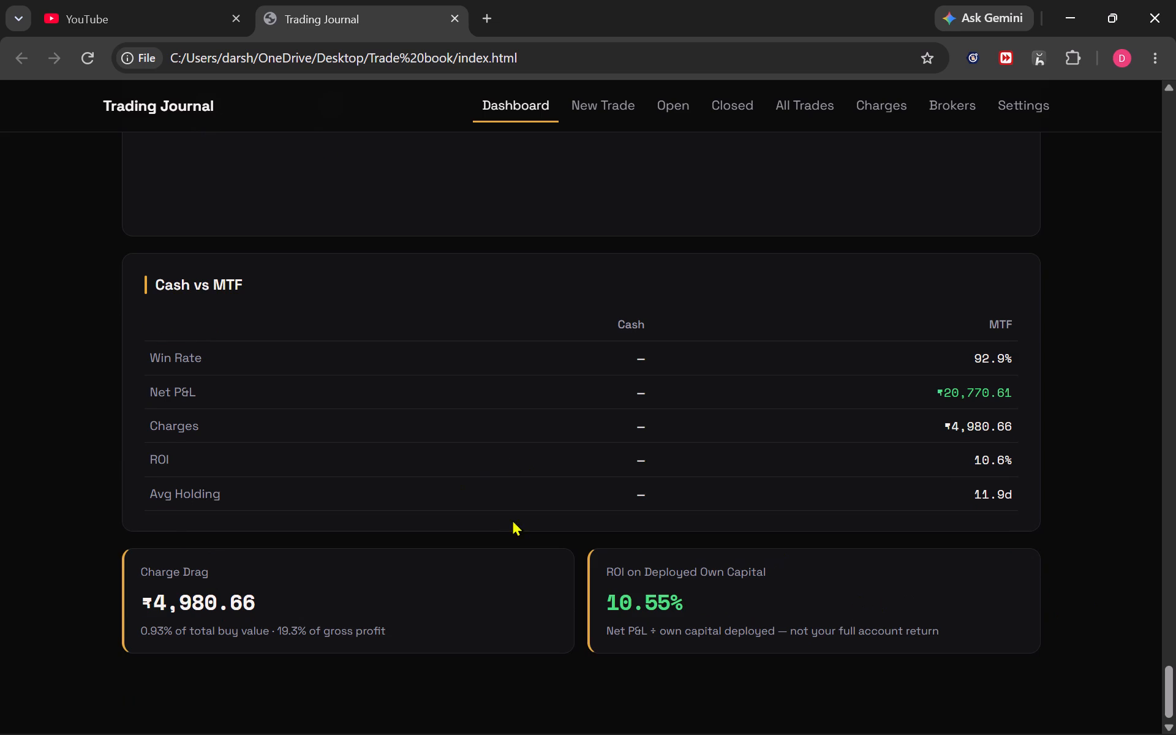
left_click_drag(562, 677, 0, 478)
left_click(458, 577)
Review the Interest Accumulation & Holding Cost chart and look through its list of selectable trades.
scroll(482, 627, "up", 9)
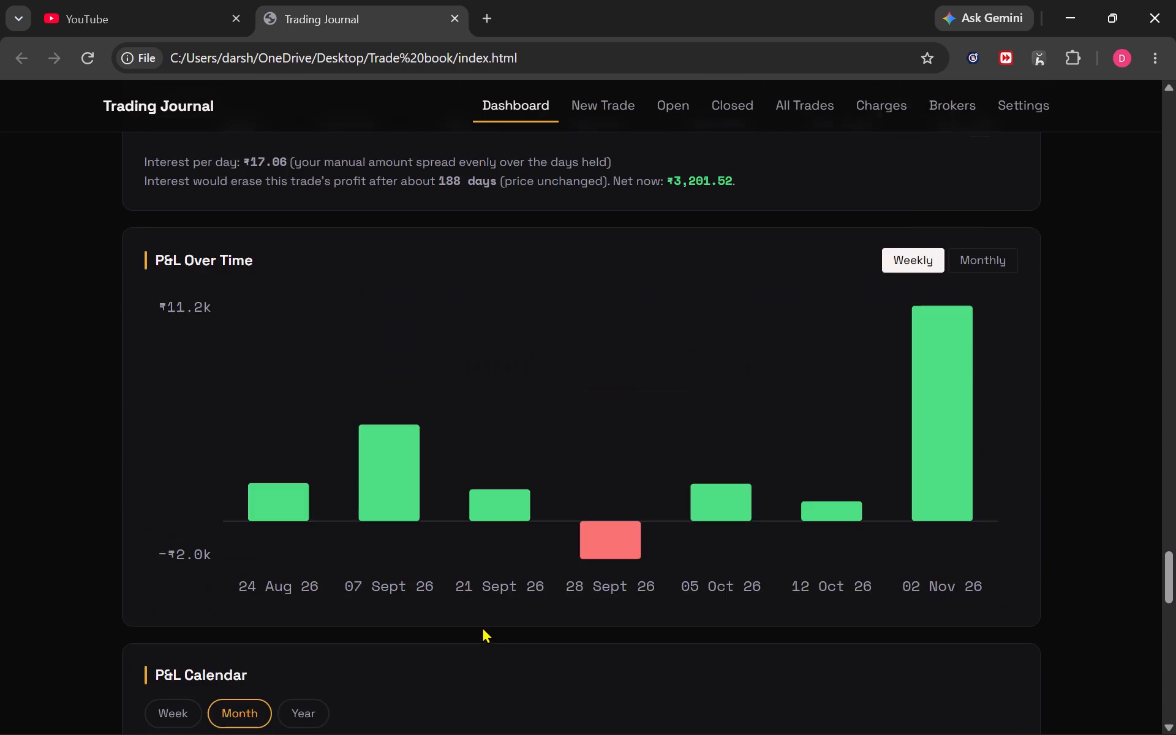
scroll(482, 627, "up", 18)
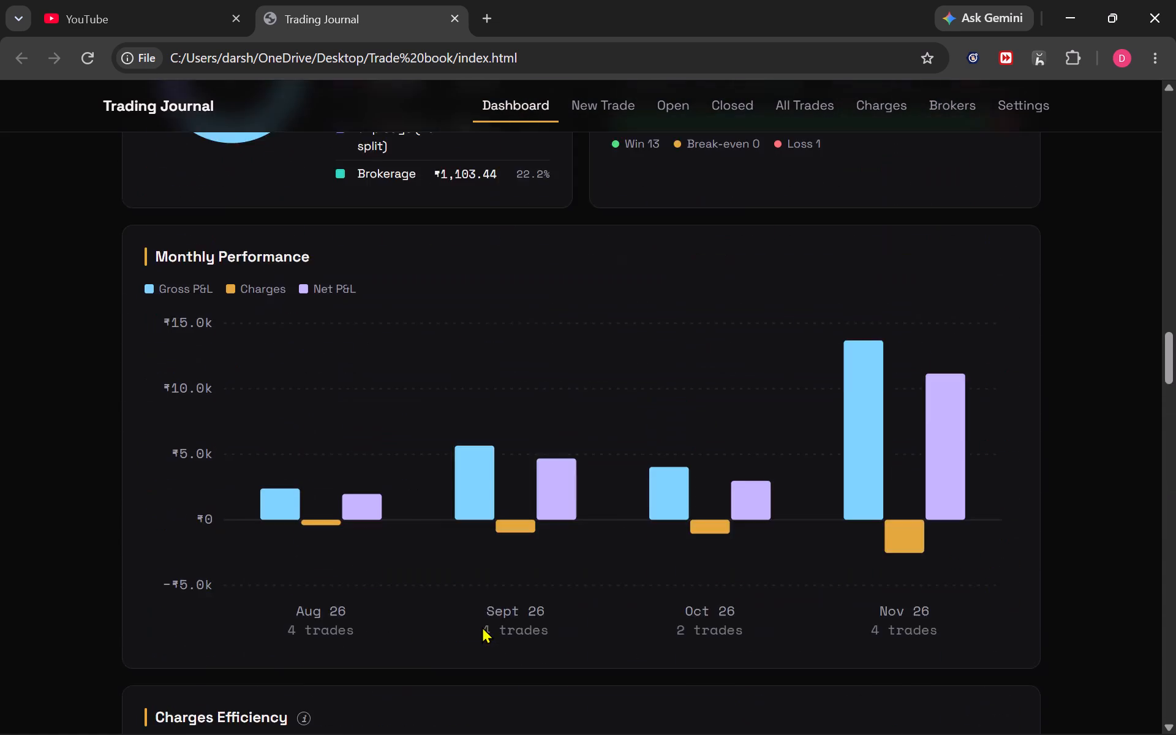
scroll(482, 627, "down", 9)
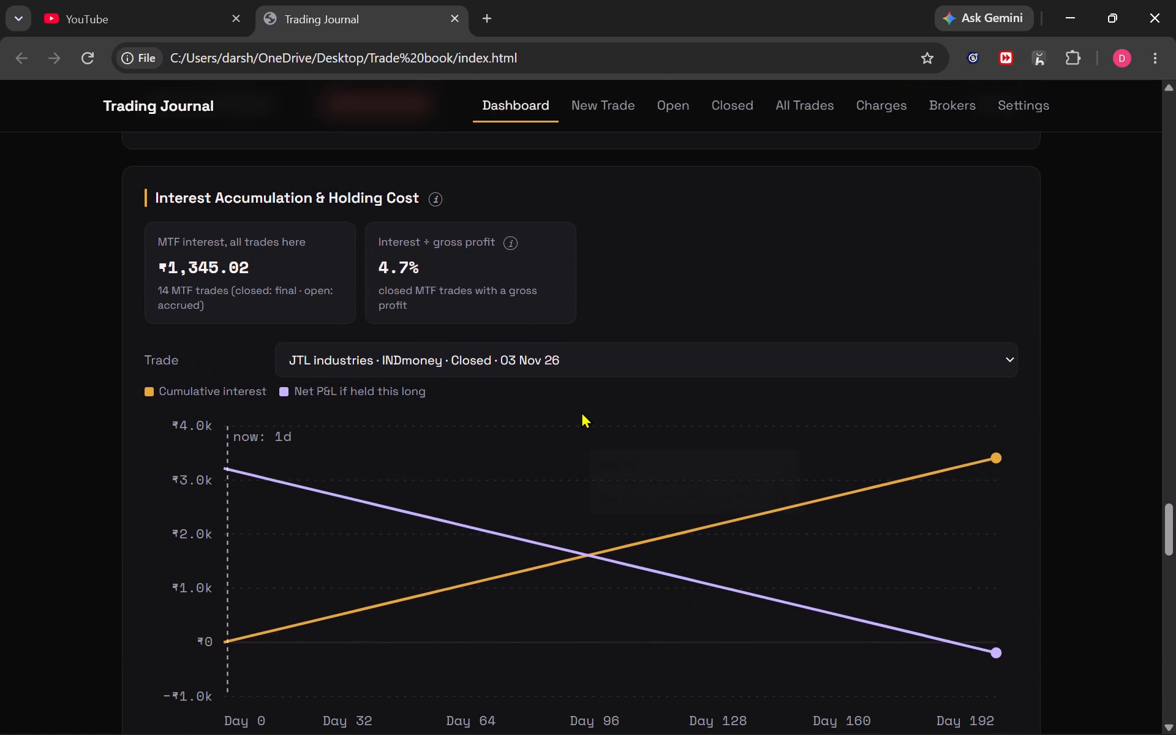
left_click(606, 461)
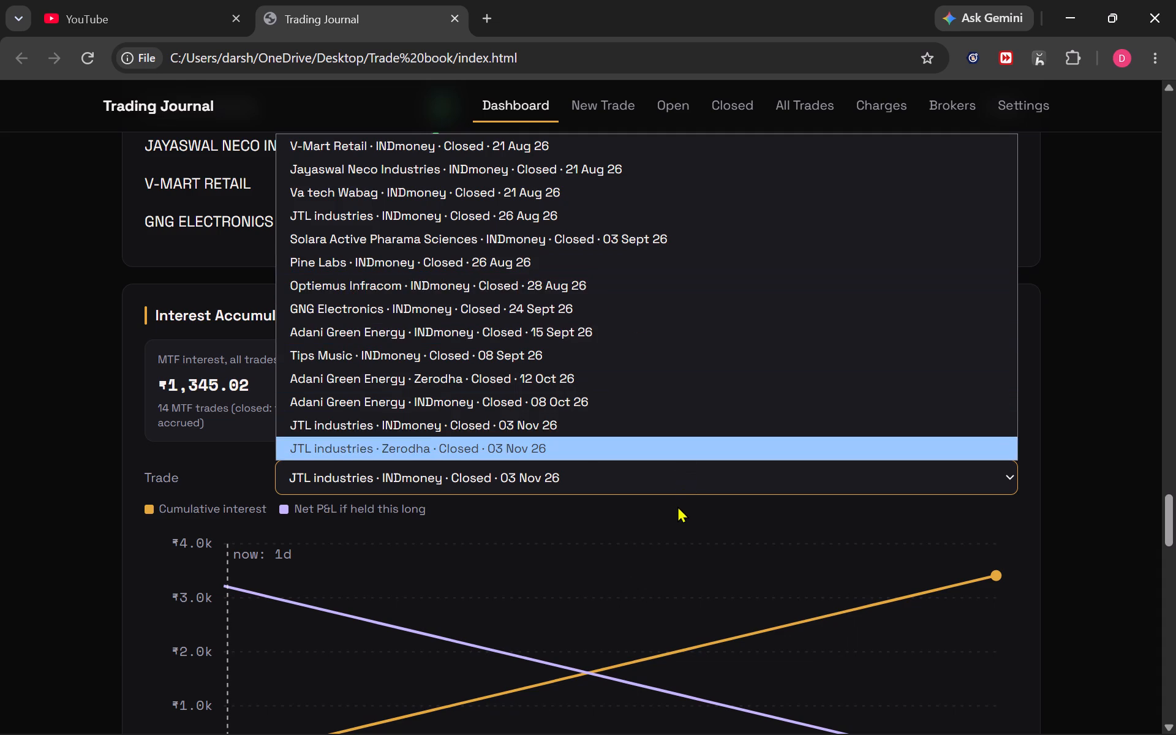
left_click_drag(671, 496, 689, 450)
View the Stock Performance chart by strategy, then return it to the by-stock breakdown.
scroll(712, 433, "up", 1)
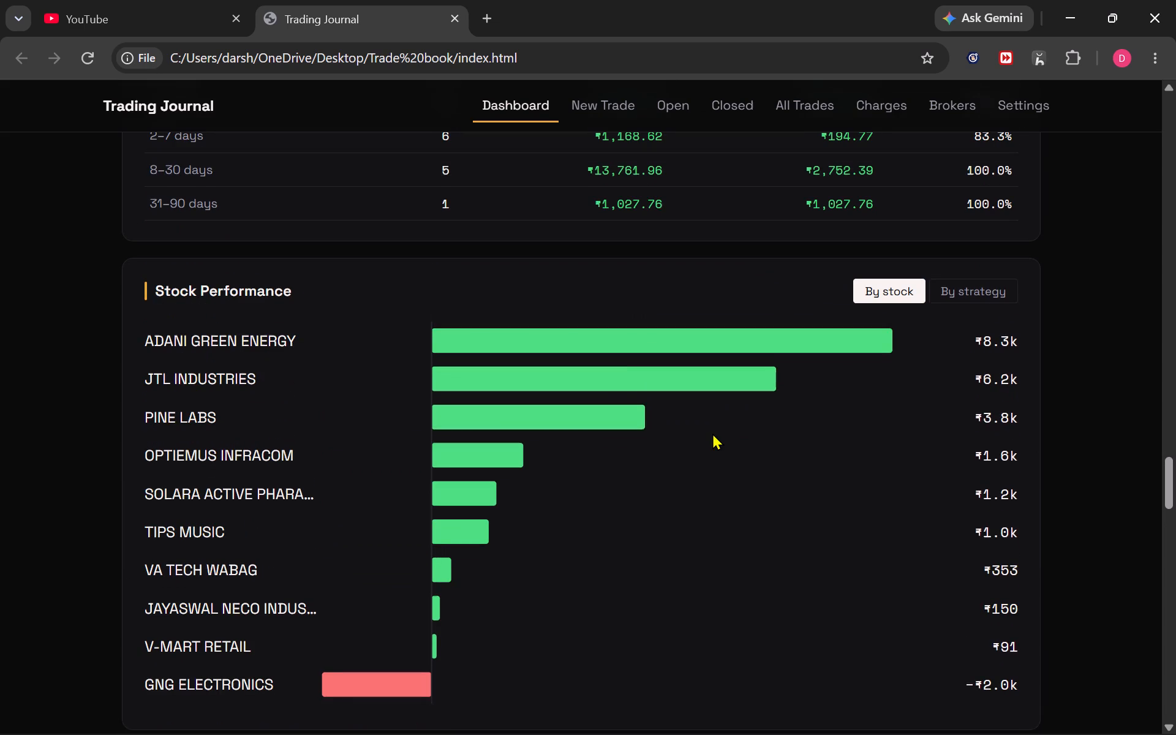
left_click(992, 281)
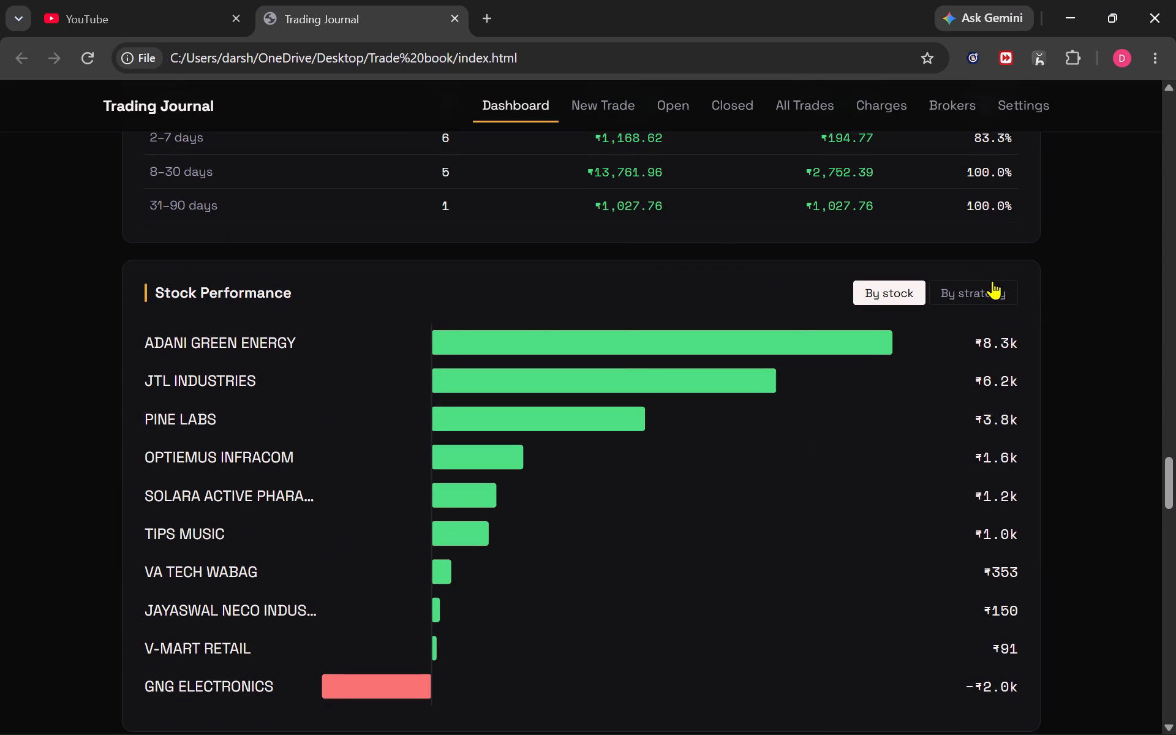
left_click(880, 295)
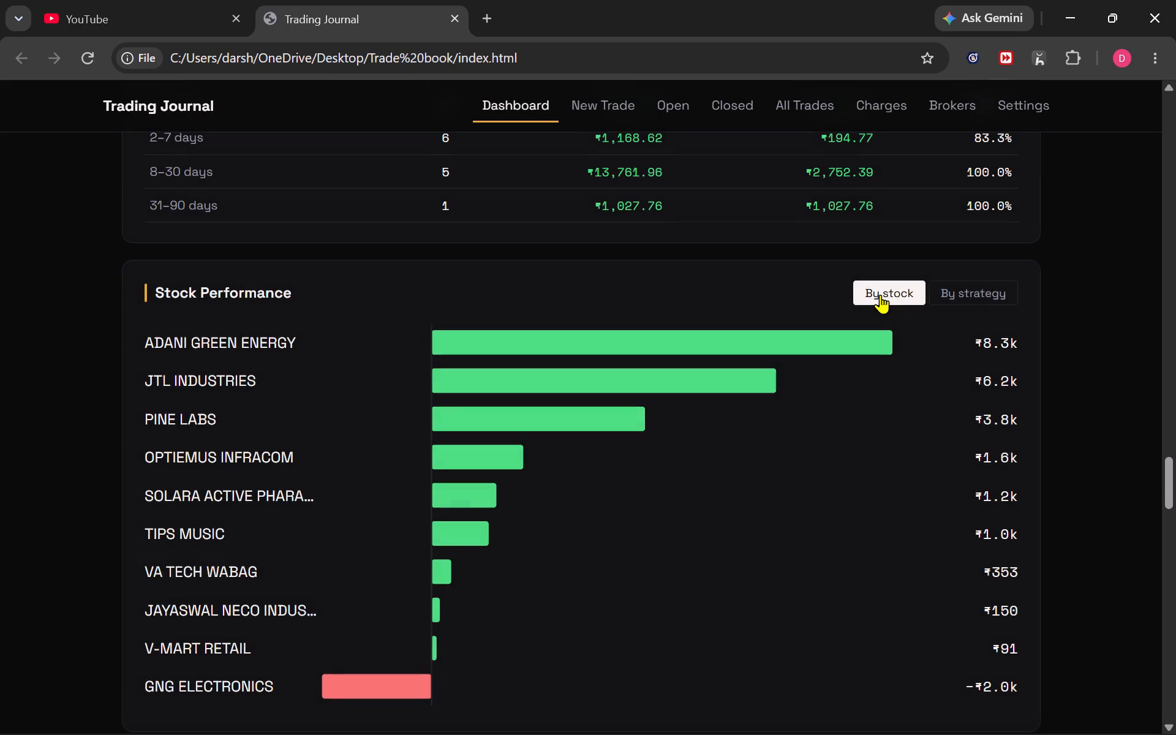
Examine the Holding Period Analysis, Broker Performance, Charges Efficiency and Monthly Performance sections.
scroll(956, 361, "up", 3)
scroll(956, 361, "down", 1)
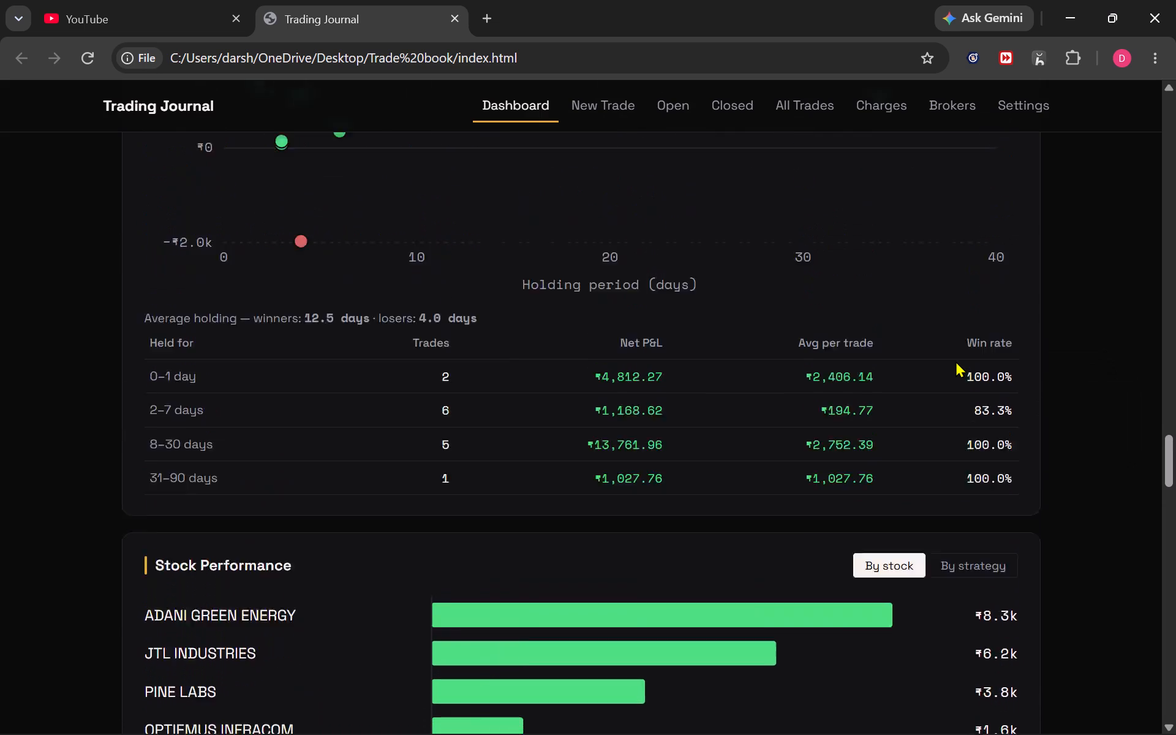
scroll(956, 361, "up", 4)
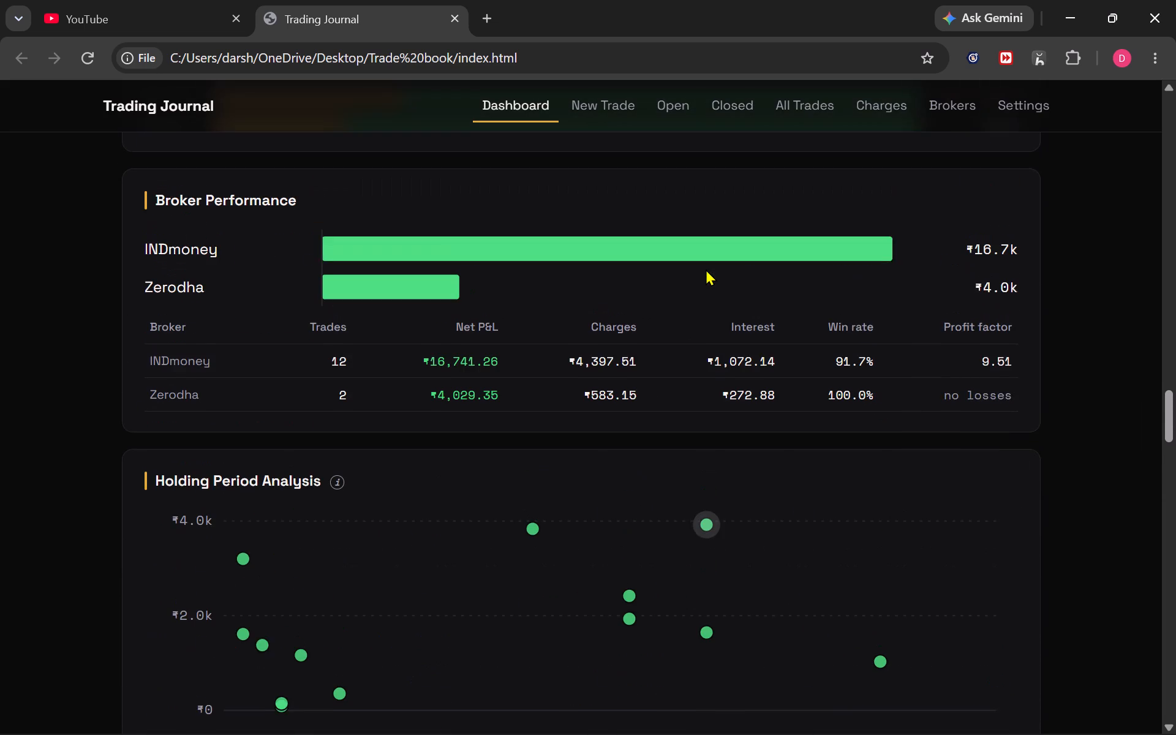
left_click(706, 269)
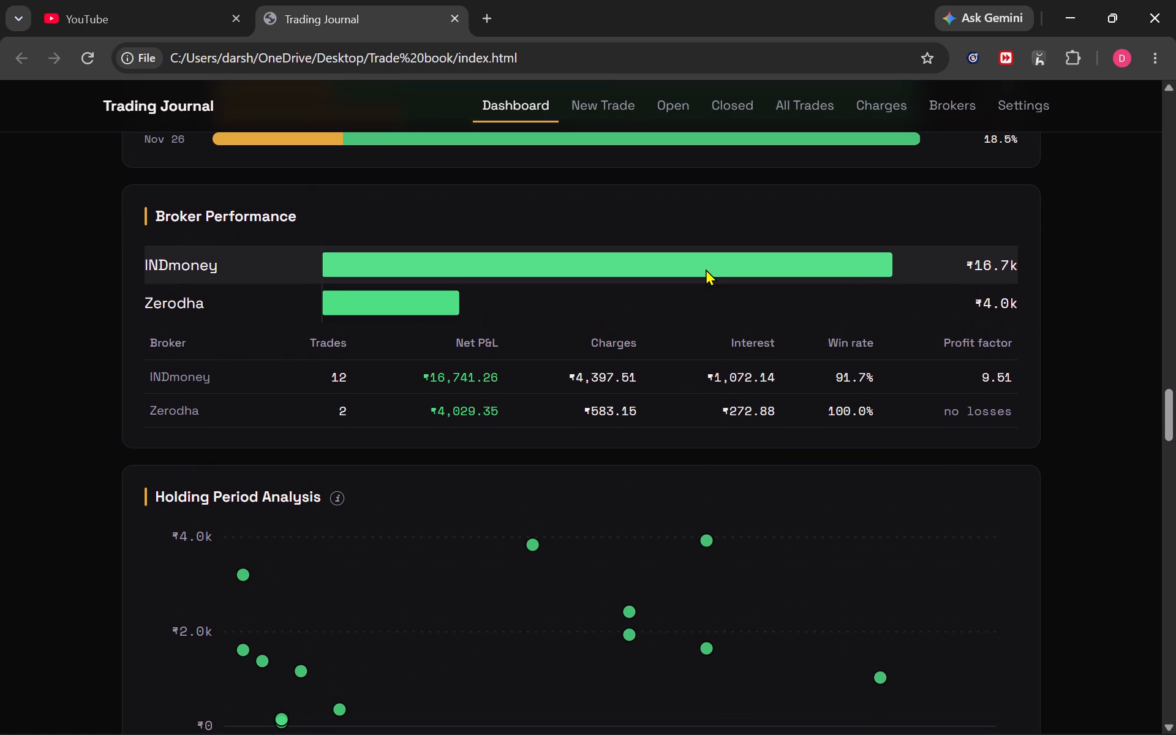
scroll(706, 269, "up", 4)
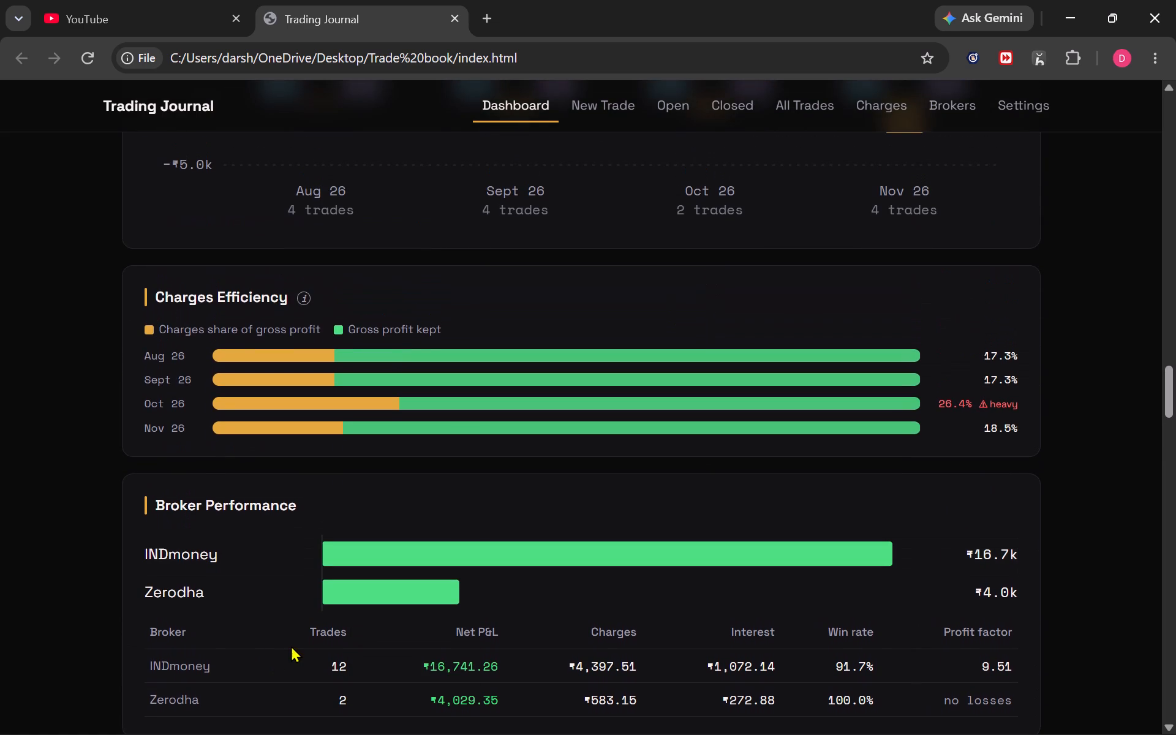
scroll(315, 624, "up", 2)
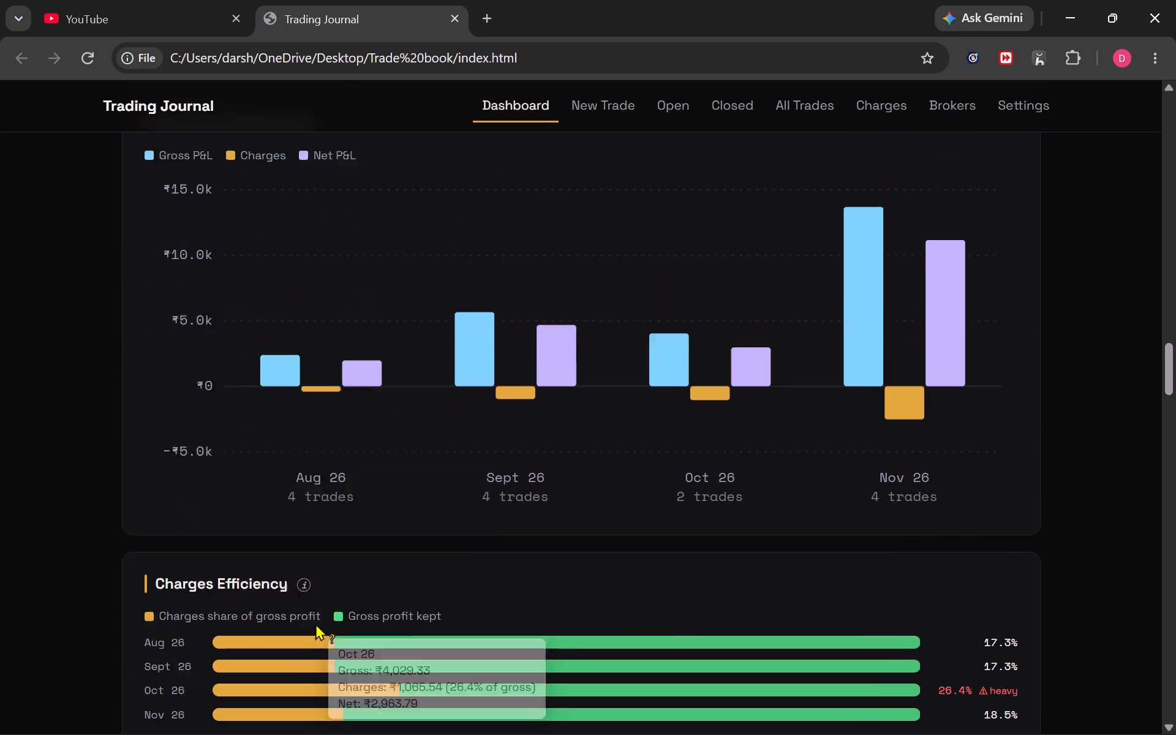
scroll(315, 624, "up", 1)
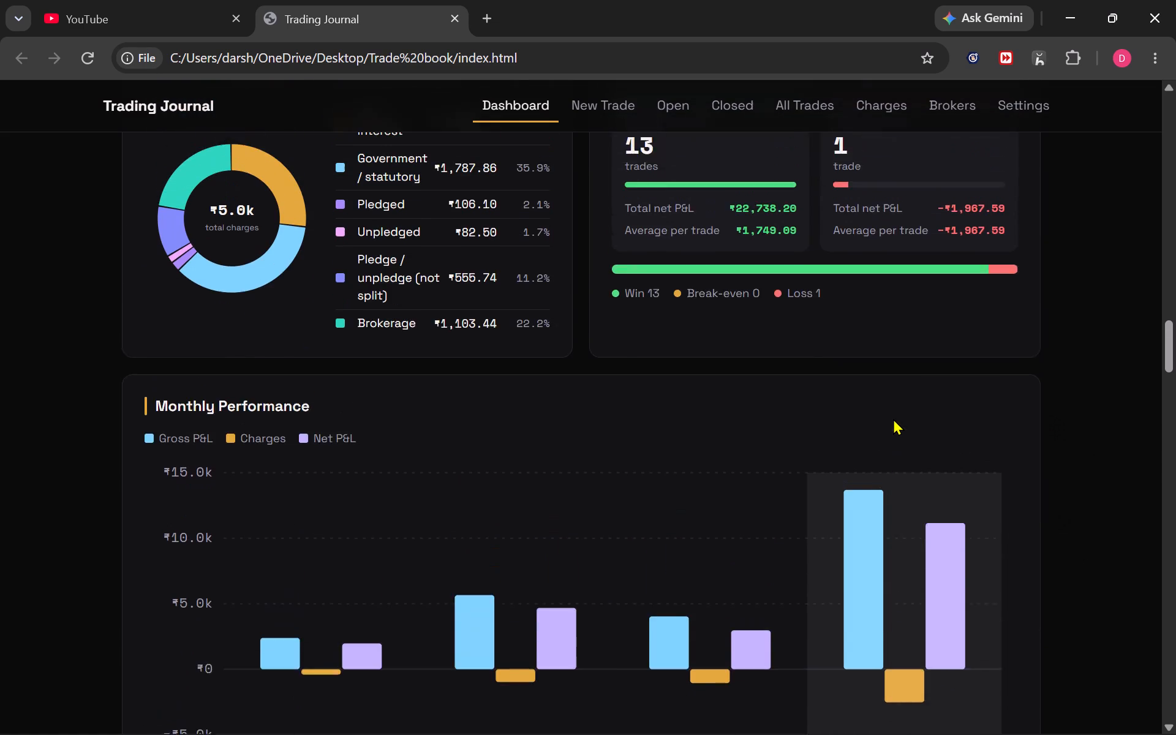
Review the Charges Breakdown, the Profit & Loss Distribution and the per-trade Cumulative Net Profit chart.
left_click_drag(894, 417, 418, 222)
left_click(119, 268)
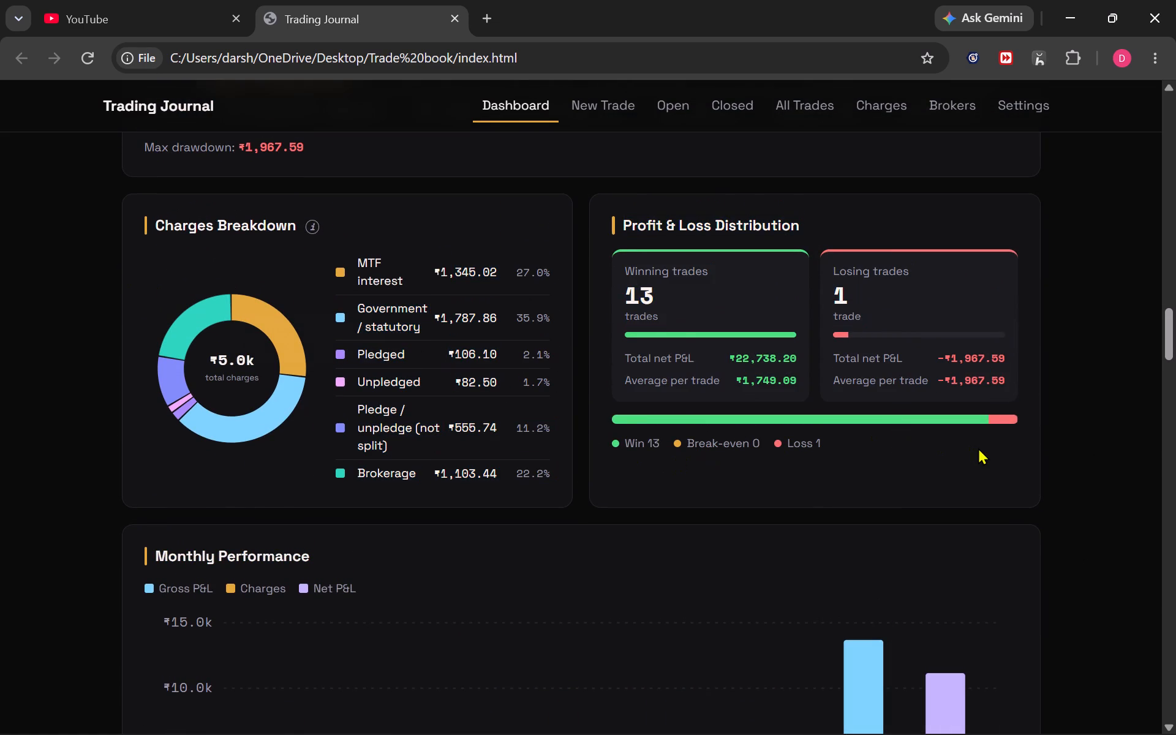
left_click_drag(971, 508, 459, 234)
left_click(677, 390)
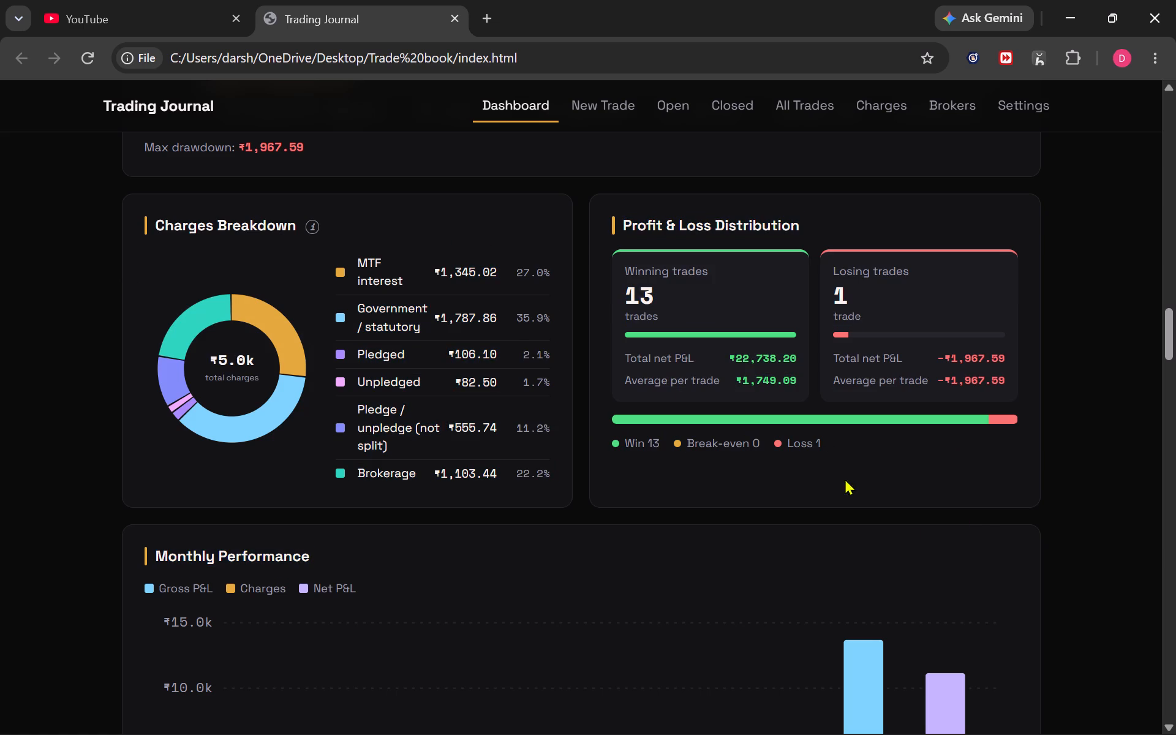
left_click_drag(946, 555, 58, 32)
left_click(760, 522)
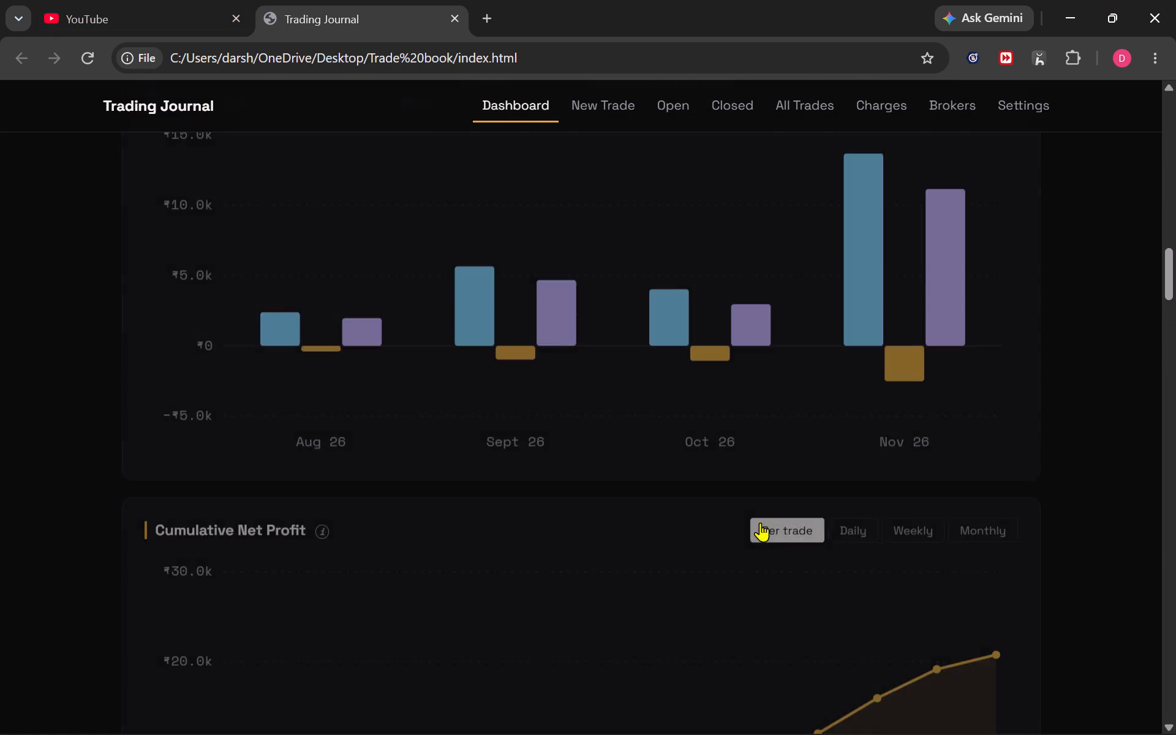
scroll(760, 522, "down", 4)
scroll(760, 522, "up", 2)
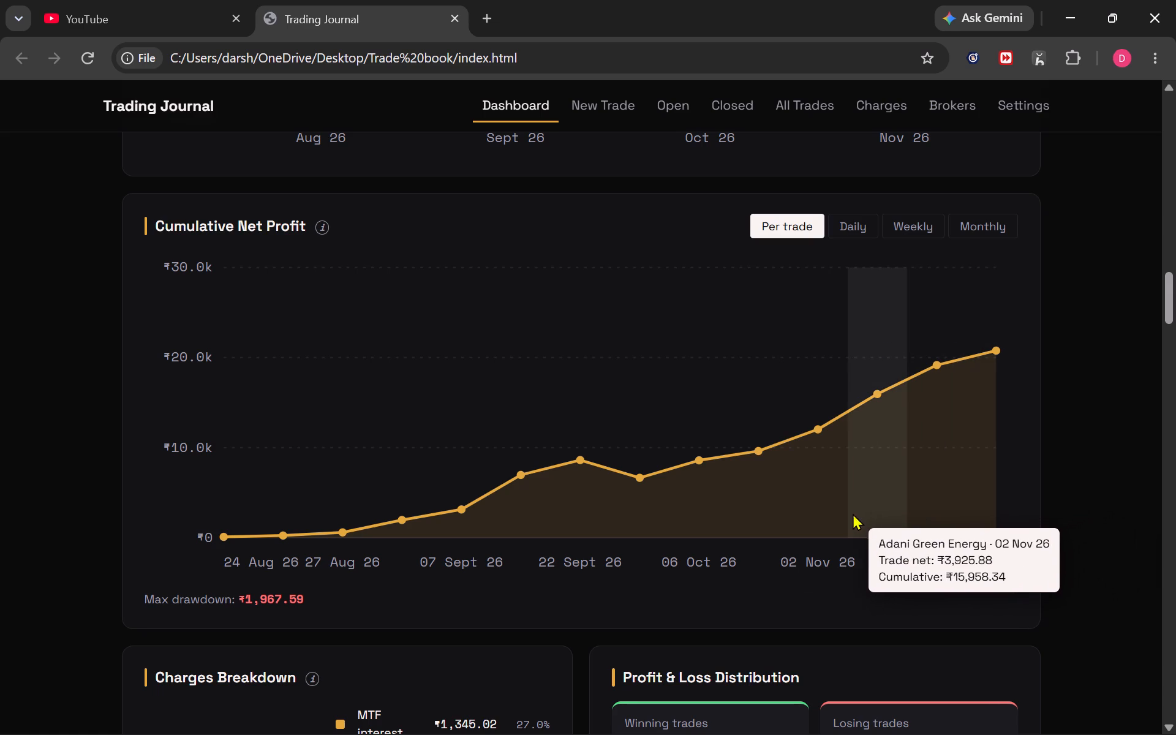
scroll(558, 570, "down", 3)
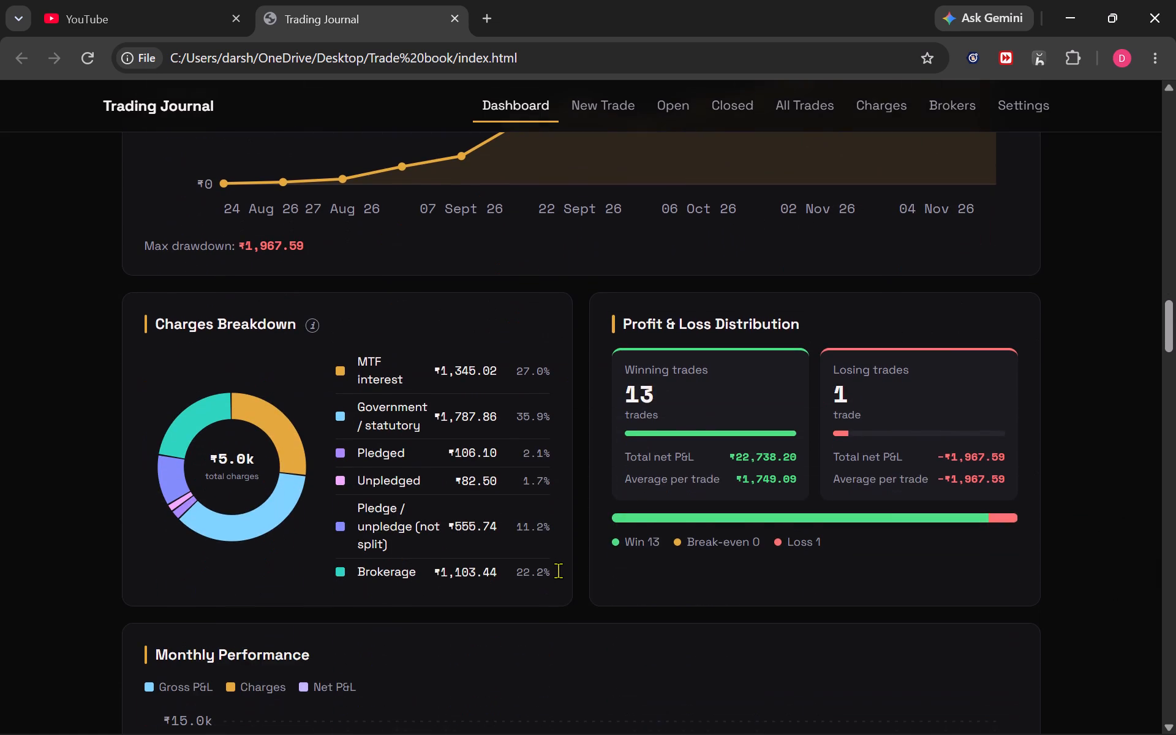
scroll(558, 570, "down", 3)
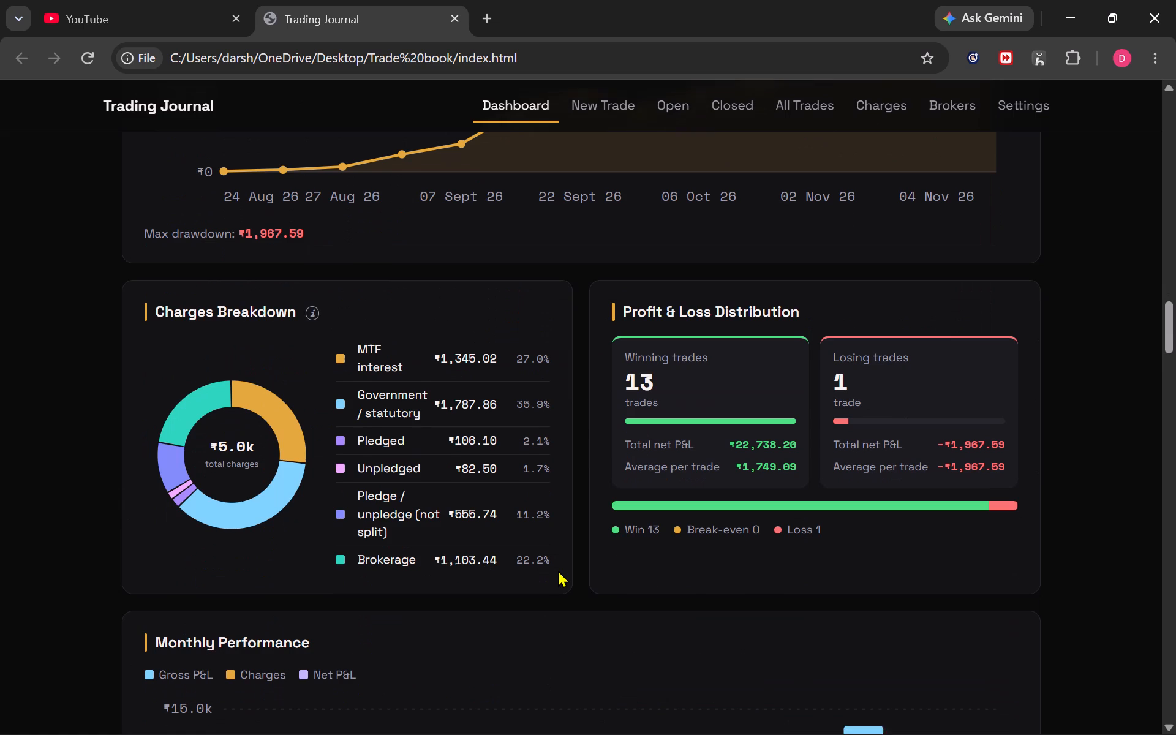
scroll(558, 570, "down", 1)
Look over the capital, quality-of-results and Gross & Net Profit Analysis figures up to the Dashboard's headline summary cards.
scroll(558, 570, "up", 8)
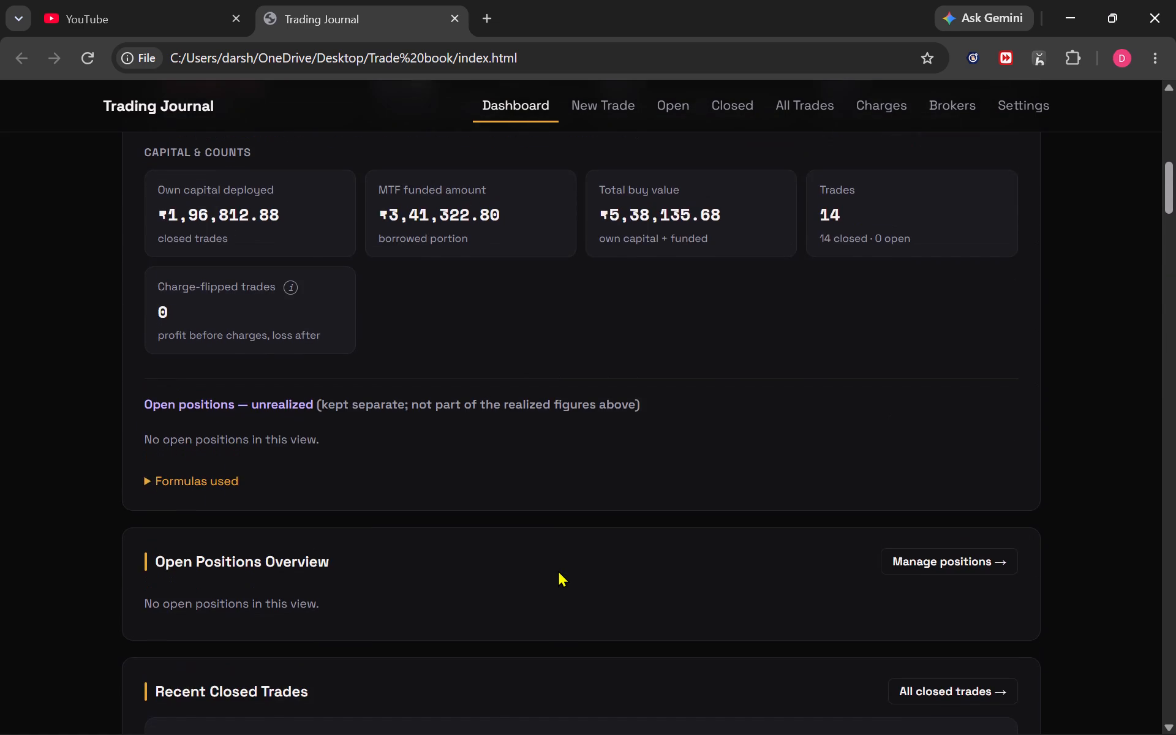
scroll(558, 570, "up", 1)
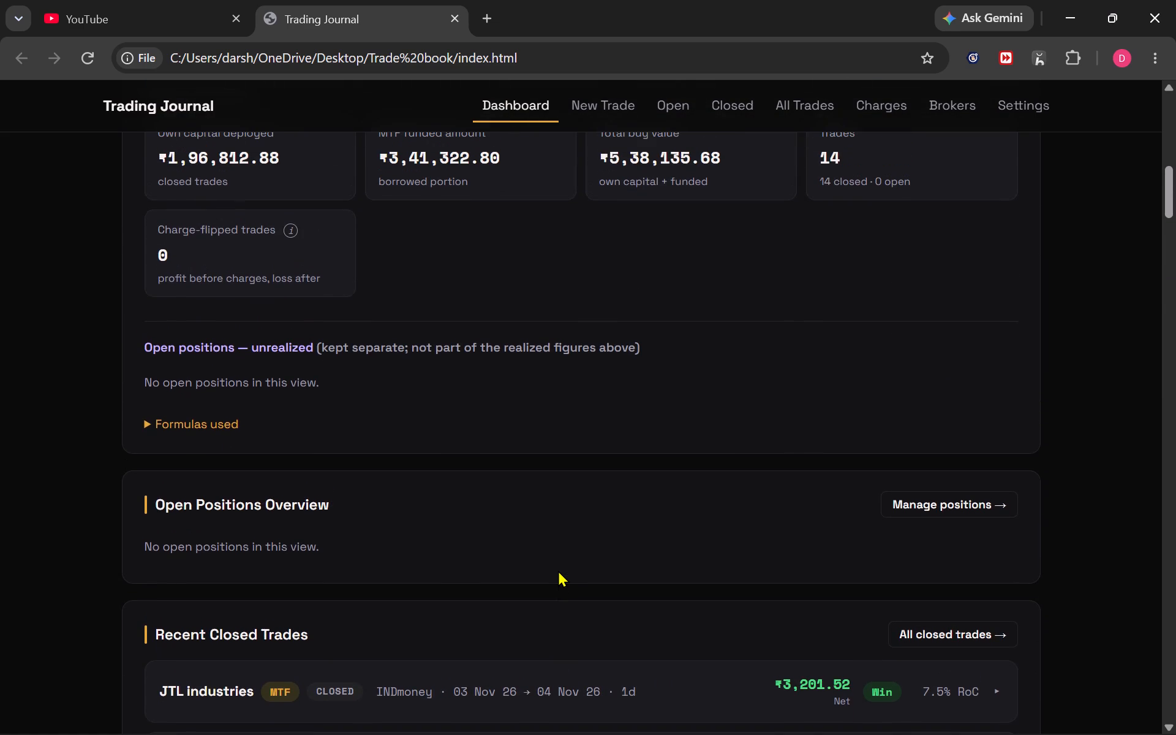
scroll(558, 570, "up", 9)
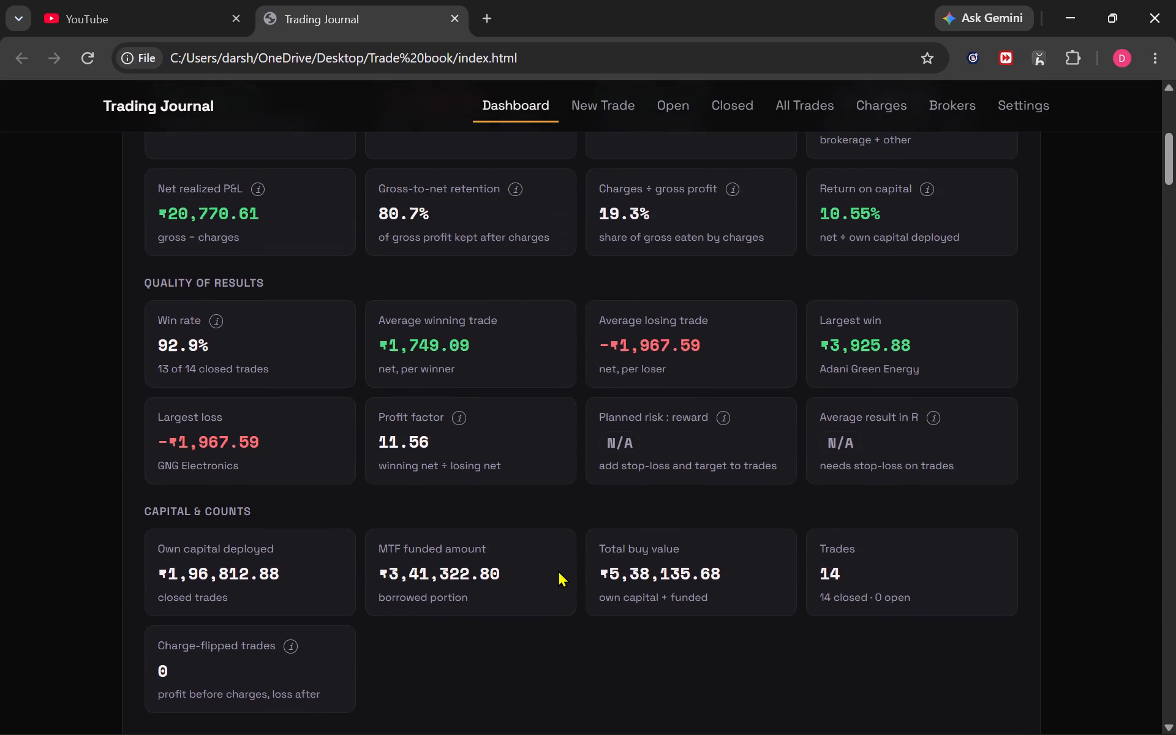
scroll(558, 570, "up", 12)
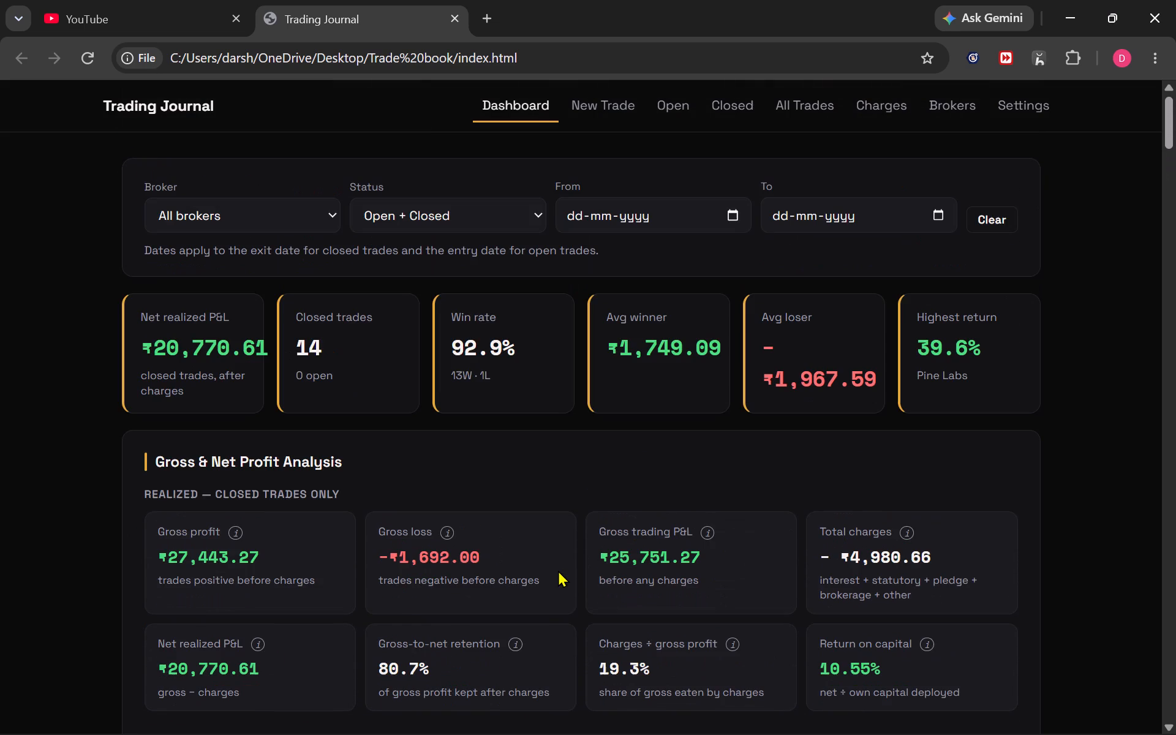
Look through the full list of trades on the All Trades page.
scroll(558, 570, "up", 2)
left_click(788, 101)
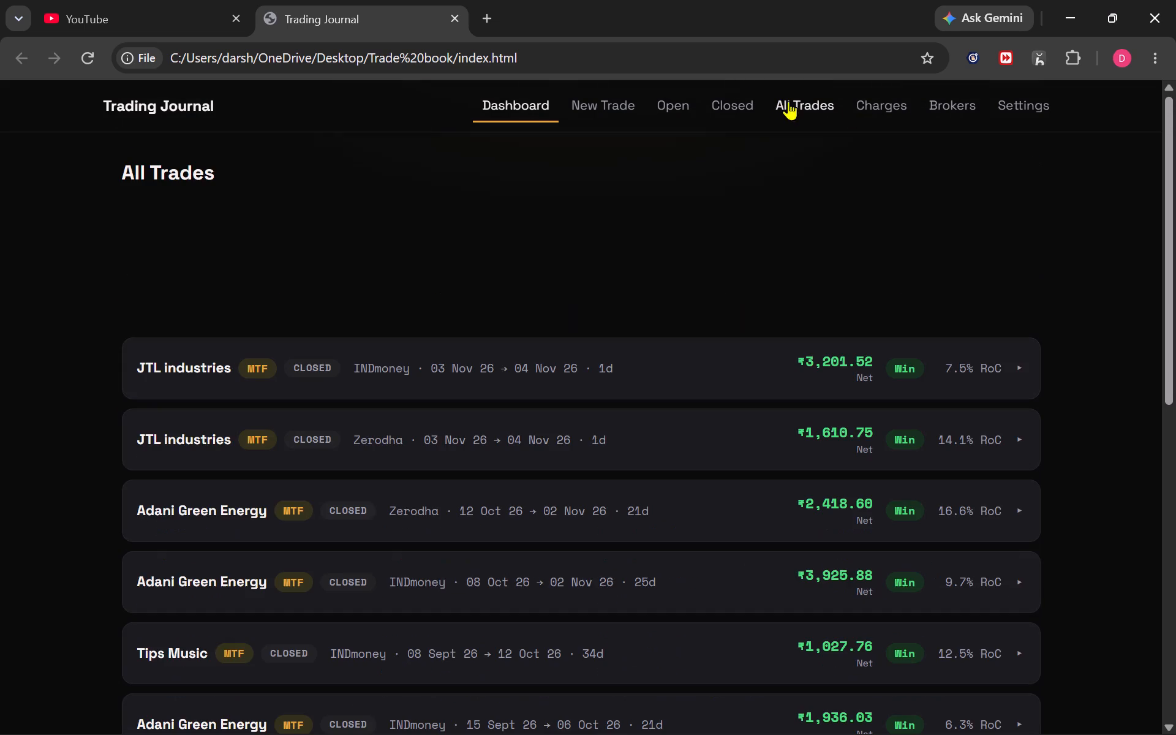
left_click(859, 107)
left_click(755, 108)
left_click(792, 98)
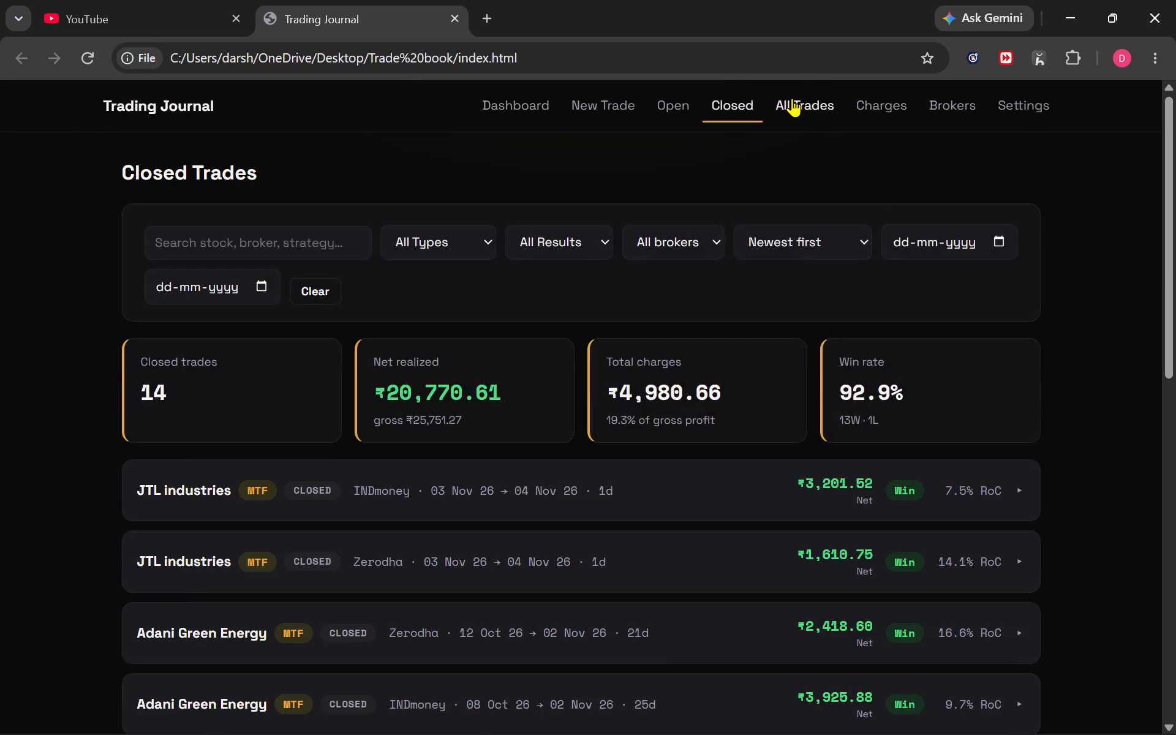
scroll(812, 138, "down", 1)
scroll(837, 15, "down", 3)
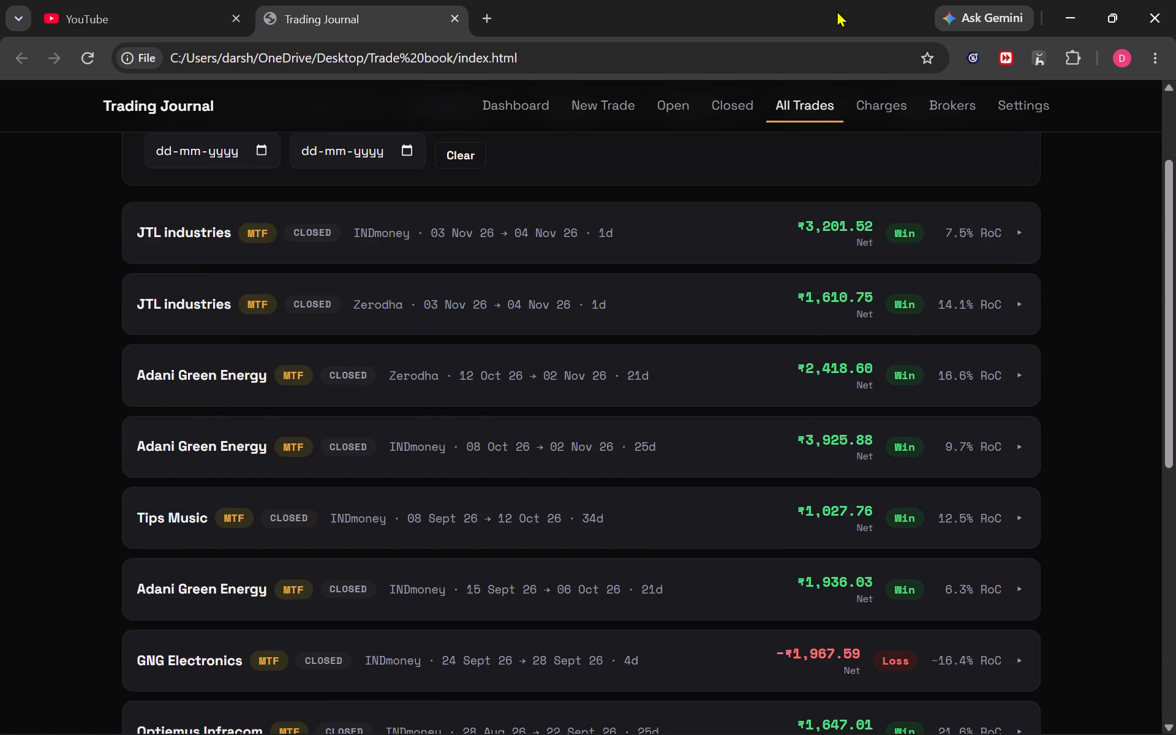
scroll(1173, 579, "down", 13)
scroll(1173, 579, "up", 7)
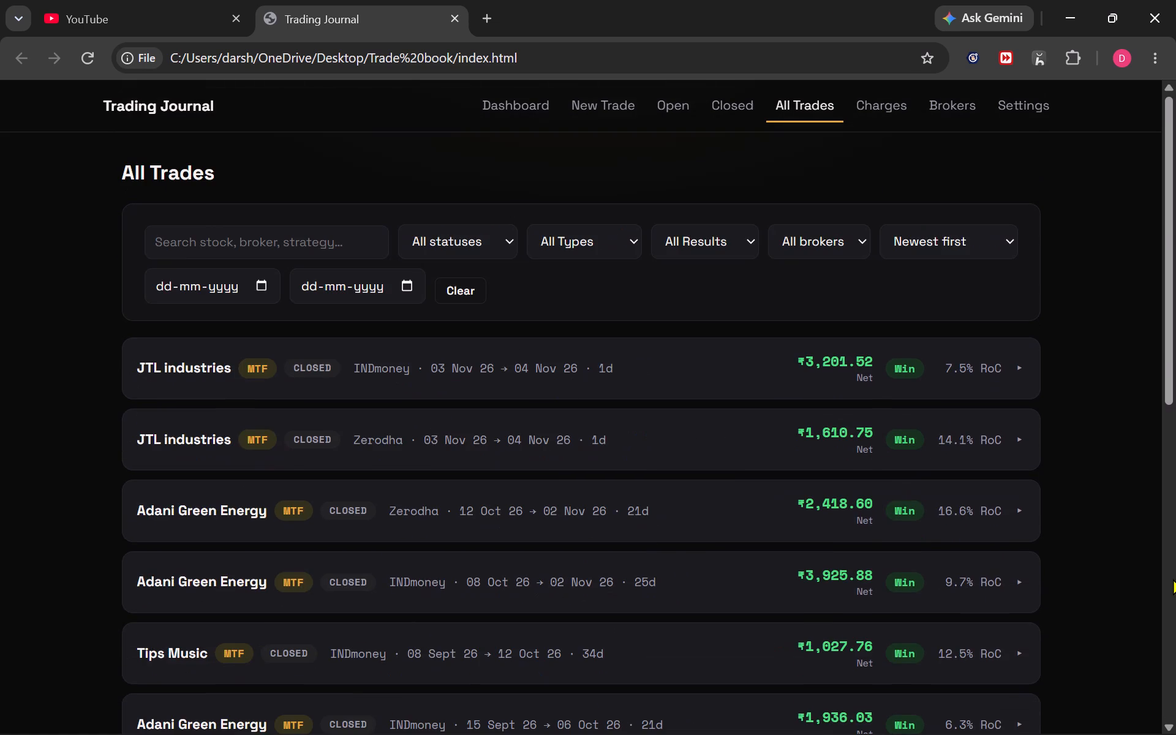
Examine the Charges page for all brokers: the Charges Breakdown, Charge Ratios, Charges by Trade and the counting notes.
left_click(899, 100)
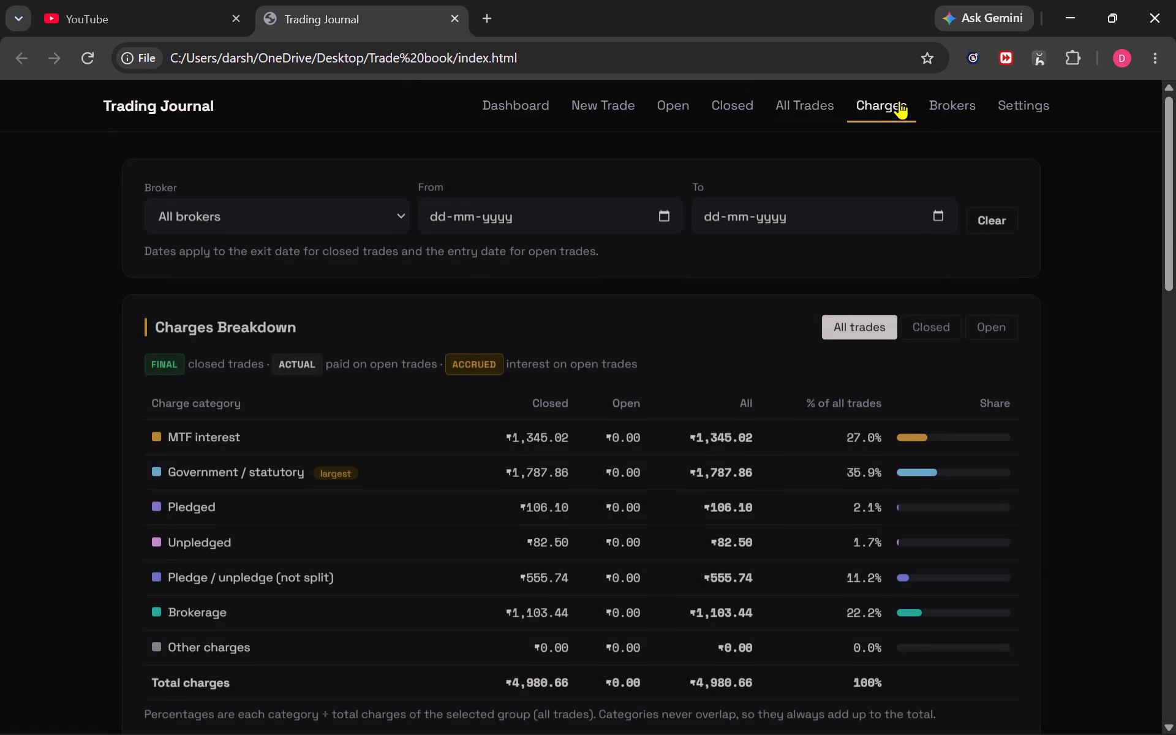
left_click(939, 102)
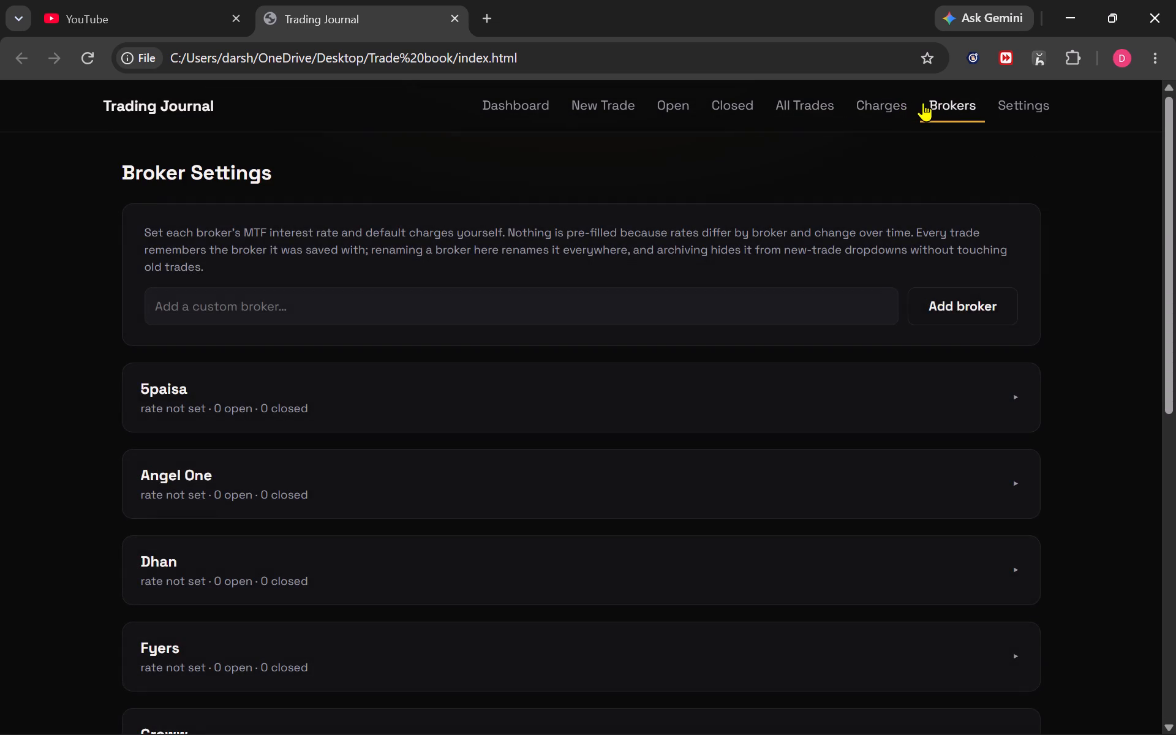
left_click(886, 103)
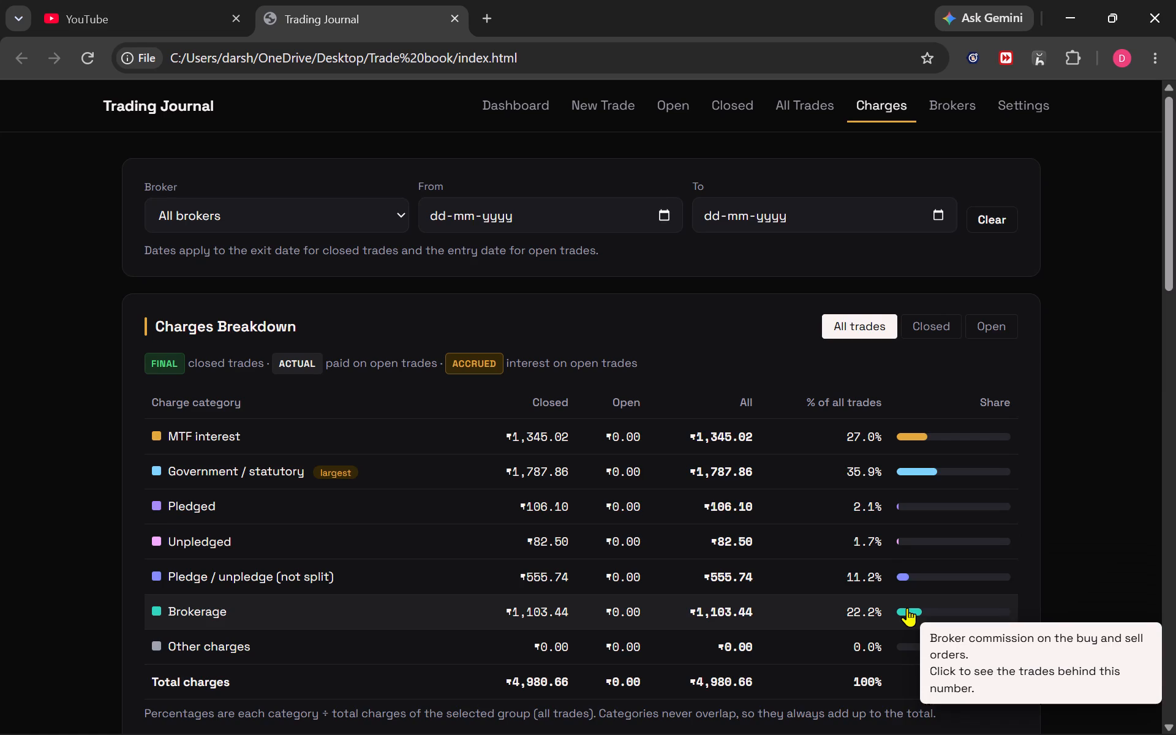
scroll(912, 572, "down", 1)
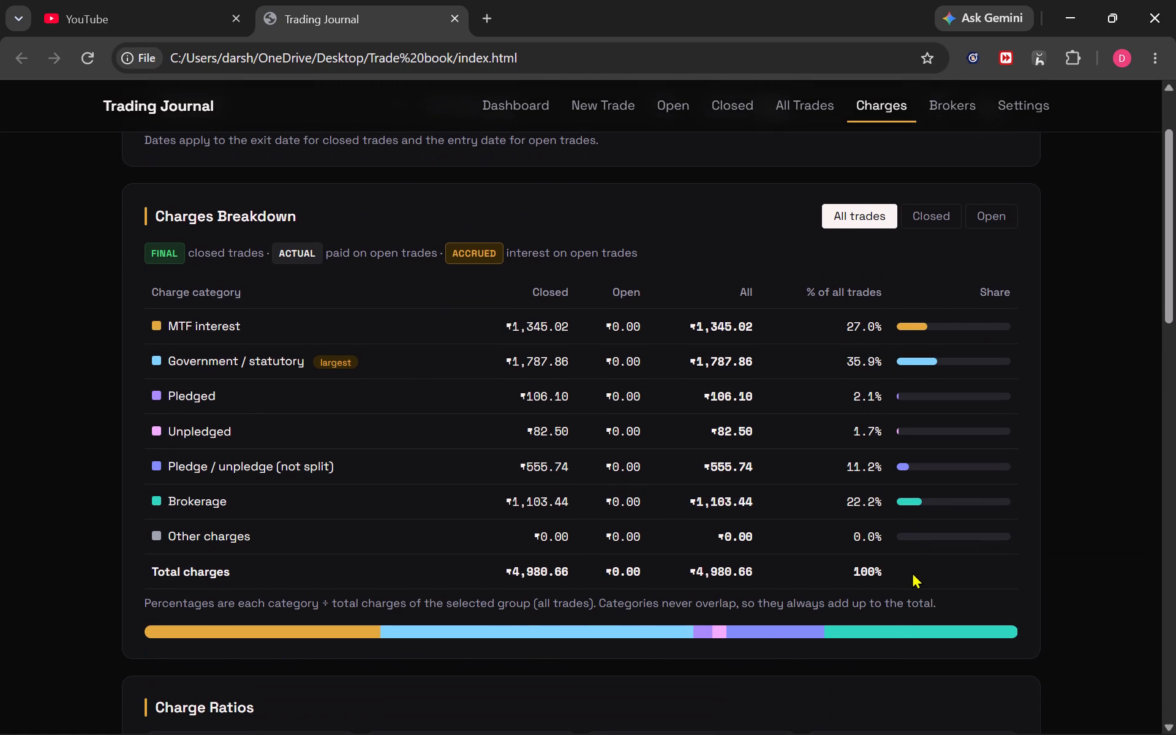
scroll(912, 572, "down", 2)
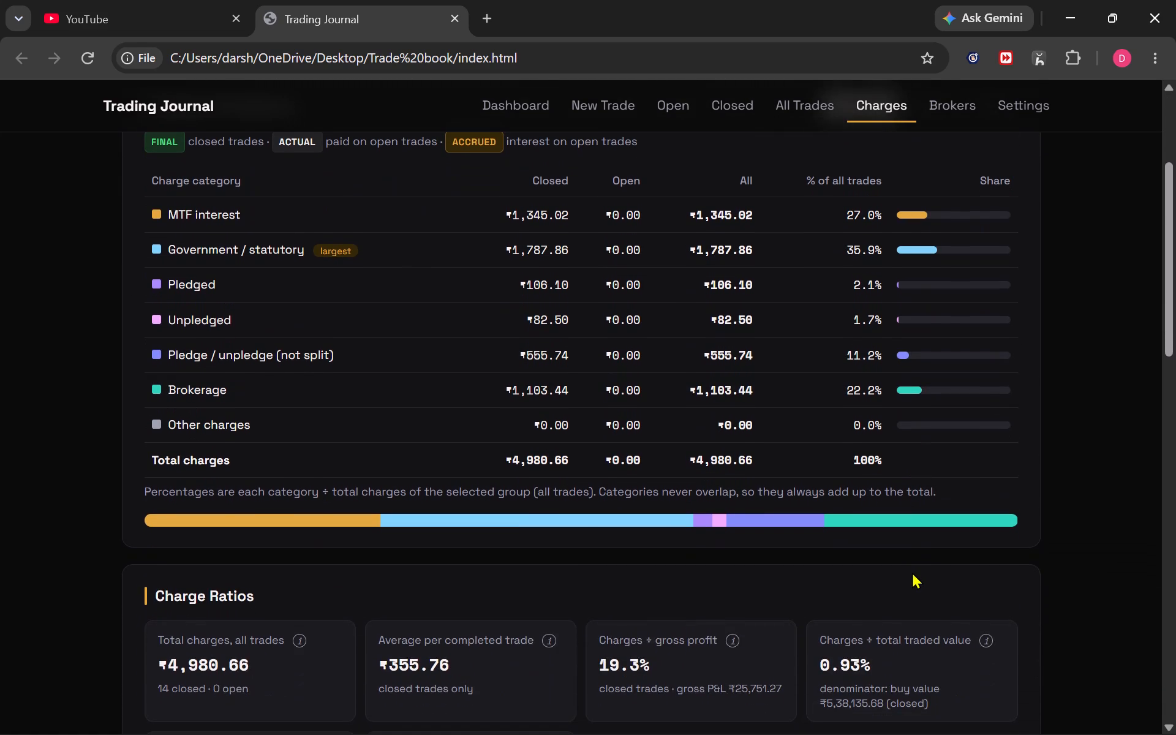
scroll(912, 572, "down", 2)
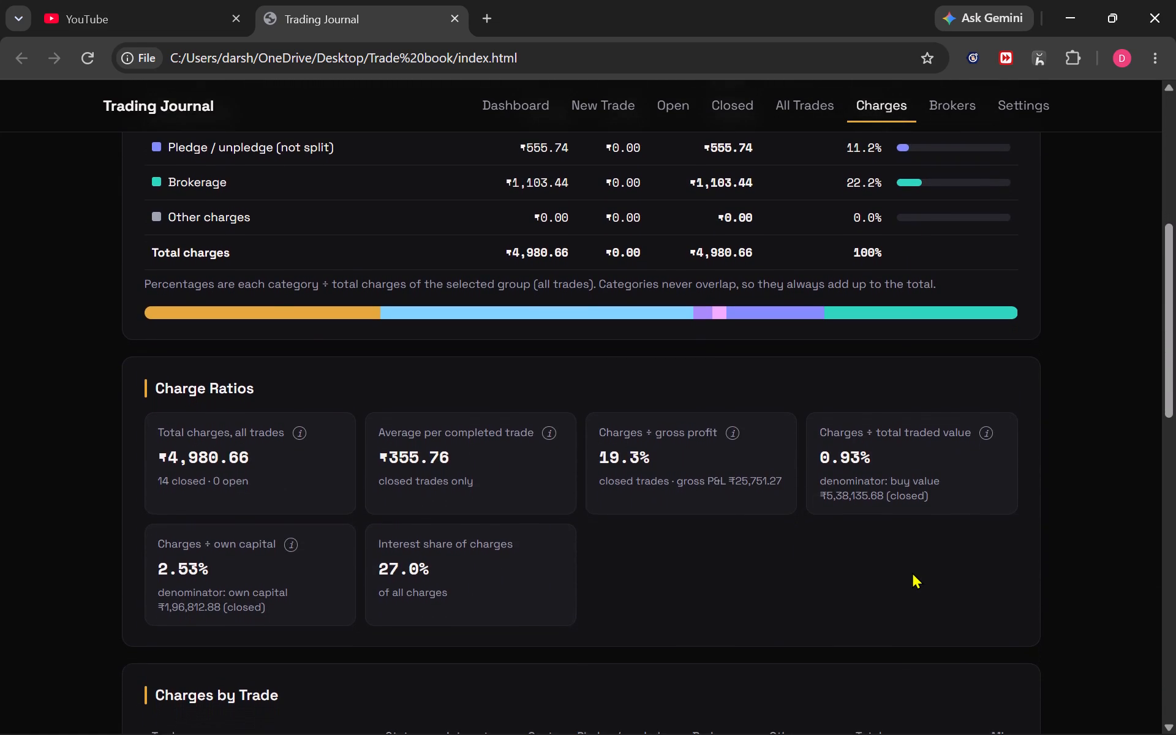
scroll(912, 572, "down", 11)
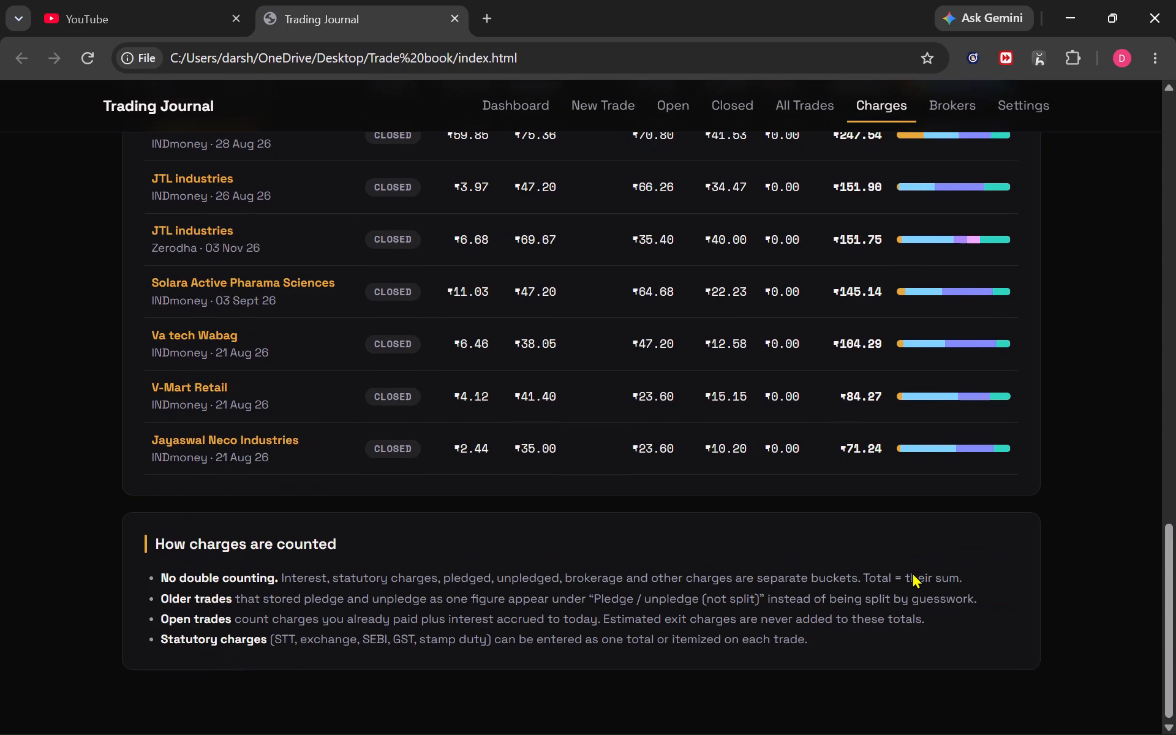
scroll(912, 572, "up", 1)
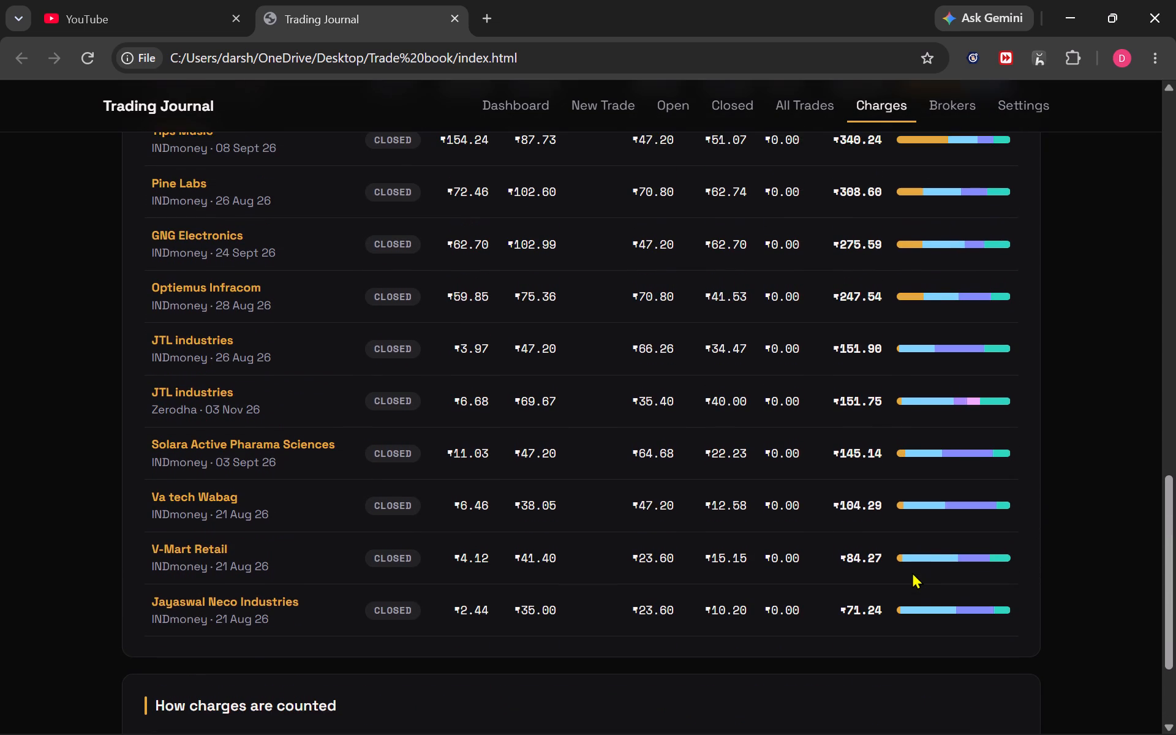
scroll(912, 572, "up", 1)
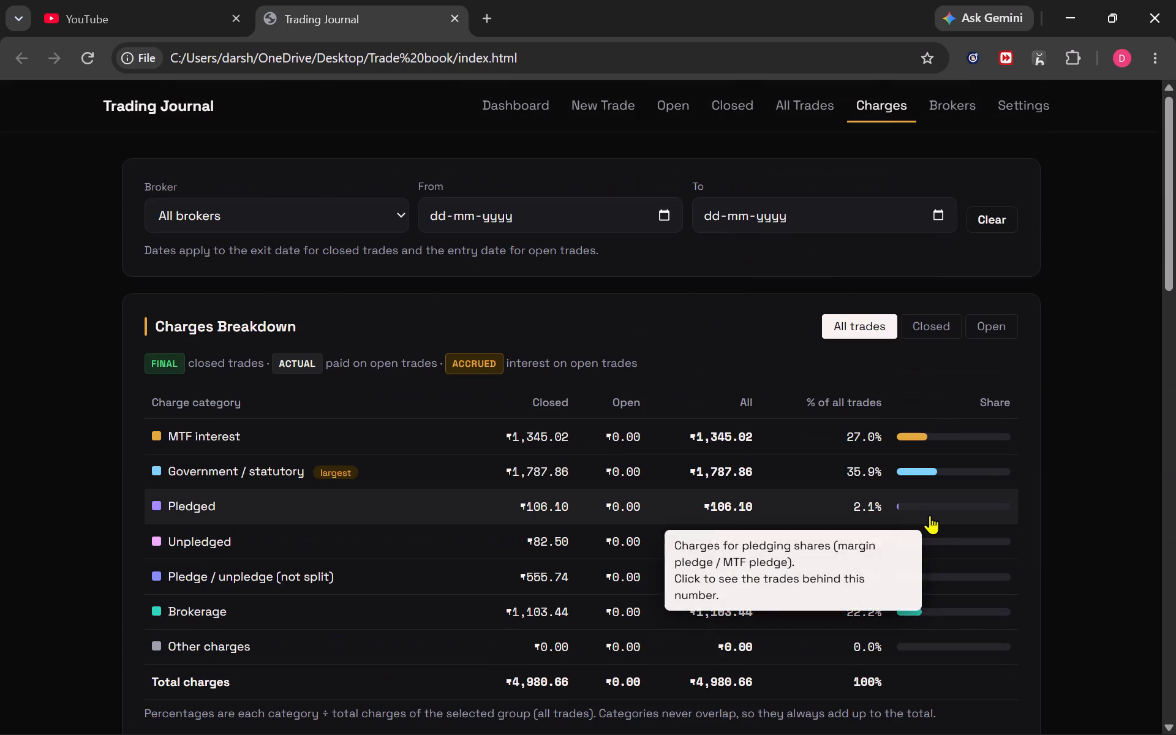
Look over the blank New Trade form, the Closed Trades summary, Broker Settings and the journal's Settings page.
left_click(584, 100)
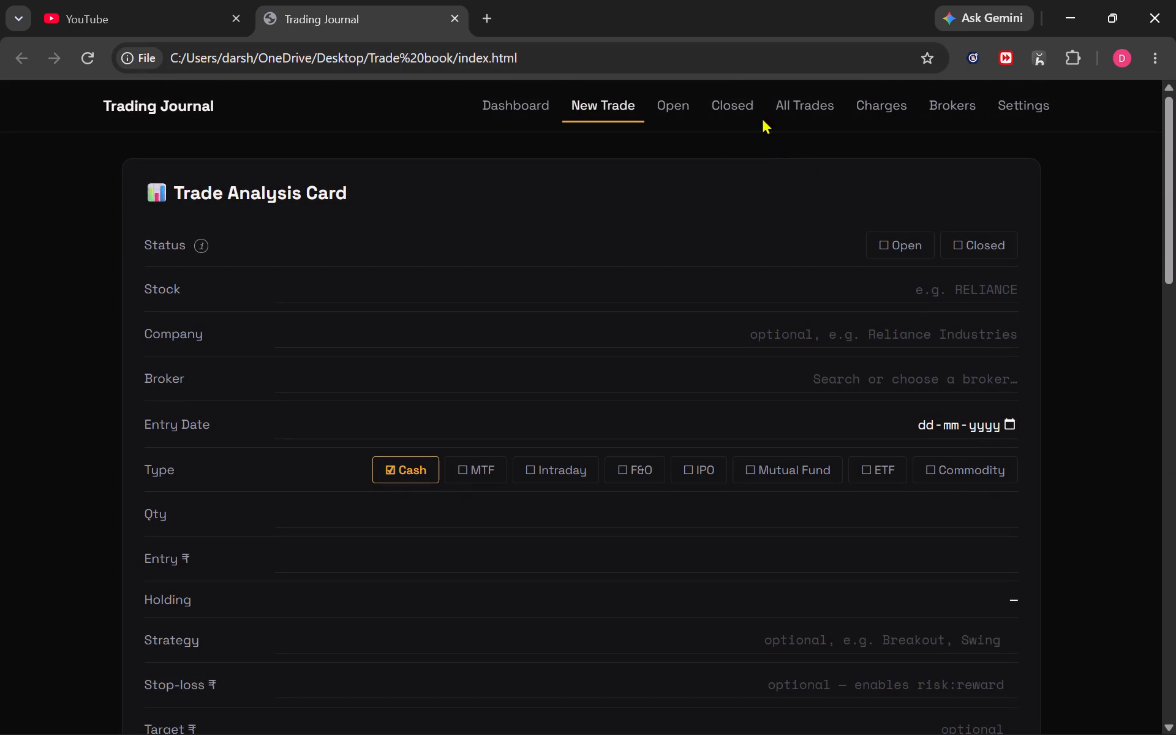
left_click(724, 113)
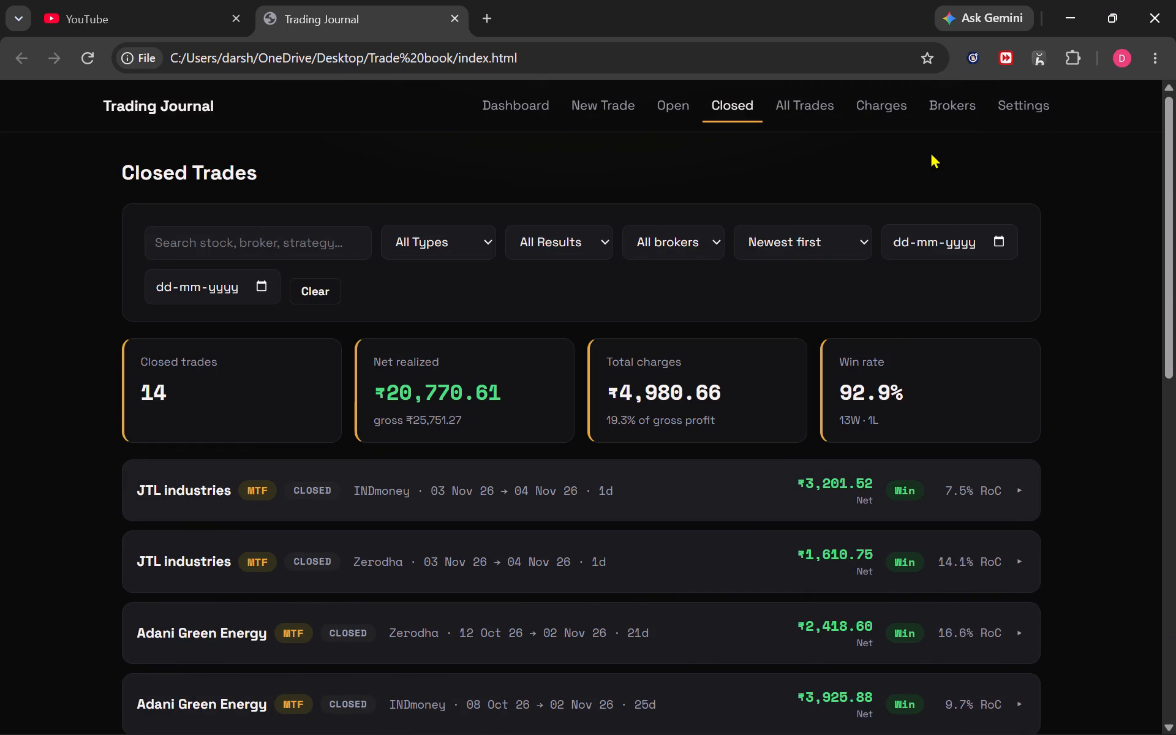
left_click(903, 134)
left_click(927, 115)
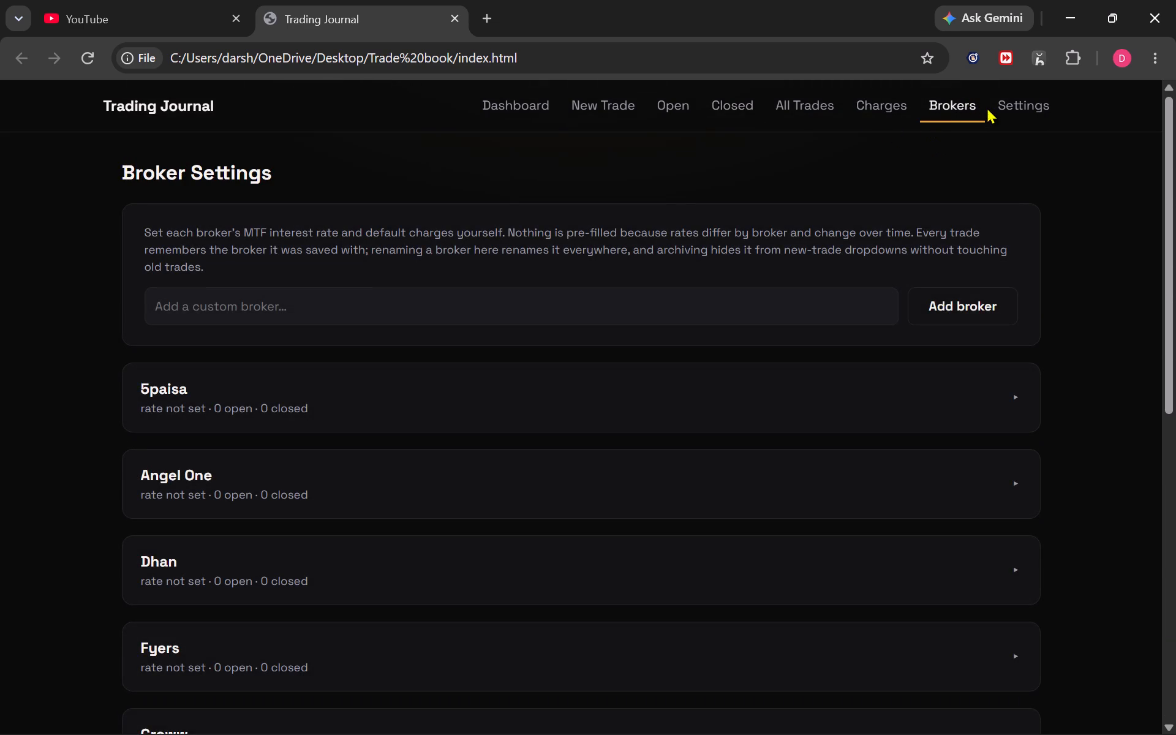
left_click(987, 107)
left_click(1009, 105)
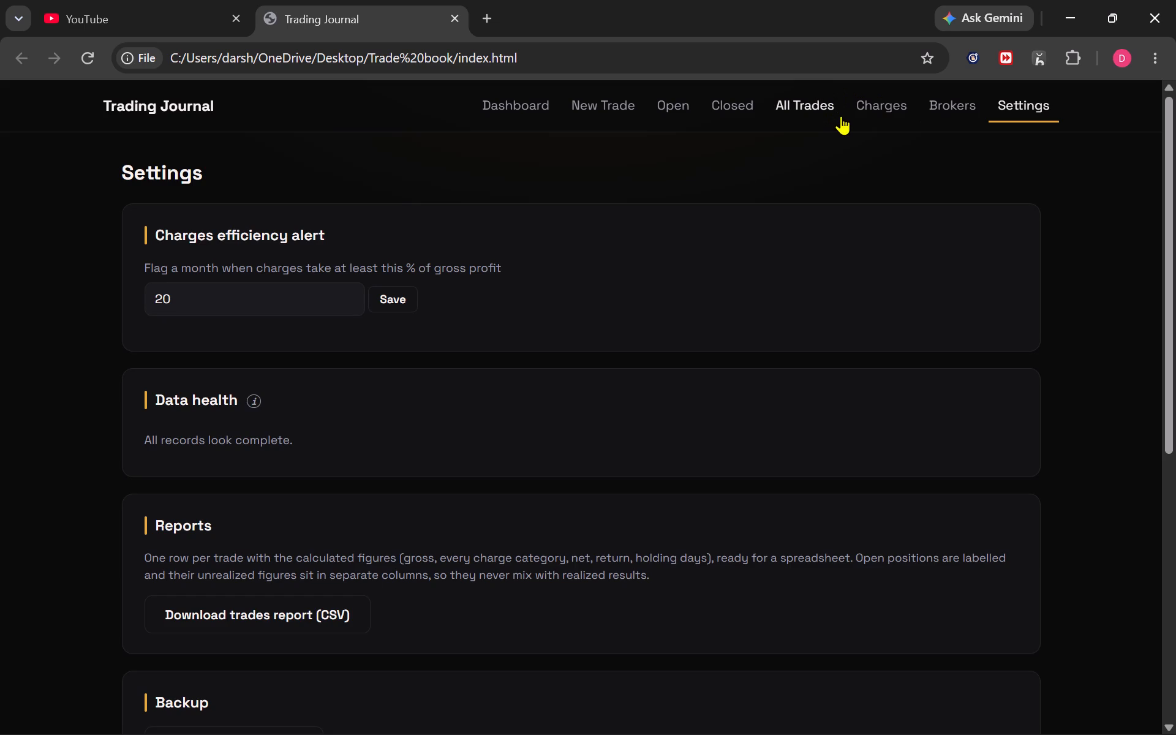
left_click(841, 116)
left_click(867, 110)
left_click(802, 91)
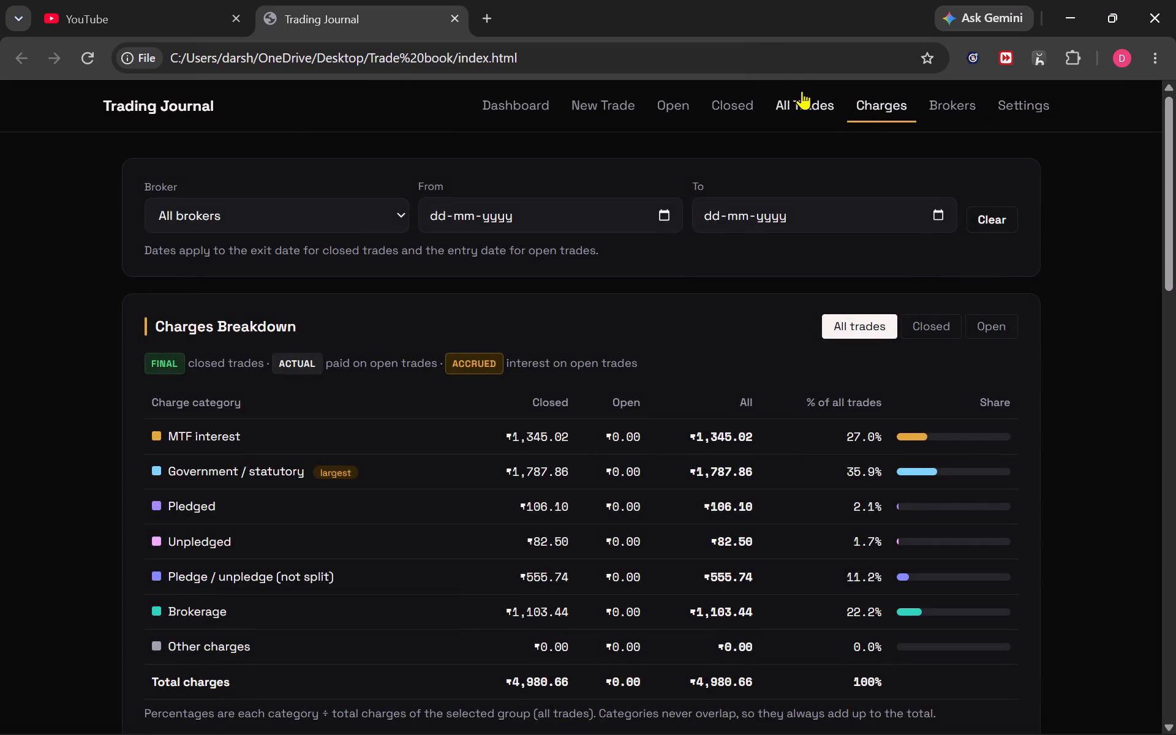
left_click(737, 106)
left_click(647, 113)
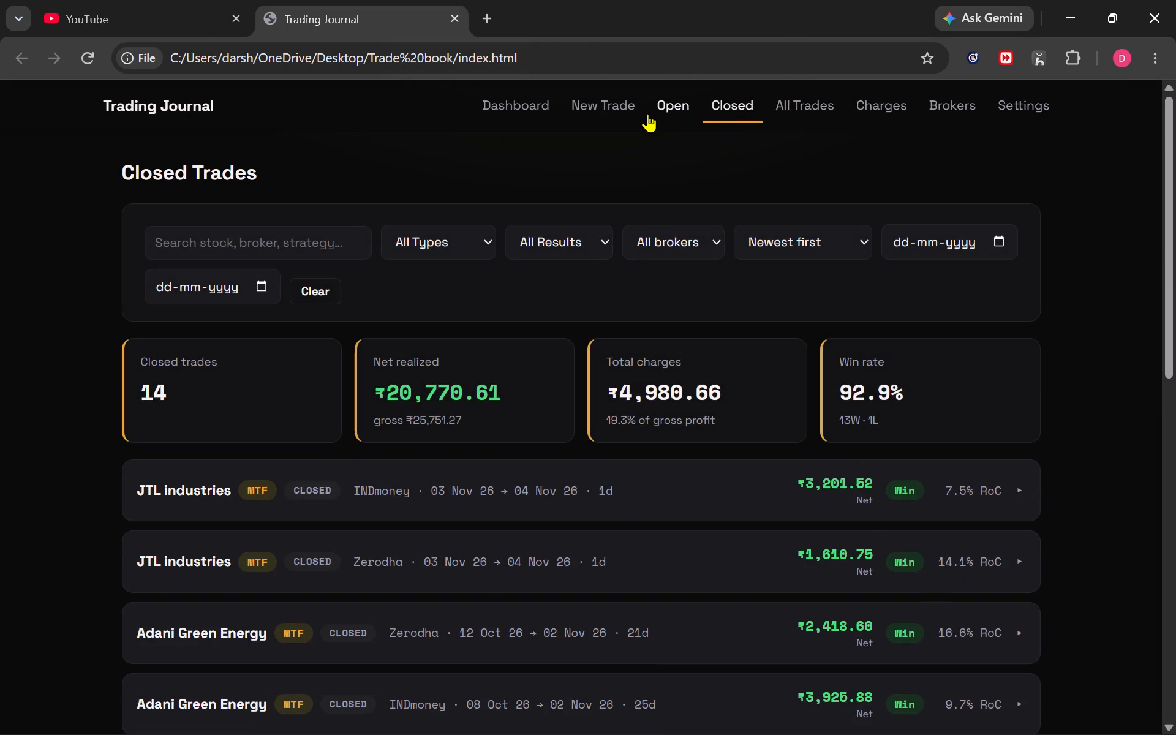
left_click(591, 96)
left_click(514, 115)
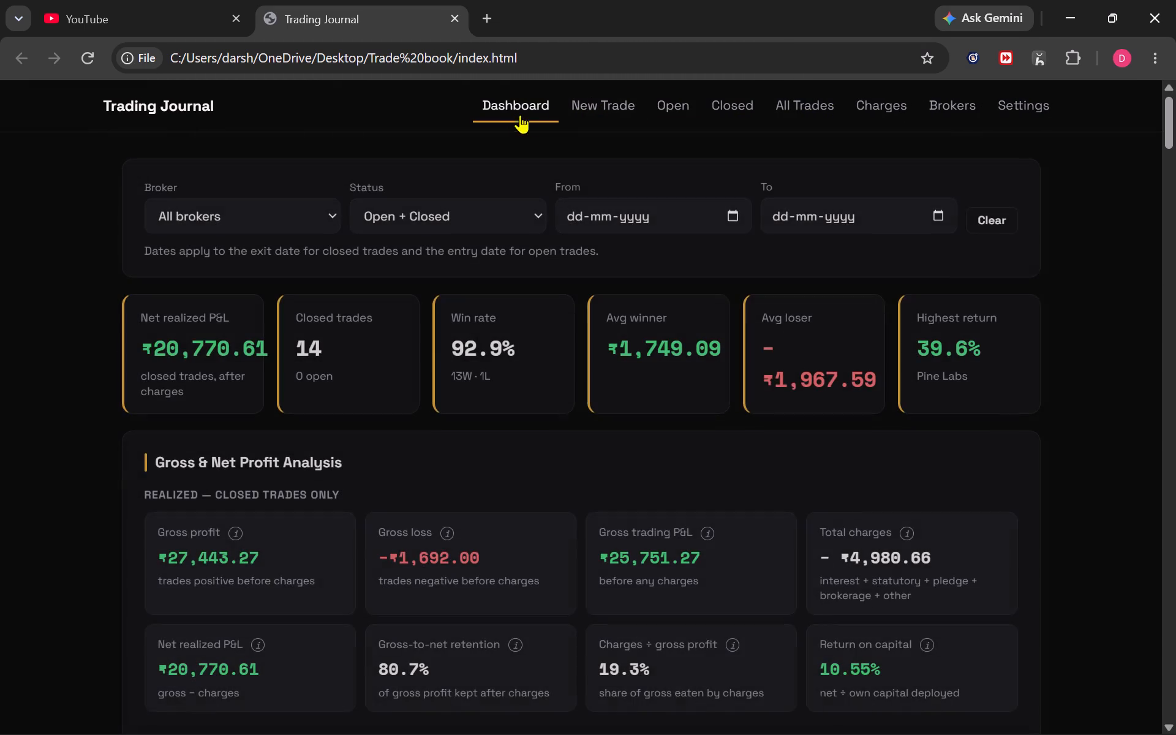
Review the list of trades on the Closed Trades page, ending at its summary cards.
left_click(731, 91)
scroll(860, 309, "down", 3)
scroll(860, 309, "up", 2)
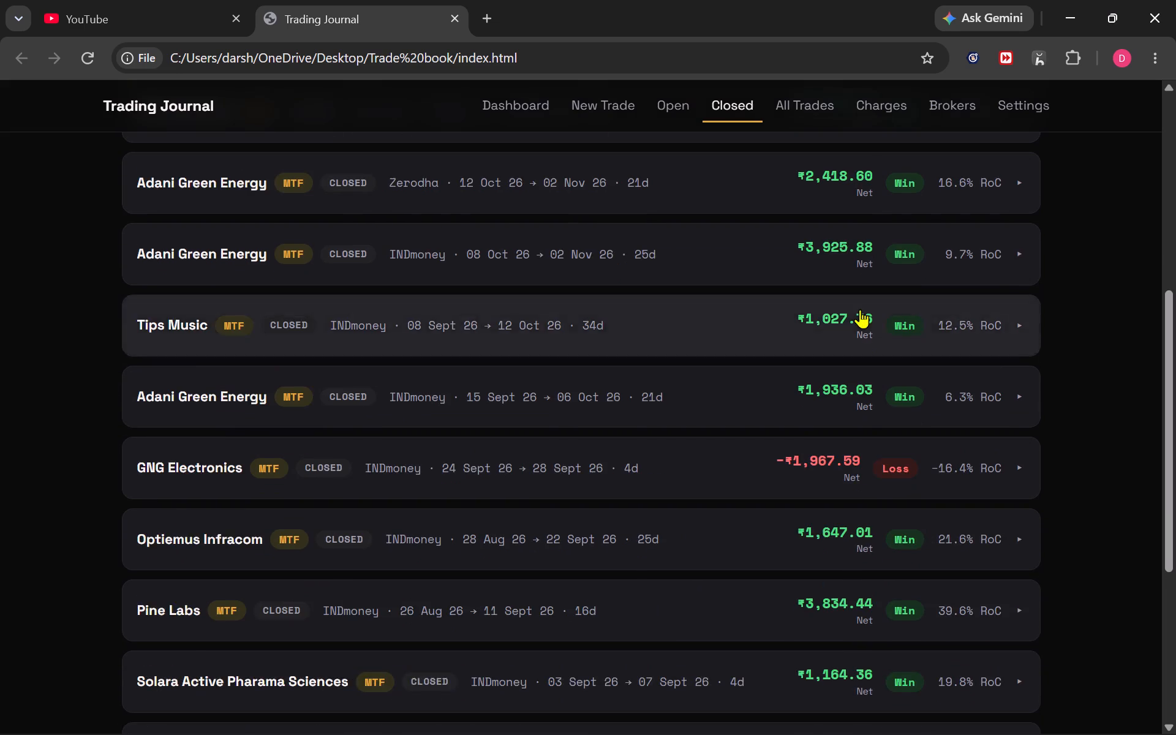
scroll(860, 309, "up", 4)
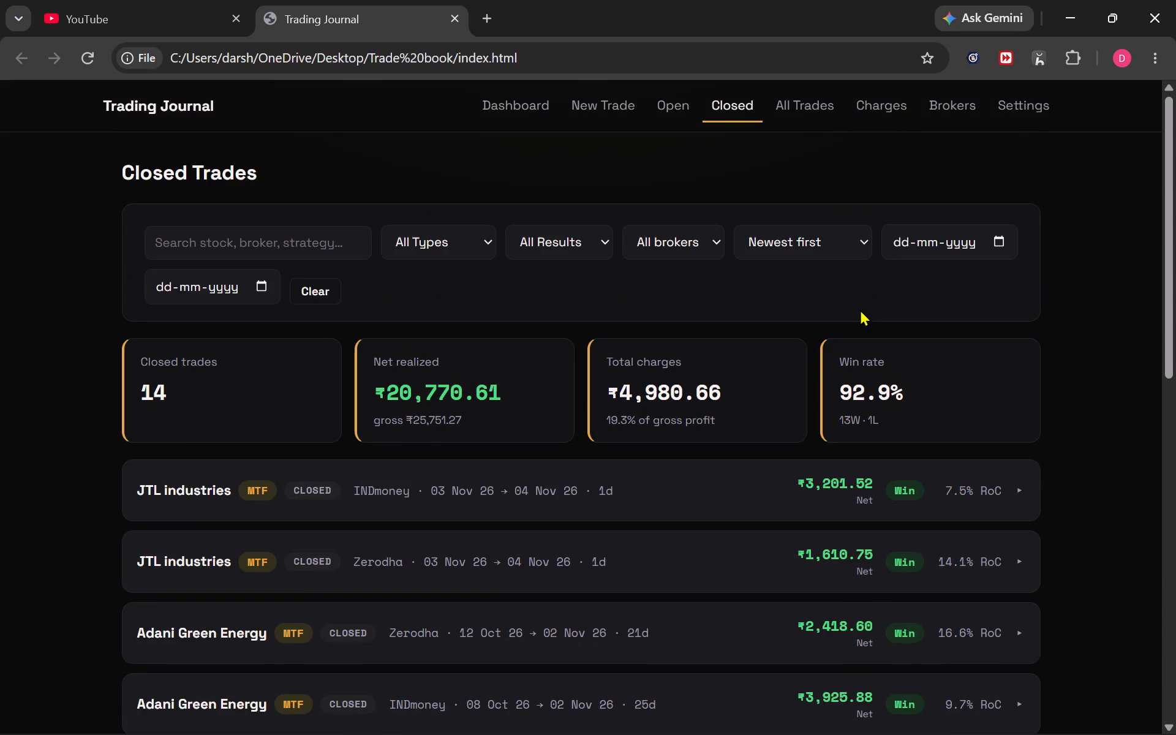